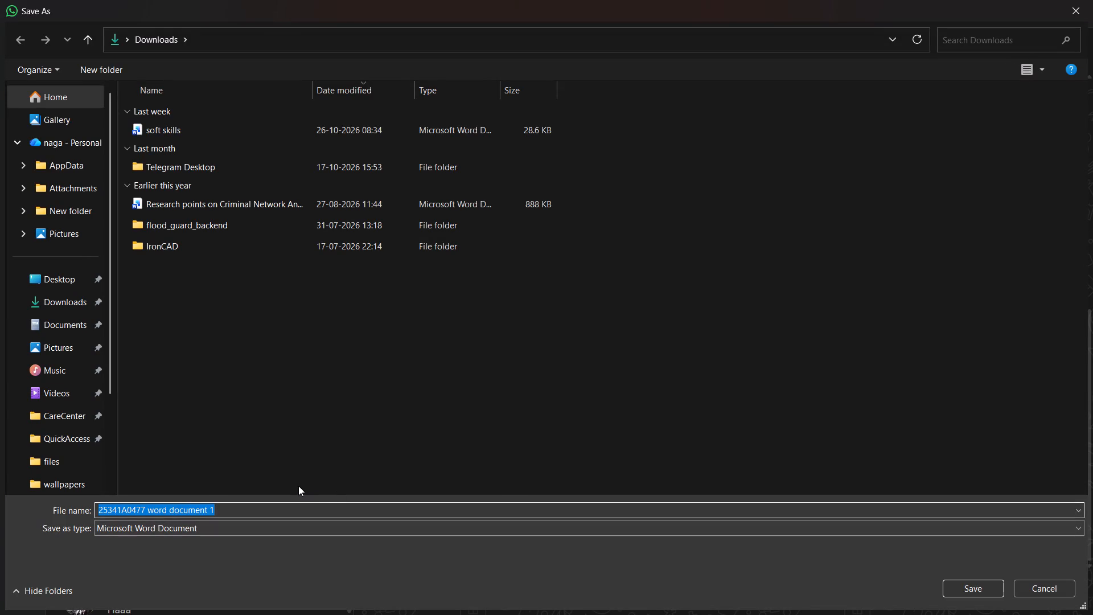
Replace the suggested file name with "soft skills" for the Word document being saved in Downloads.
click(245, 502)
click(232, 505)
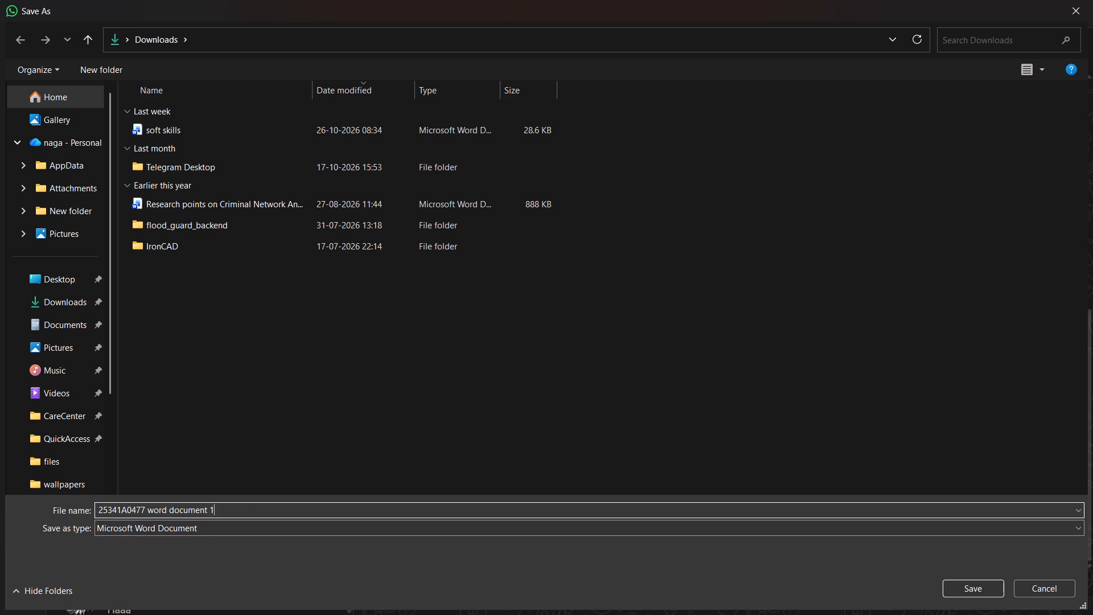
key(BackSpace)
key(BackSpace)
key(BackSpace)
key(BackSpace)
key(BackSpace)
key(BackSpace)
key(BackSpace)
key(BackSpace)
key(BackSpace)
key(BackSpace)
key(BackSpace)
key(BackSpace)
key(BackSpace)
key(BackSpace)
key(BackSpace)
key(BackSpace)
key(BackSpace)
key(BackSpace)
key(BackSpace)
key(BackSpace)
key(BackSpace)
key(BackSpace)
key(BackSpace)
key(BackSpace)
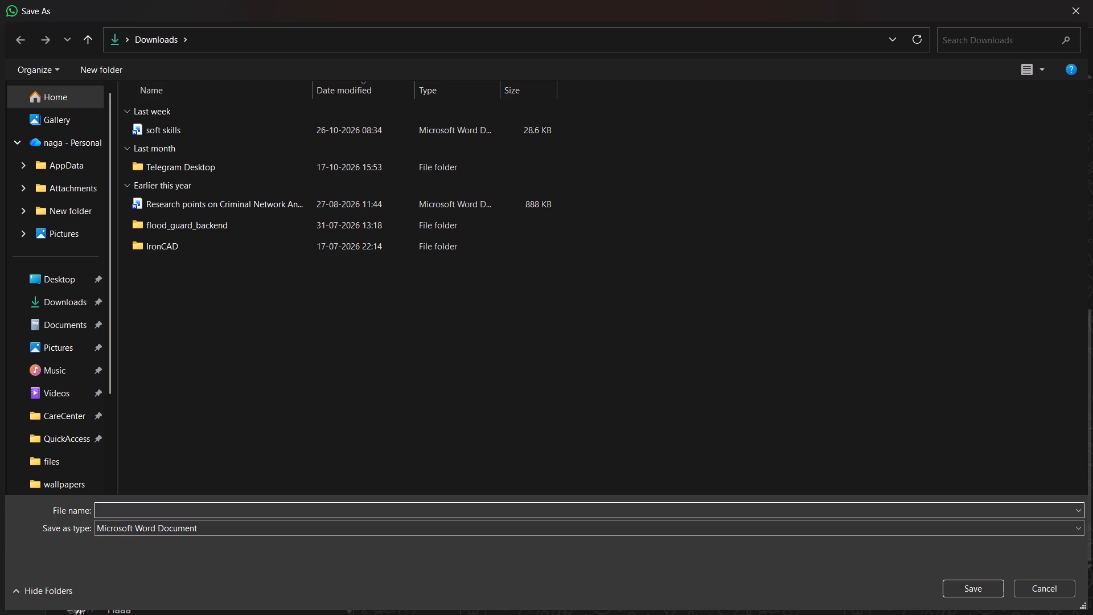
key(s)
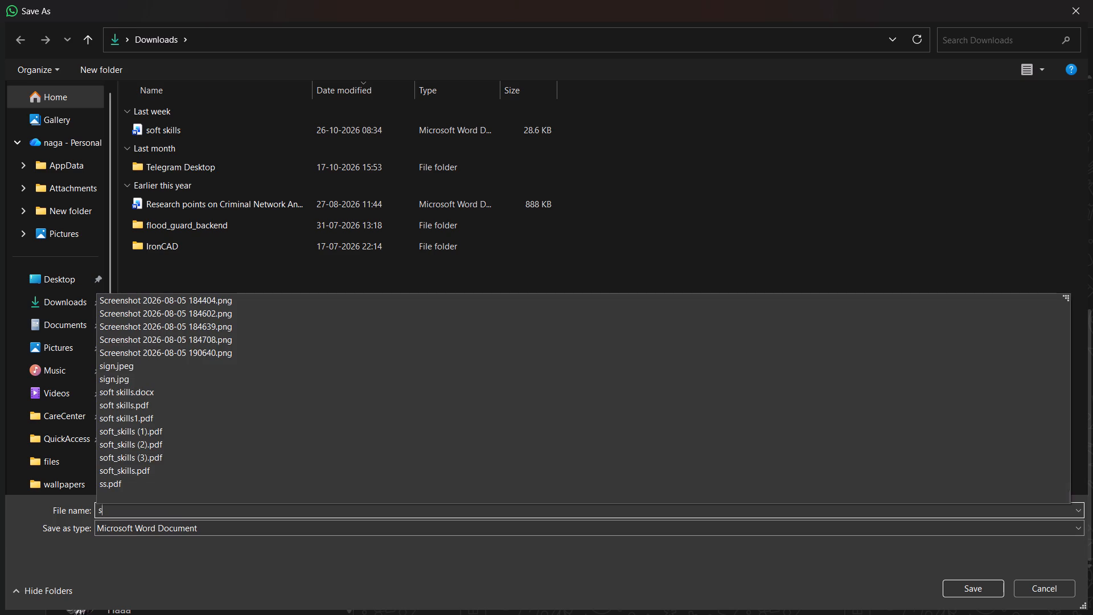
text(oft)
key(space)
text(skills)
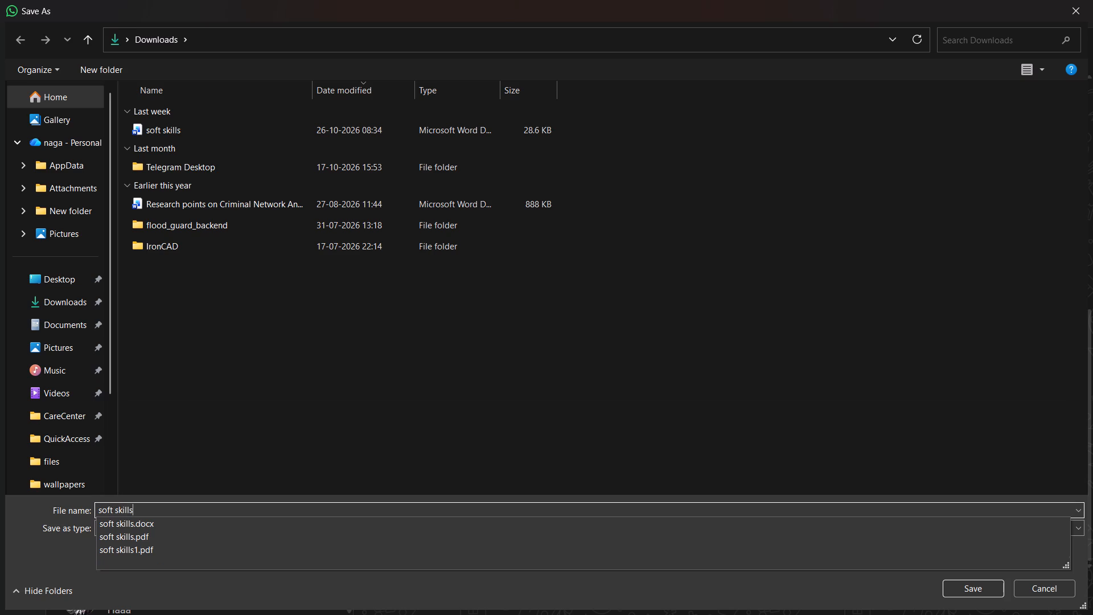
Append the number 477 to the file name so it reads "soft skills 477".
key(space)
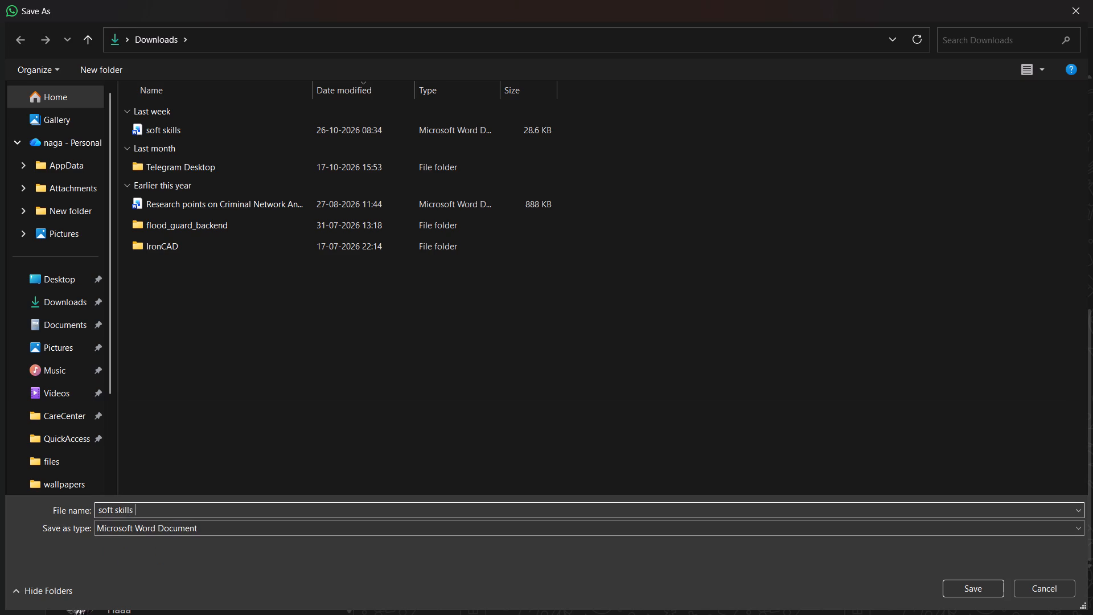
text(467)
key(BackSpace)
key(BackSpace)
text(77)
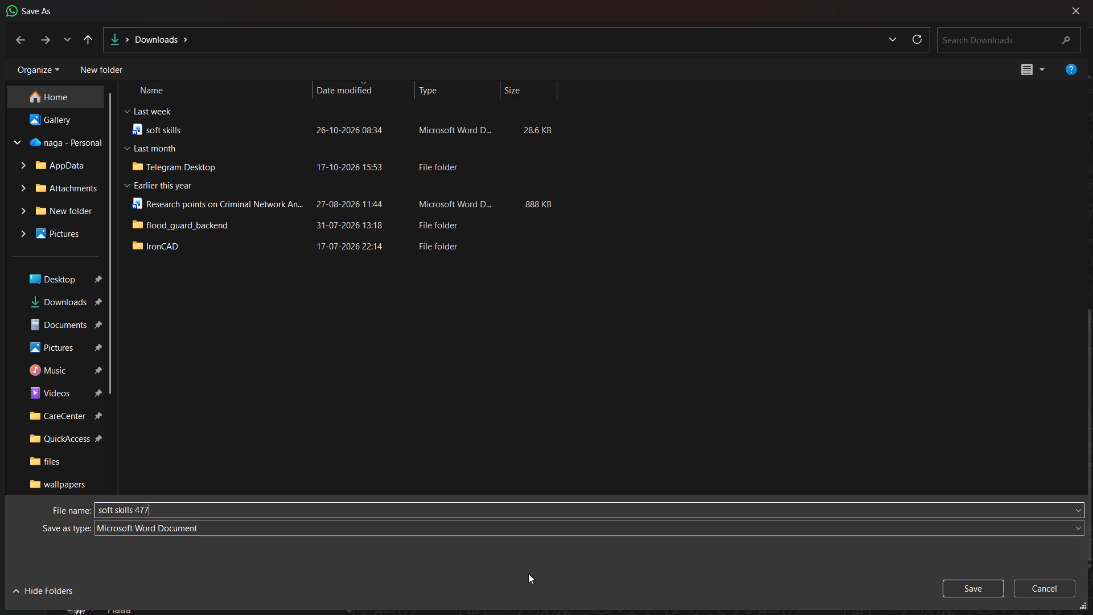
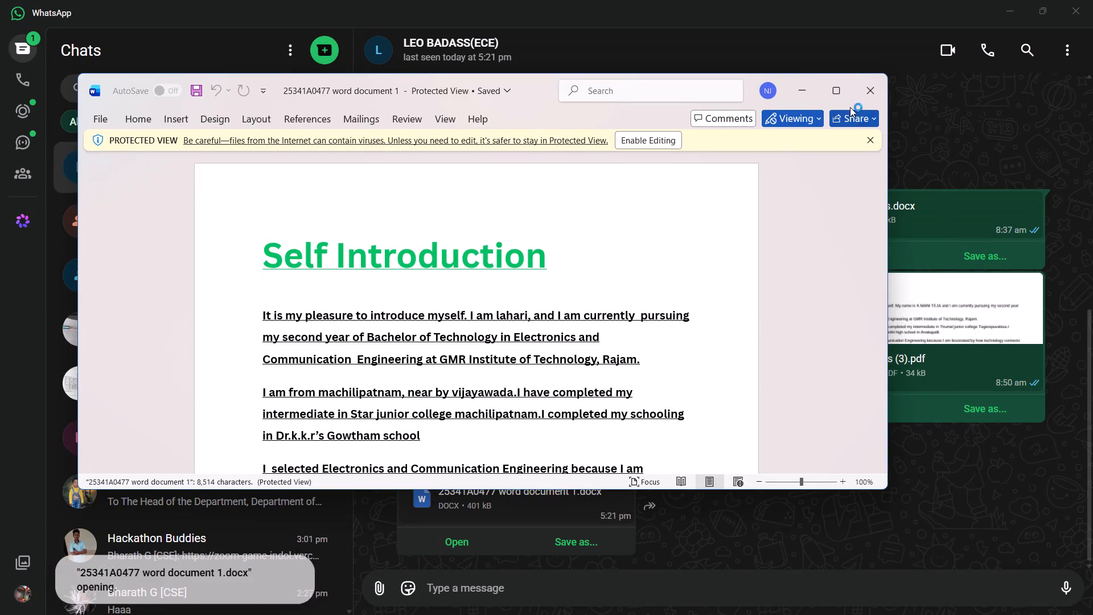
Maximize the opened Word document and enable editing to leave Protected View.
click(836, 89)
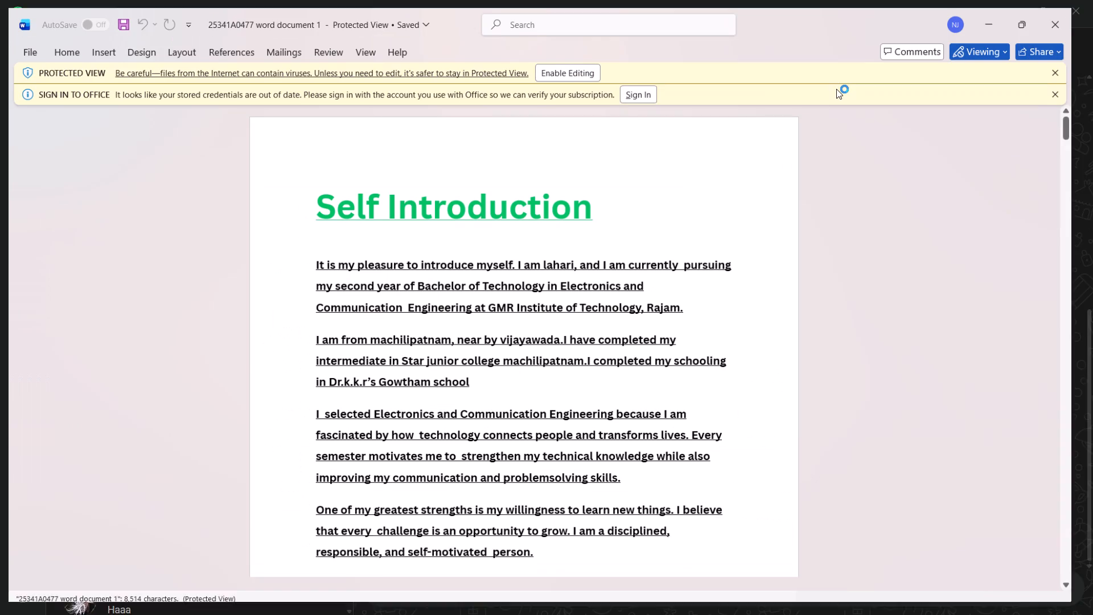
scroll(733, 334, down, 1)
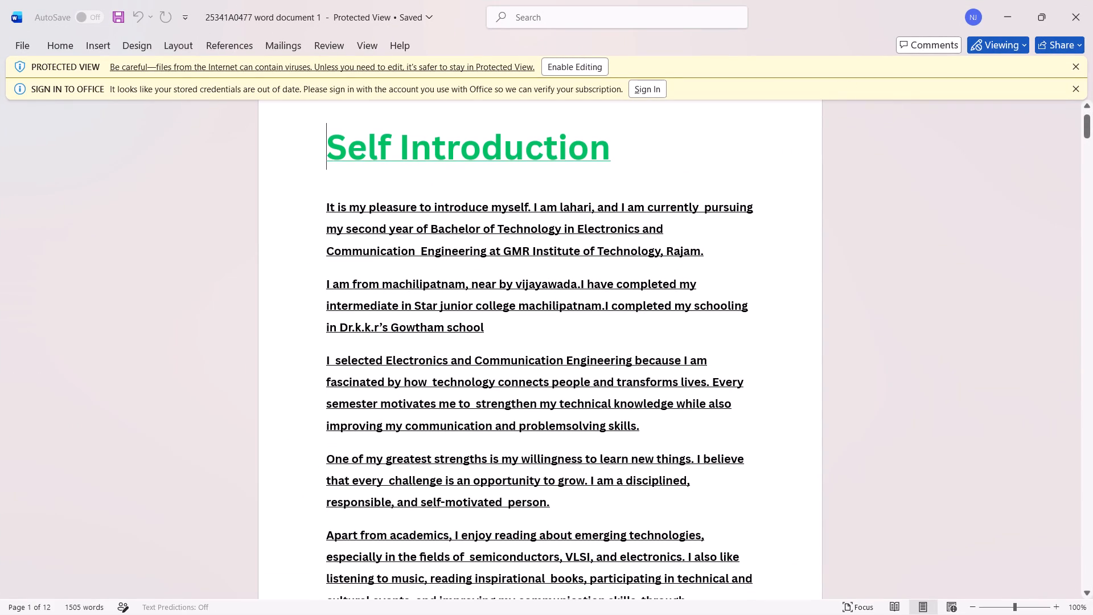
scroll(733, 334, down, 2)
scroll(733, 334, up, 6)
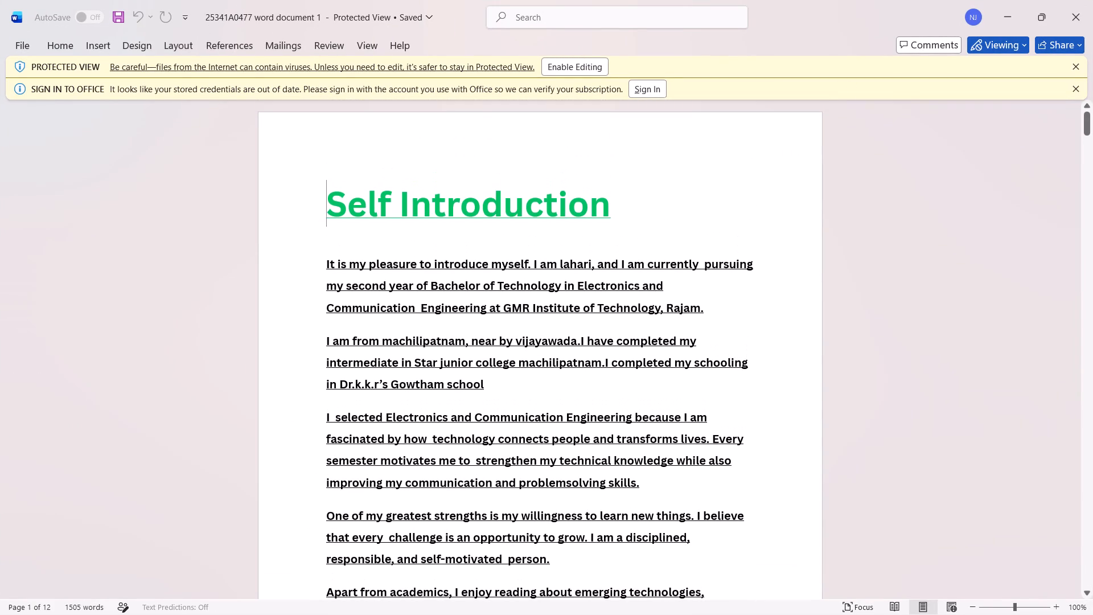
drag(330, 199, 502, 207)
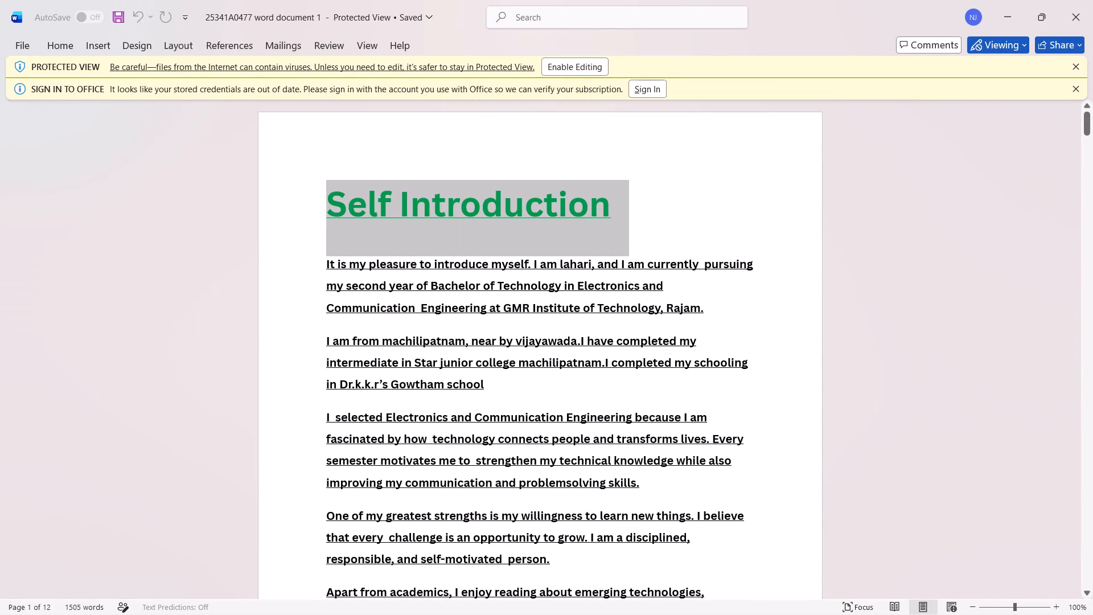
drag(502, 207, 570, 207)
click(594, 66)
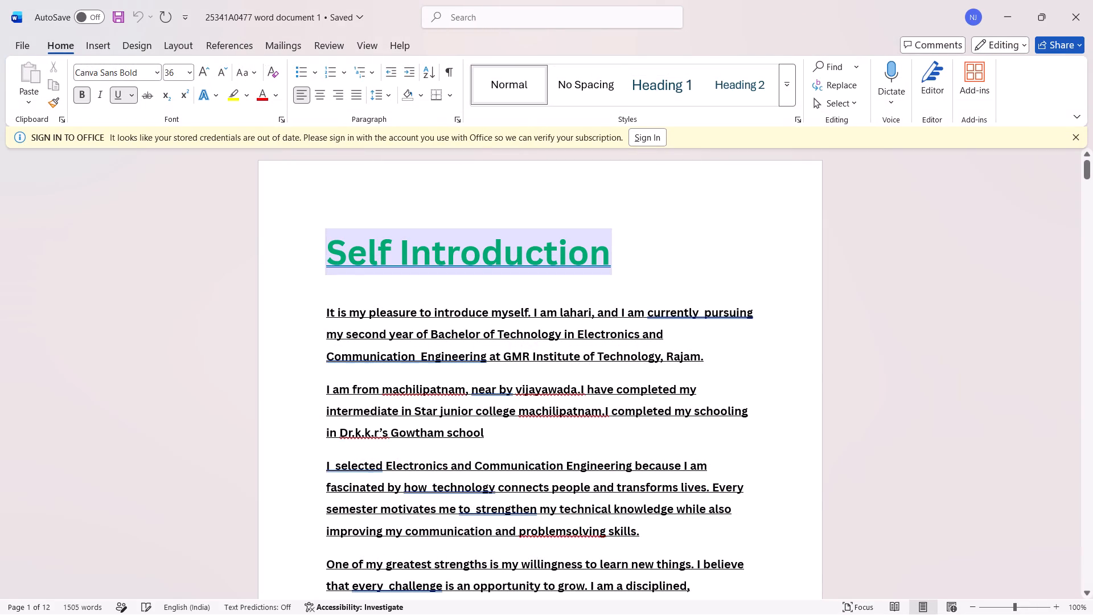
Delete the person's name after "I am" in the first sentence under the Self Introduction heading.
scroll(393, 266, down, 1)
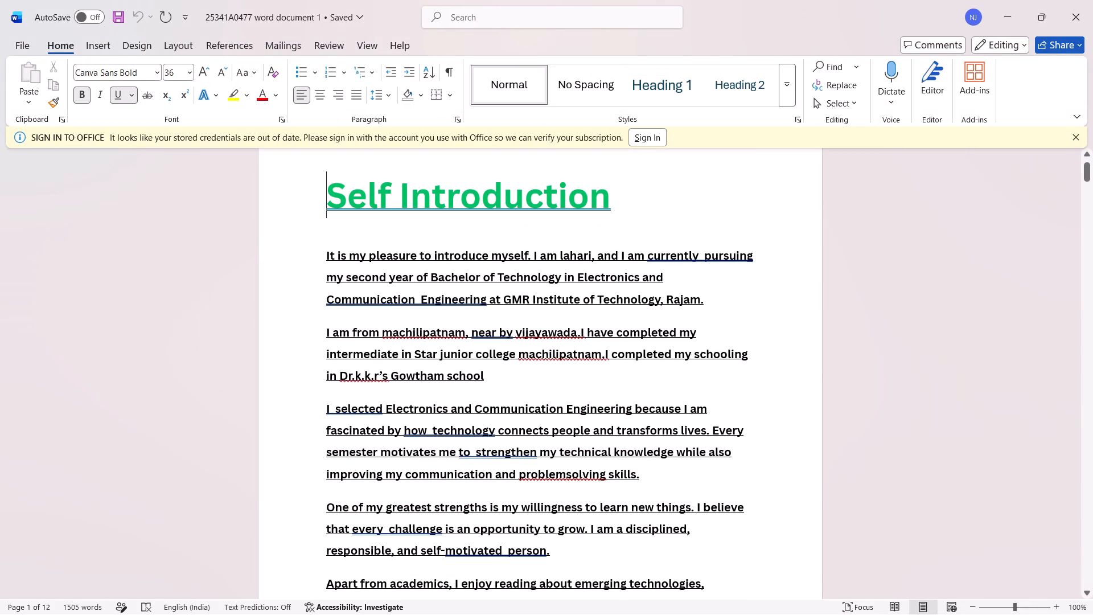
click(591, 256)
key(BackSpace)
key(BackSpace)
key(BackSpace)
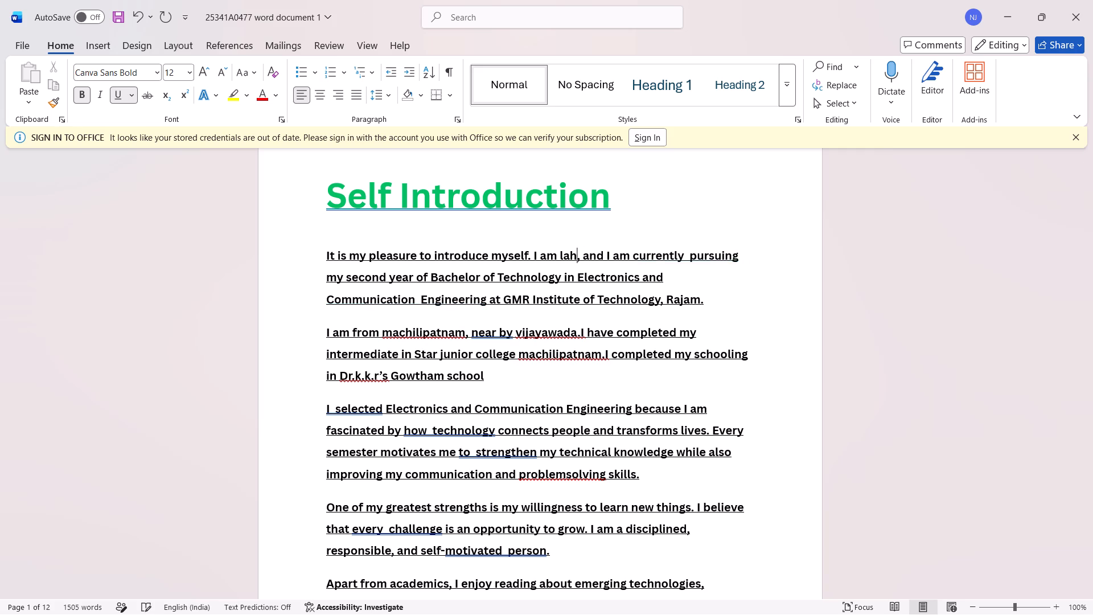
key(BackSpace)
key(BackSpace)
key(BackSpace)
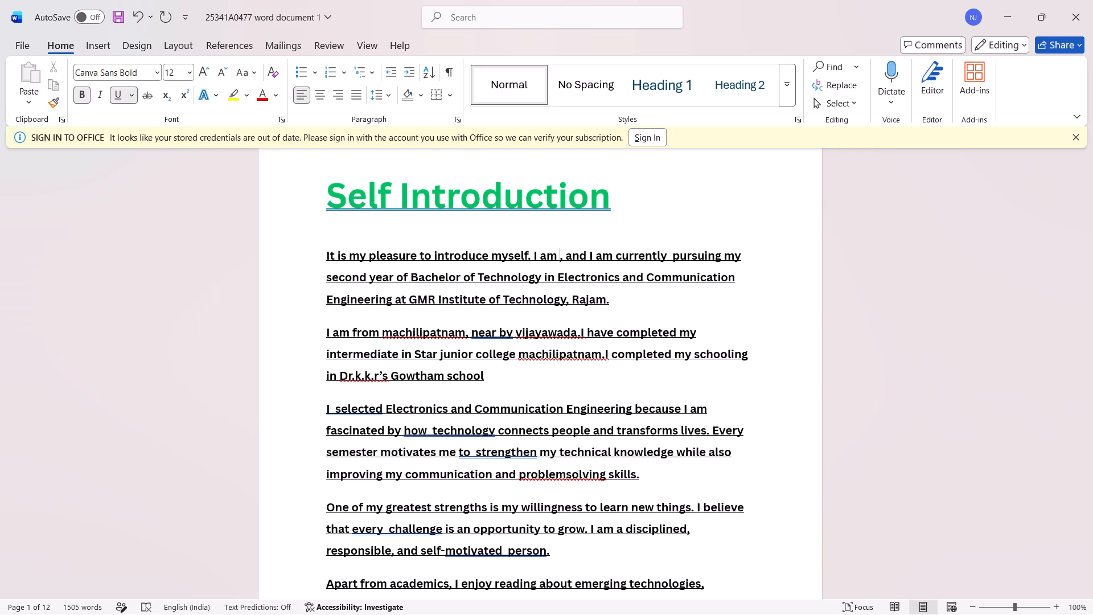
Enter the student's name after "I am" in the opening sentence of the Self Introduction.
key(shift+k)
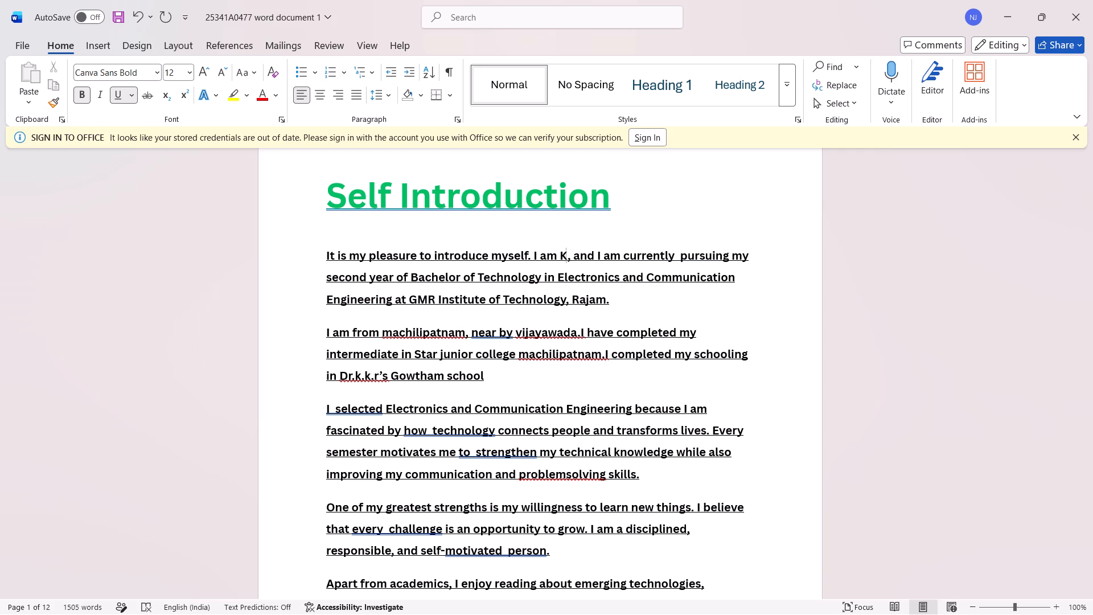
key(period)
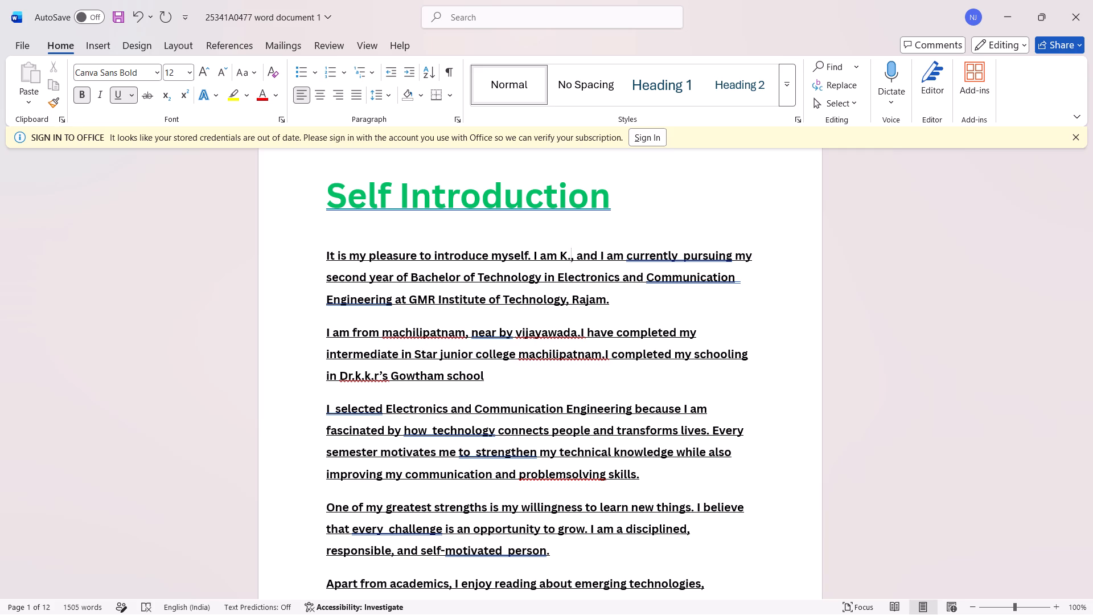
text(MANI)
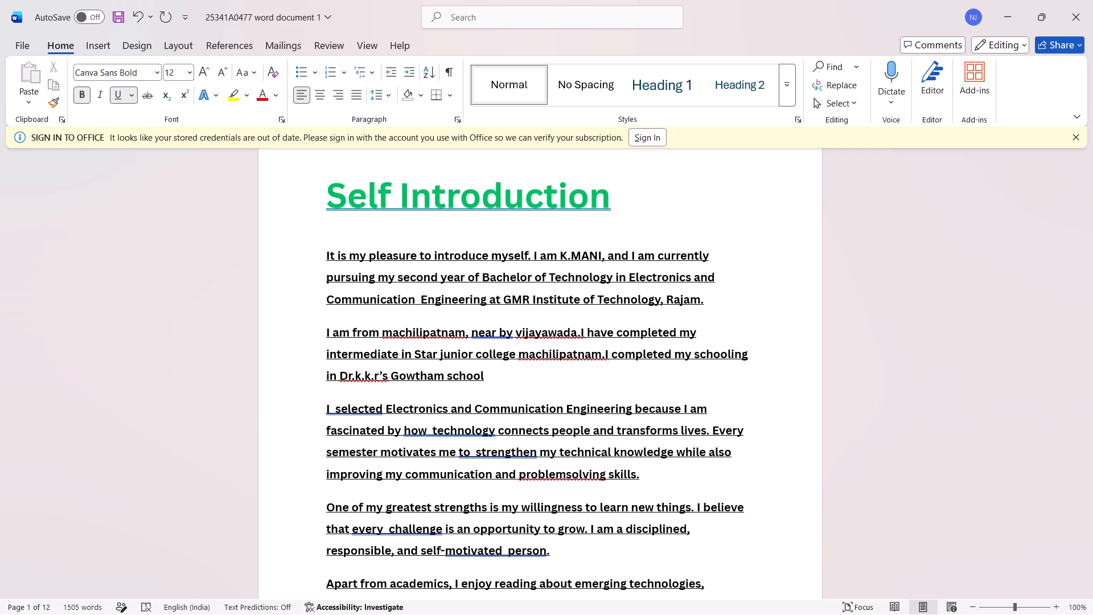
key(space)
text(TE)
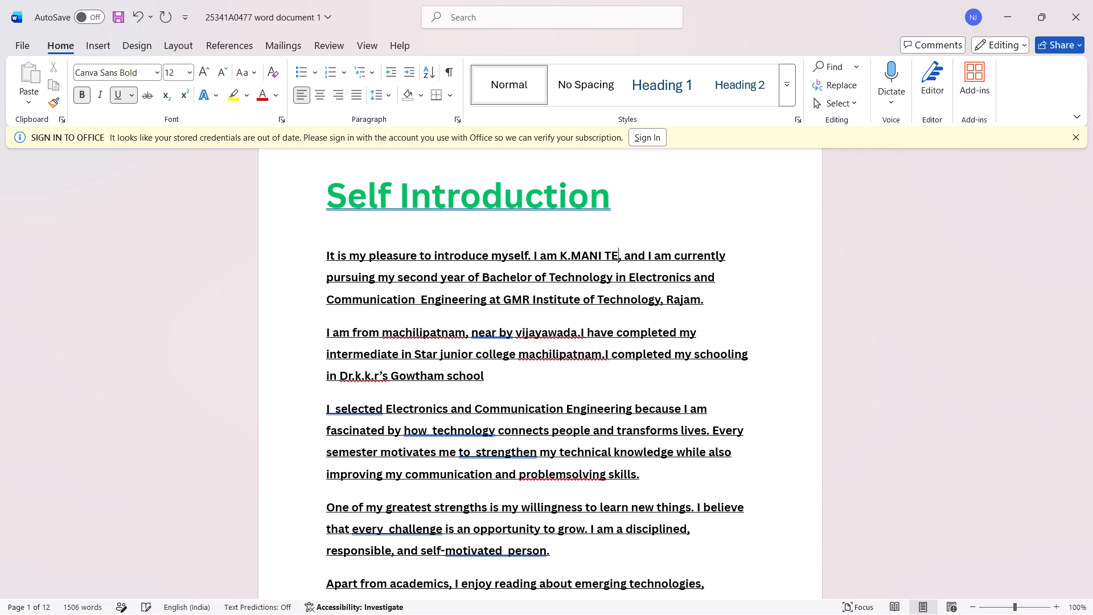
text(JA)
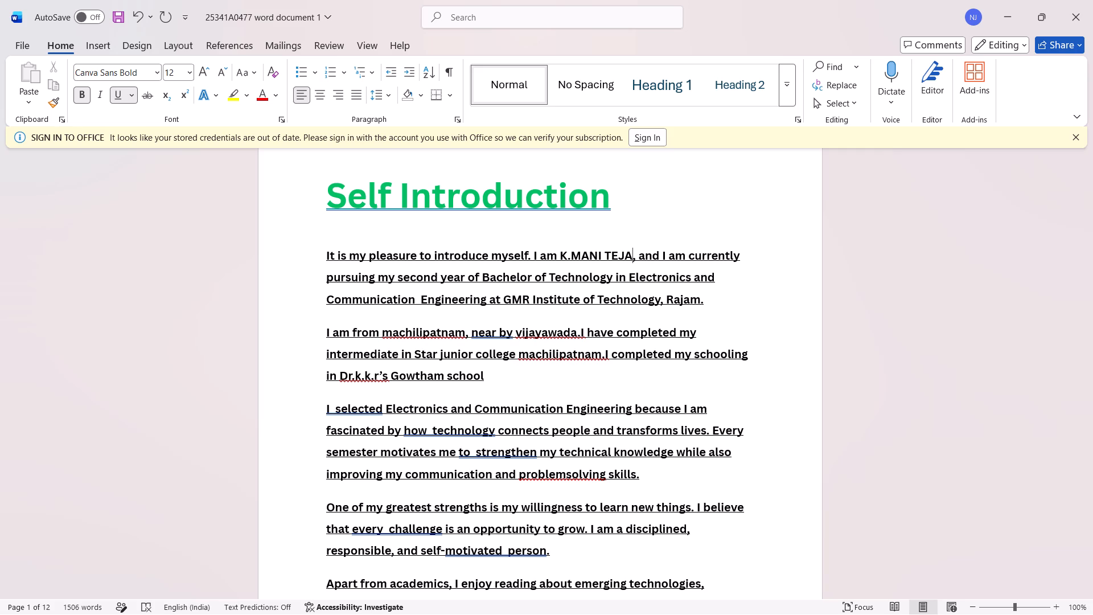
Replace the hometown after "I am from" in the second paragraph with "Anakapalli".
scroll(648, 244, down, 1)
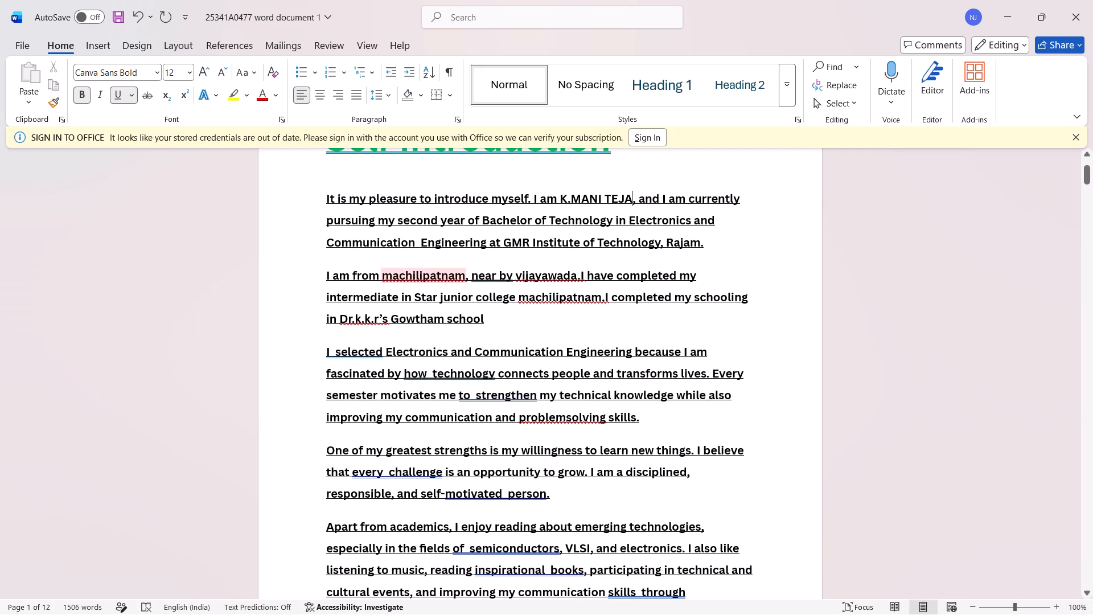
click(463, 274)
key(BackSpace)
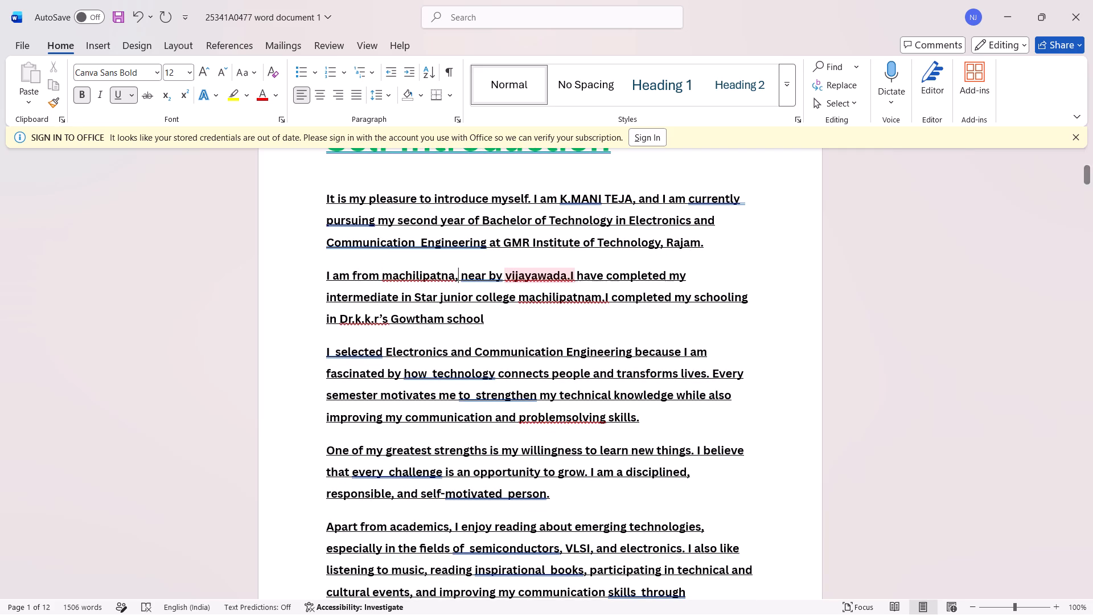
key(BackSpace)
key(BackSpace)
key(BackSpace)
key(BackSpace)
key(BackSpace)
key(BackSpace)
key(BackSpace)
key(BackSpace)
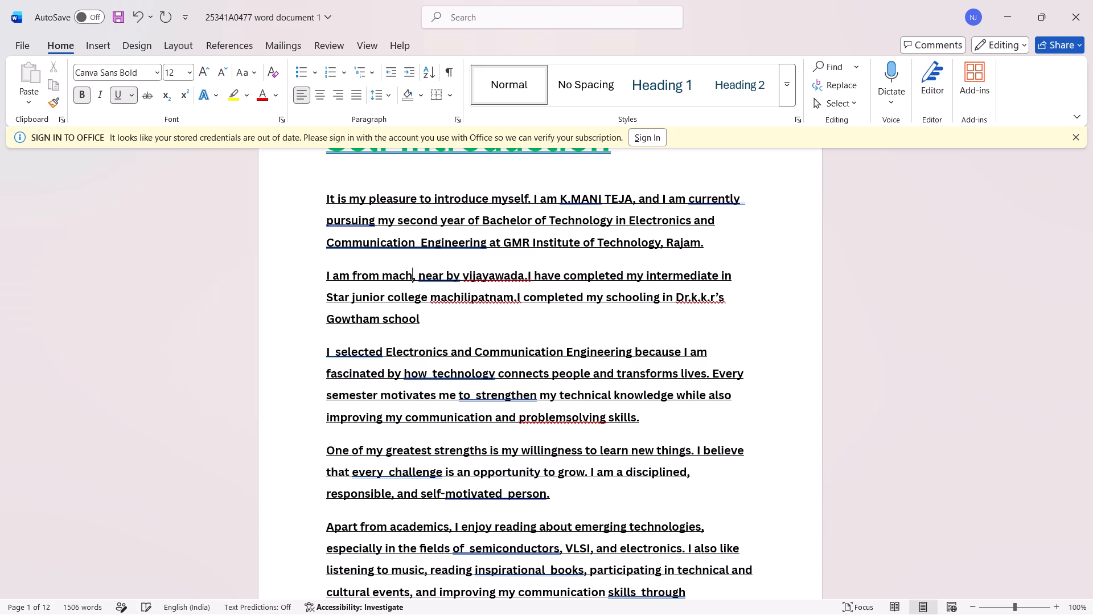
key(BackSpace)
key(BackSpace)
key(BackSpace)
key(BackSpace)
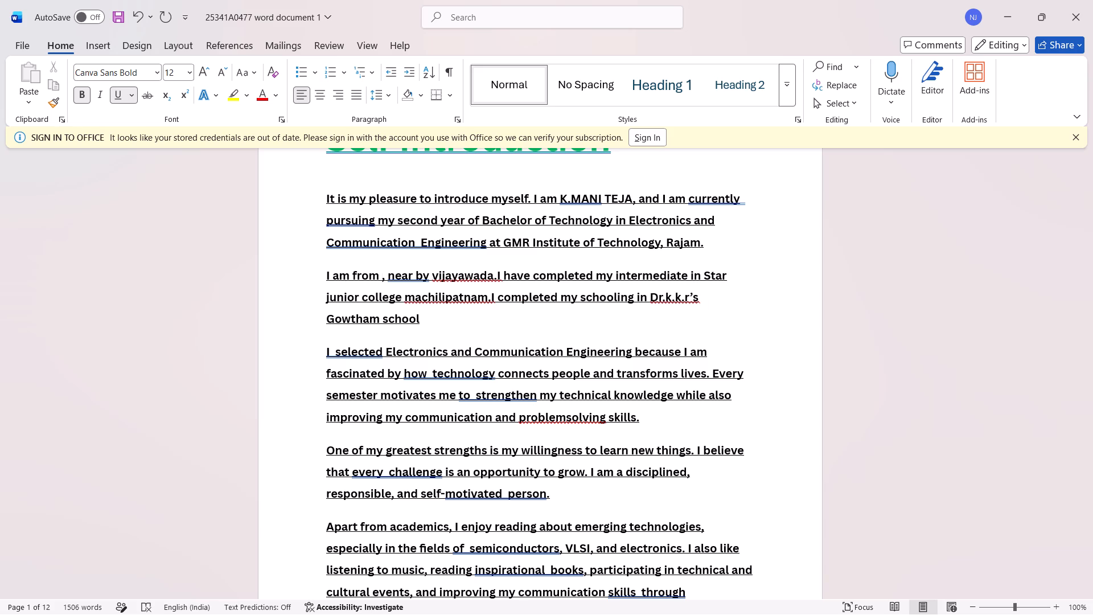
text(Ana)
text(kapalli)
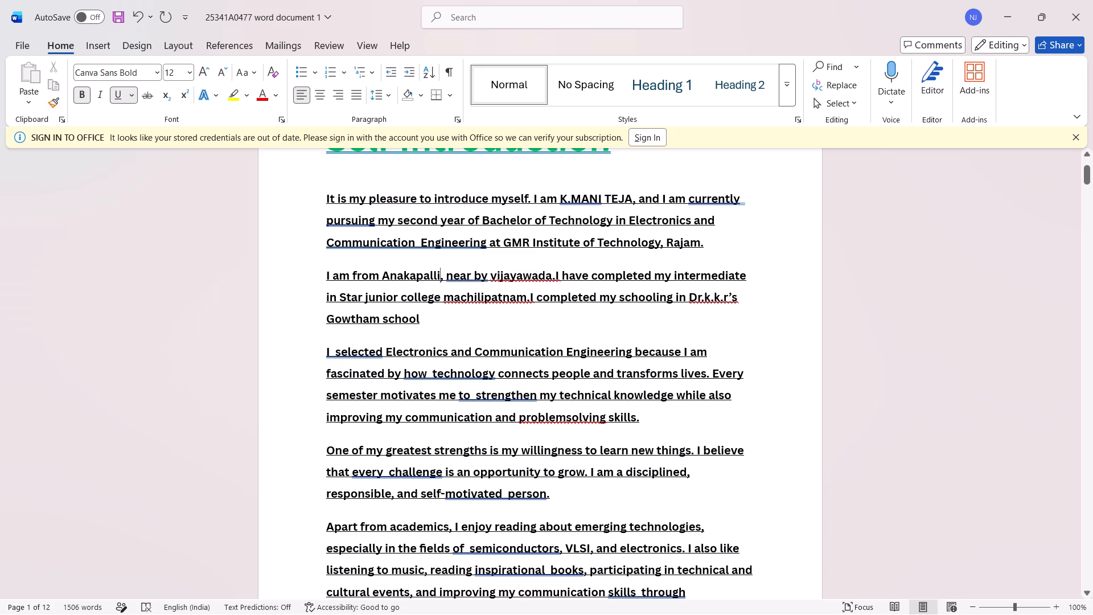
Replace the hometown and the "near by" phrase in the second paragraph with "Vishaka patnam", keeping the full stop.
click(551, 276)
key(BackSpace)
key(BackSpace)
key(BackSpace)
key(BackSpace)
key(BackSpace)
key(BackSpace)
key(BackSpace)
key(BackSpace)
key(BackSpace)
key(BackSpace)
key(BackSpace)
key(BackSpace)
key(BackSpace)
key(BackSpace)
key(BackSpace)
key(BackSpace)
key(BackSpace)
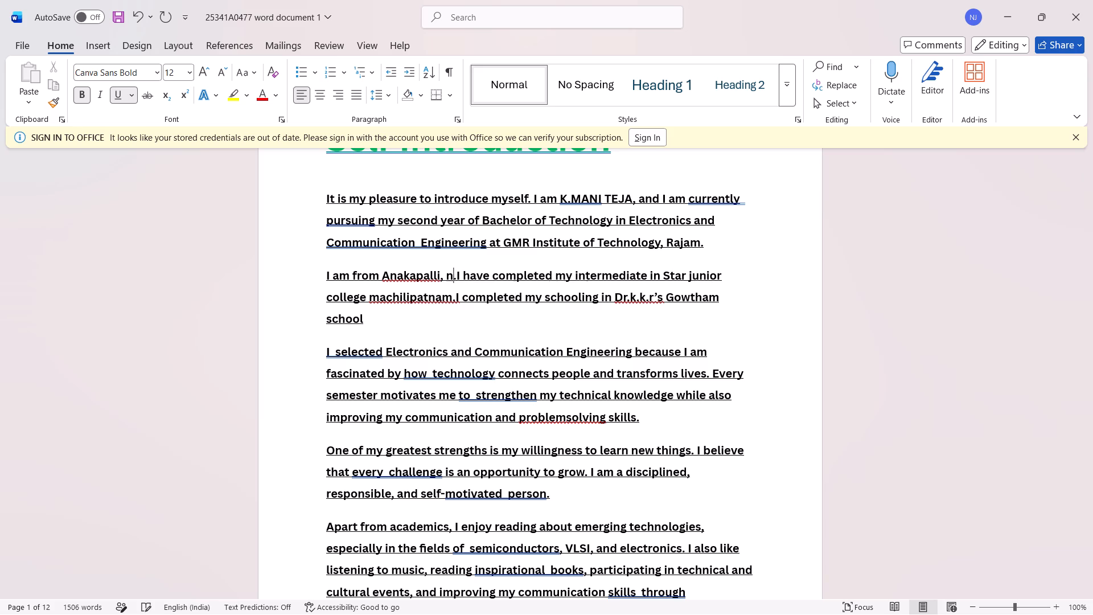
key(BackSpace)
key(BackSpace)
key(BackSpace)
key(BackSpace)
key(BackSpace)
key(BackSpace)
key(BackSpace)
key(BackSpace)
key(BackSpace)
key(BackSpace)
key(BackSpace)
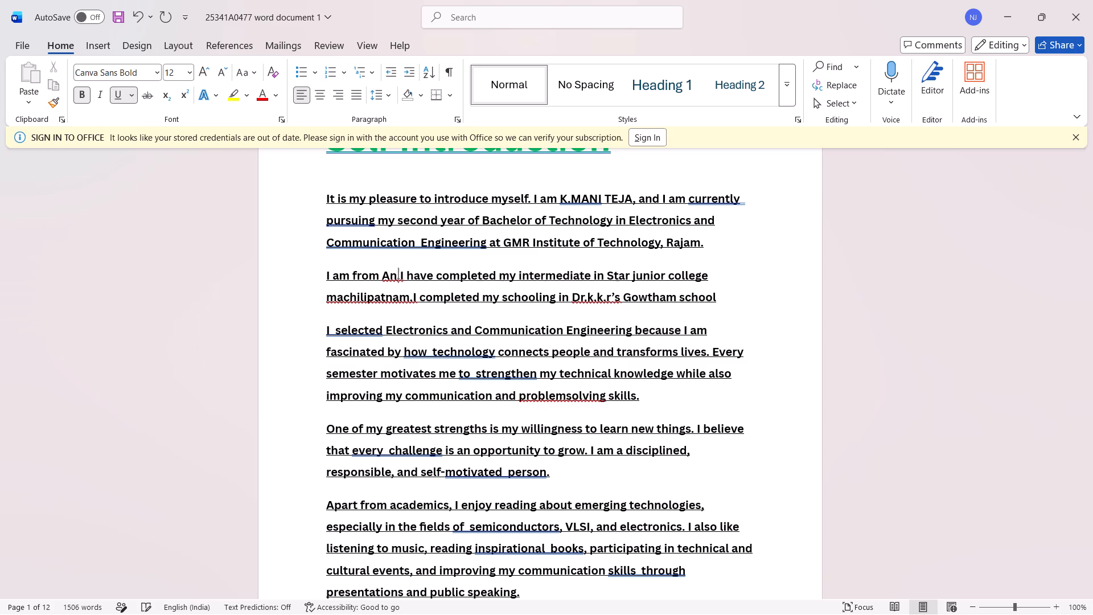
key(BackSpace)
key(BackSpace)
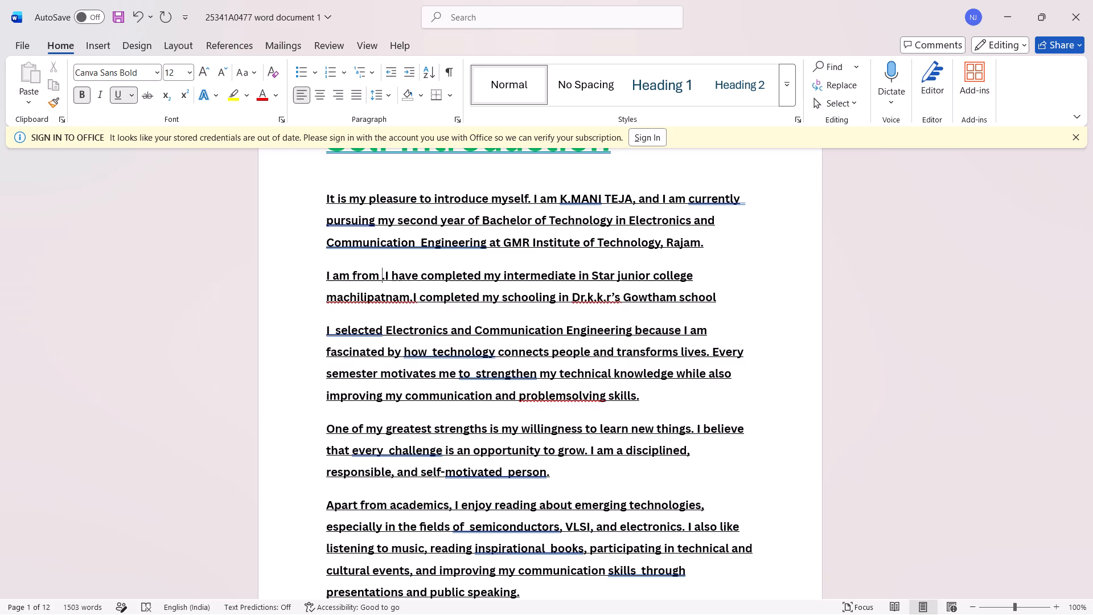
key(shift+v)
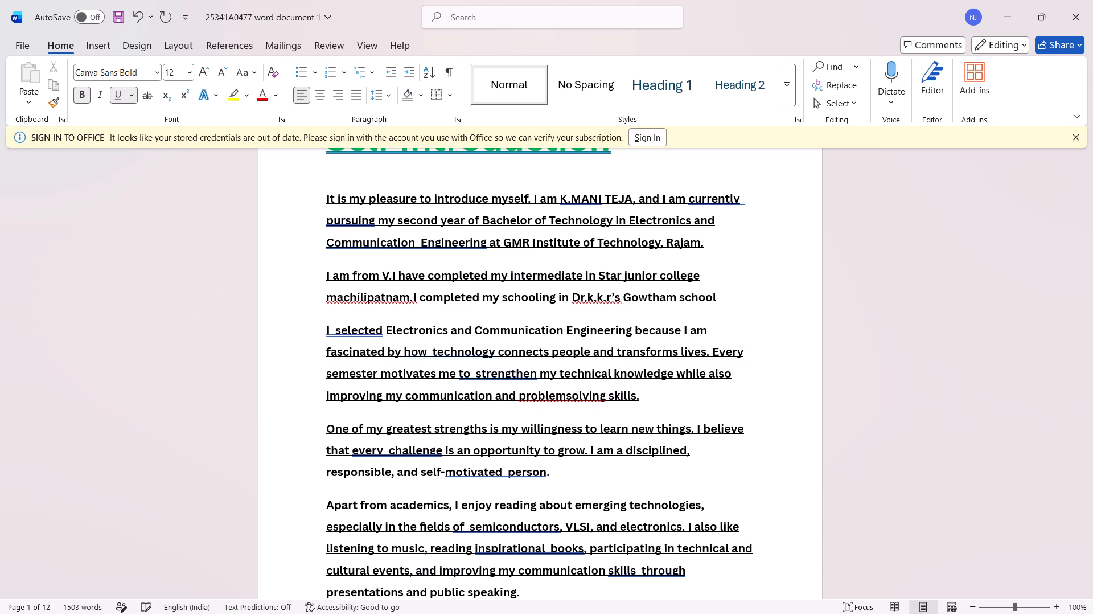
text(ishaka pat)
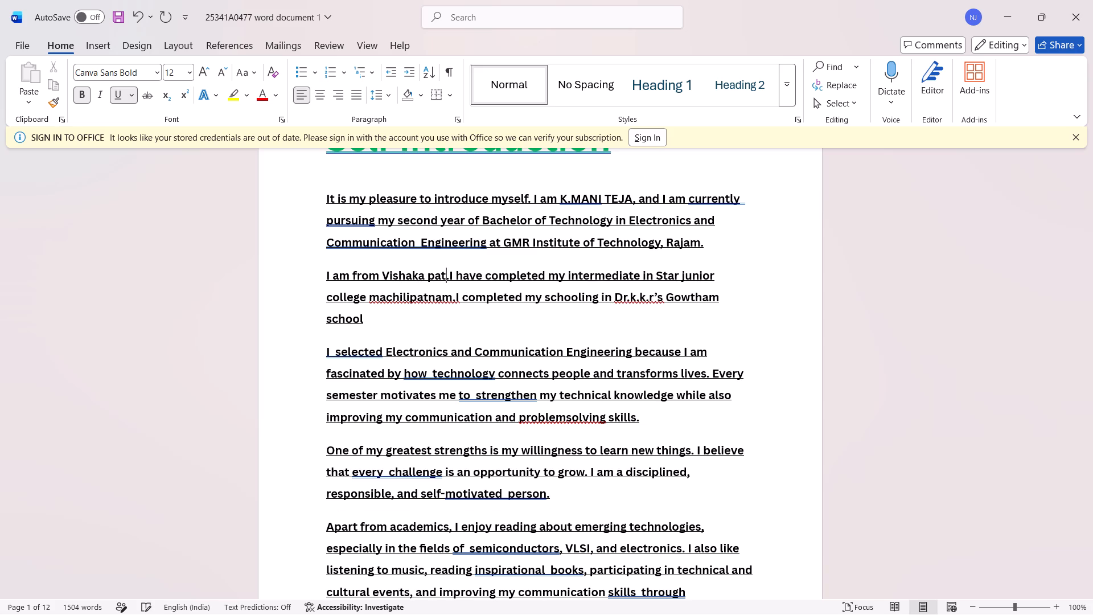
text(nam)
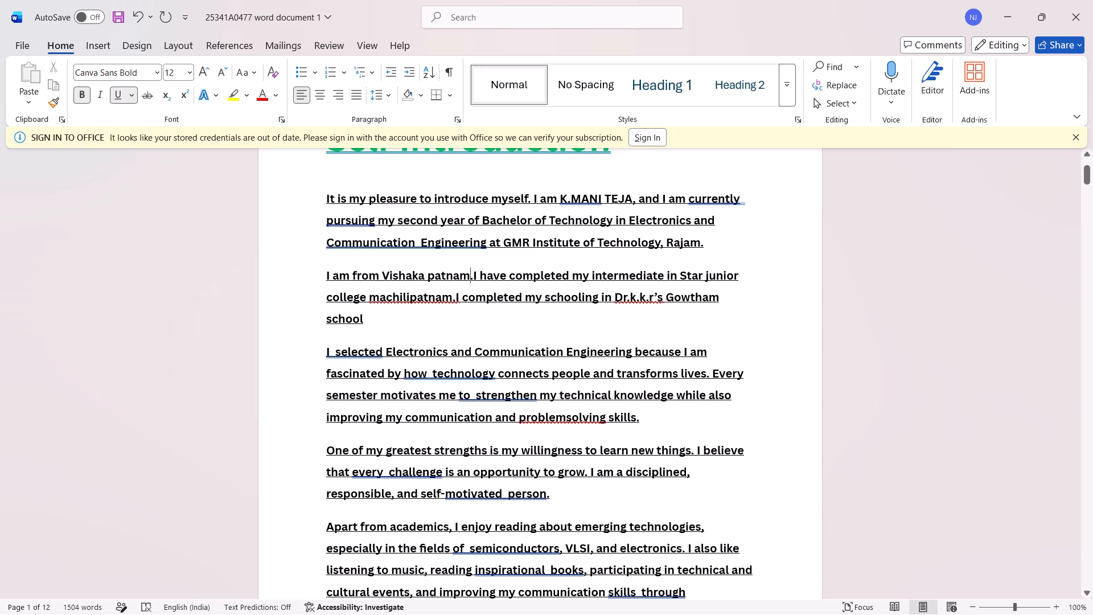
Replace the intermediate college and its town in the second paragraph with "Tirumala junior college,Tagarapuvalasa".
click(453, 297)
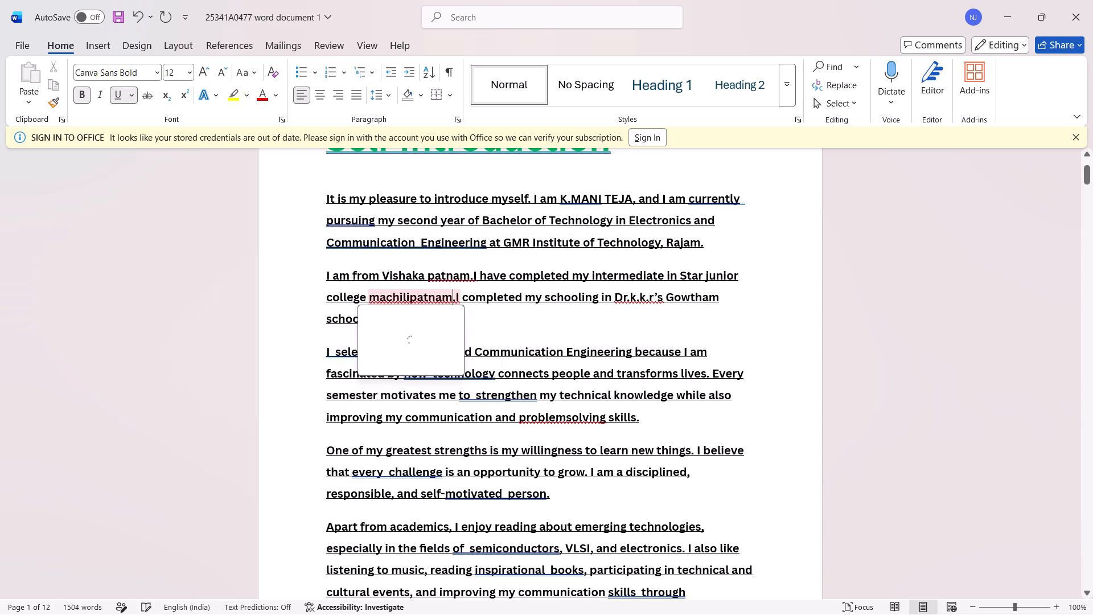
key(BackSpace)
key(BackSpace)
key(BackSpace)
key(BackSpace)
key(BackSpace)
key(BackSpace)
key(BackSpace)
key(BackSpace)
key(BackSpace)
key(BackSpace)
key(BackSpace)
key(BackSpace)
key(BackSpace)
key(BackSpace)
key(BackSpace)
key(BackSpace)
key(BackSpace)
key(BackSpace)
key(BackSpace)
key(BackSpace)
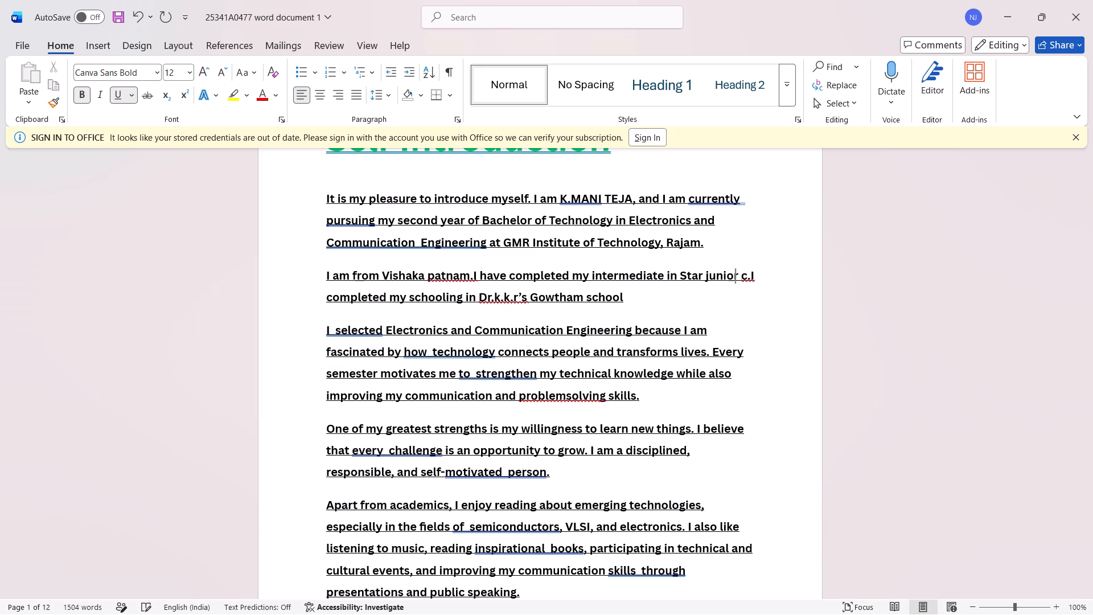
key(BackSpace)
key(BackSpace)
key(BackSpace)
key(BackSpace)
key(BackSpace)
key(BackSpace)
key(BackSpace)
key(BackSpace)
key(BackSpace)
key(BackSpace)
key(BackSpace)
key(BackSpace)
key(BackSpace)
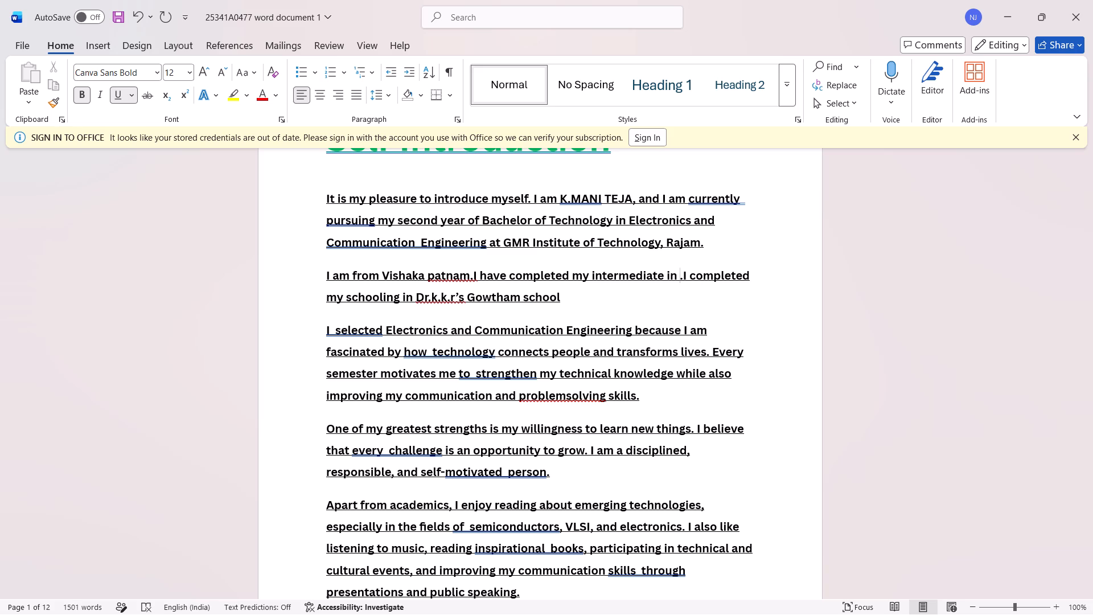
text(Tir)
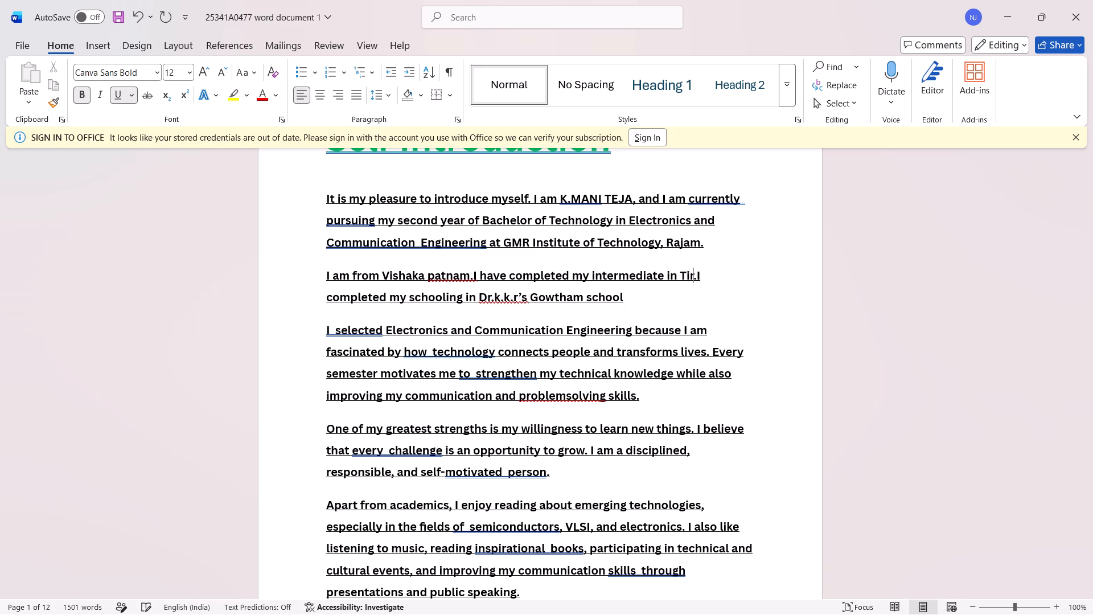
text(umala)
key(space)
key(j)
text(unoi)
key(r)
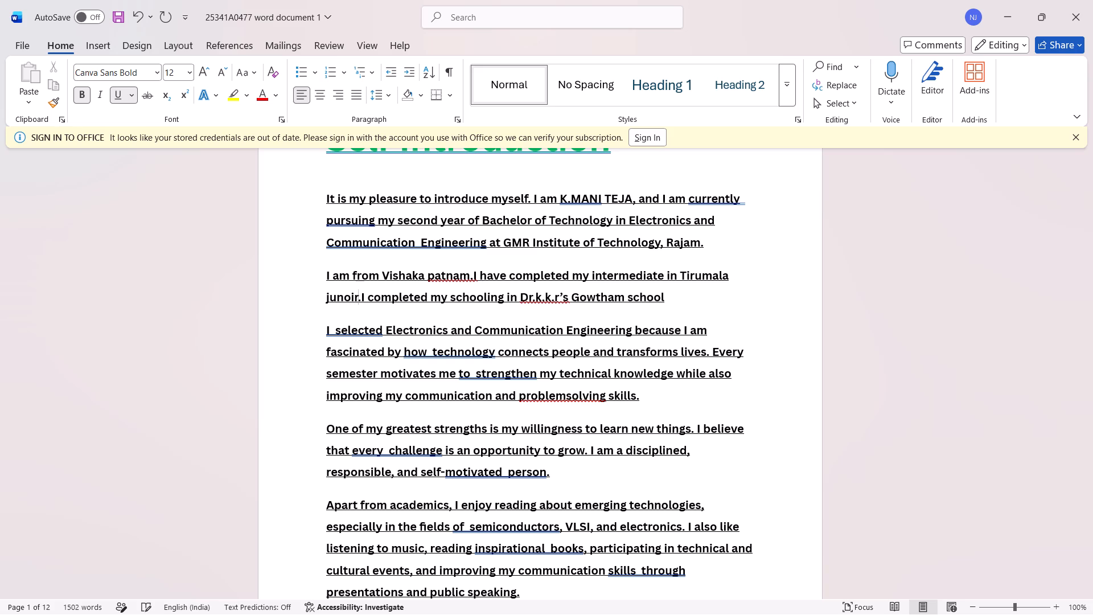
key(space)
text(coll)
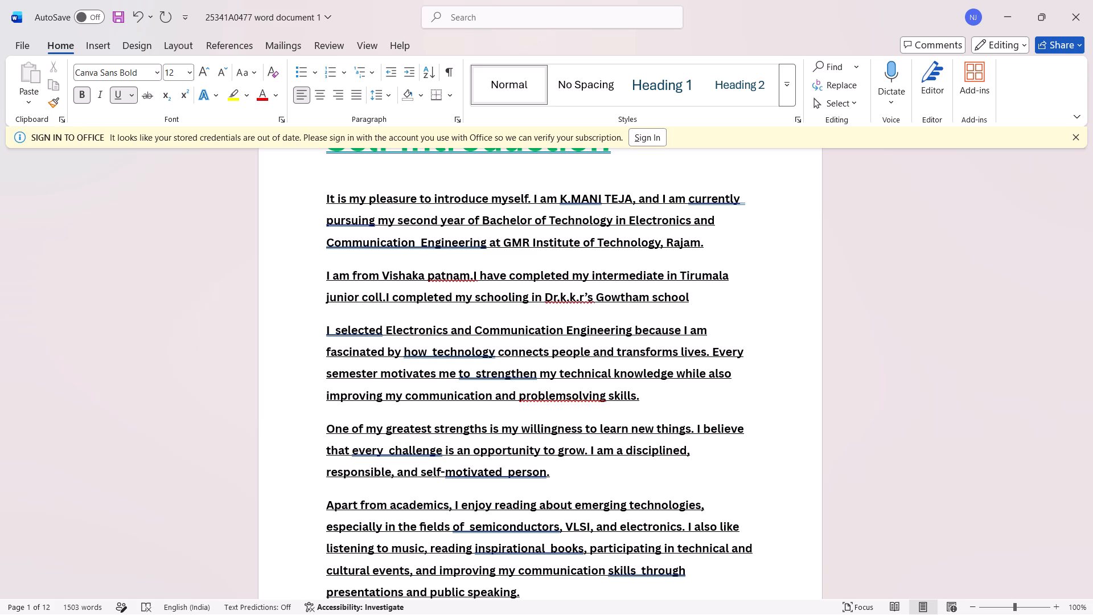
key(e)
text(ge)
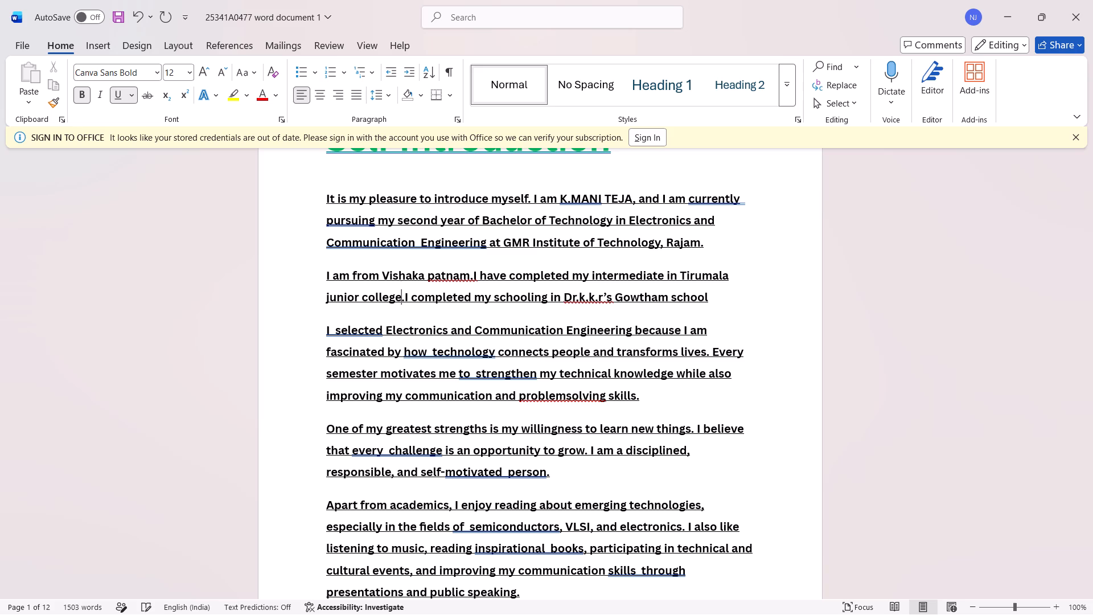
key(comma)
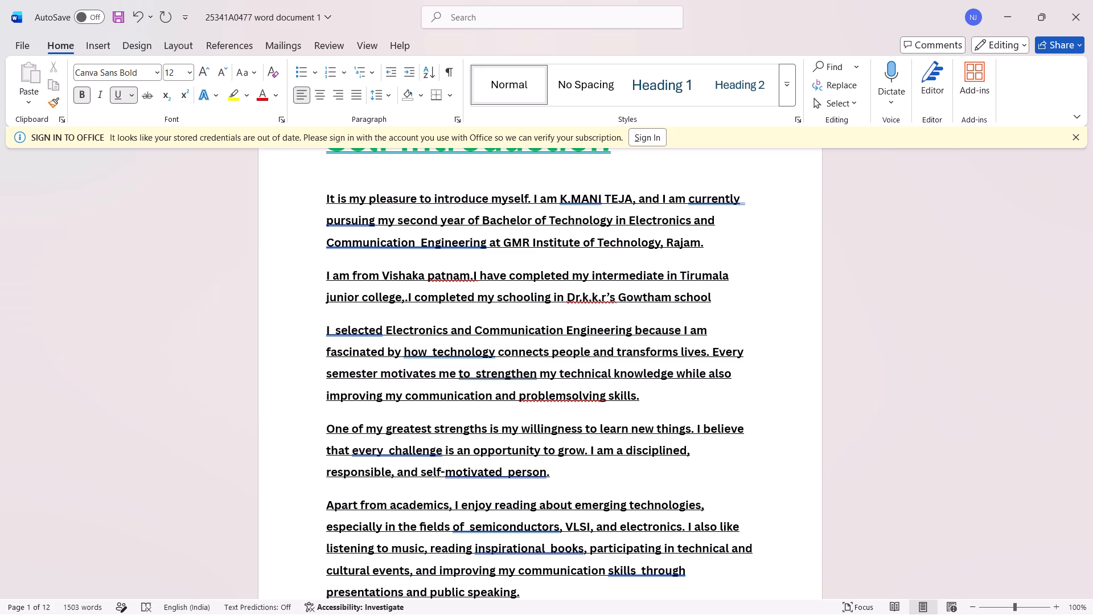
text(Ta)
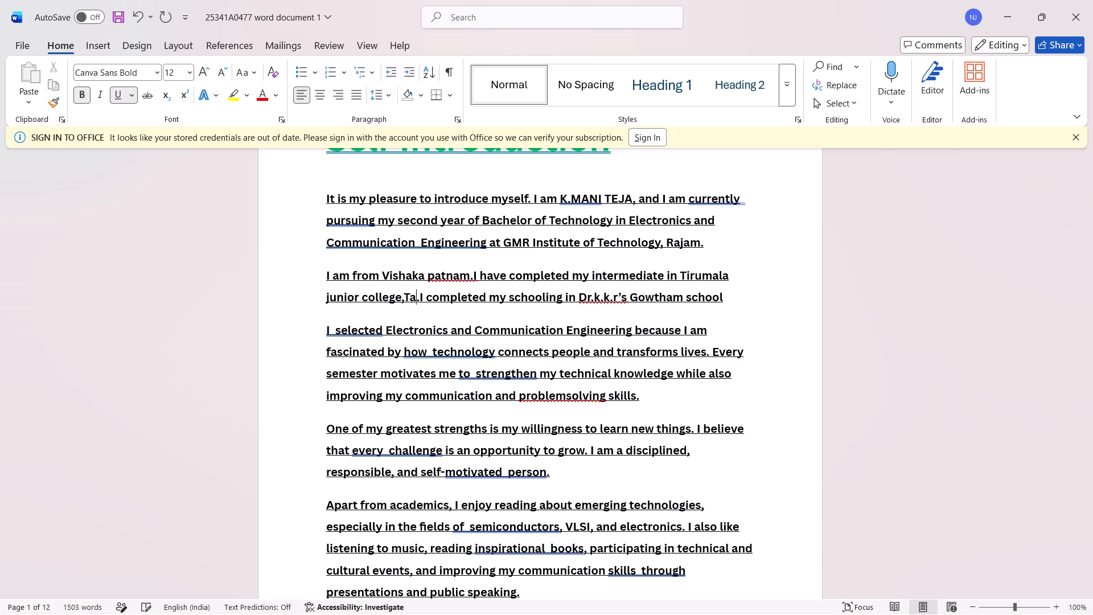
text(gara)
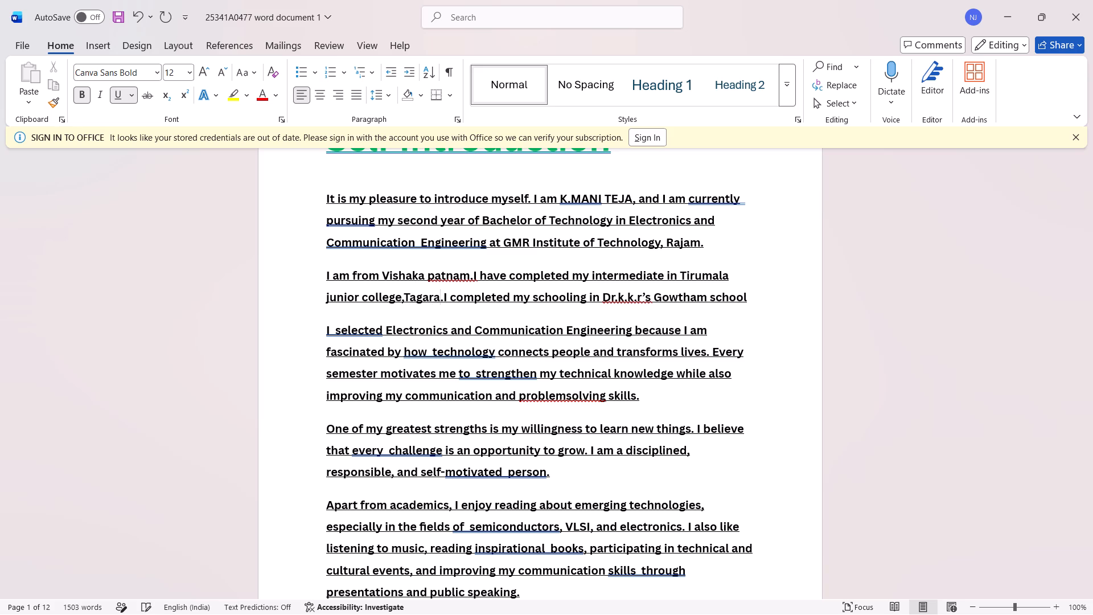
text(puvalasa)
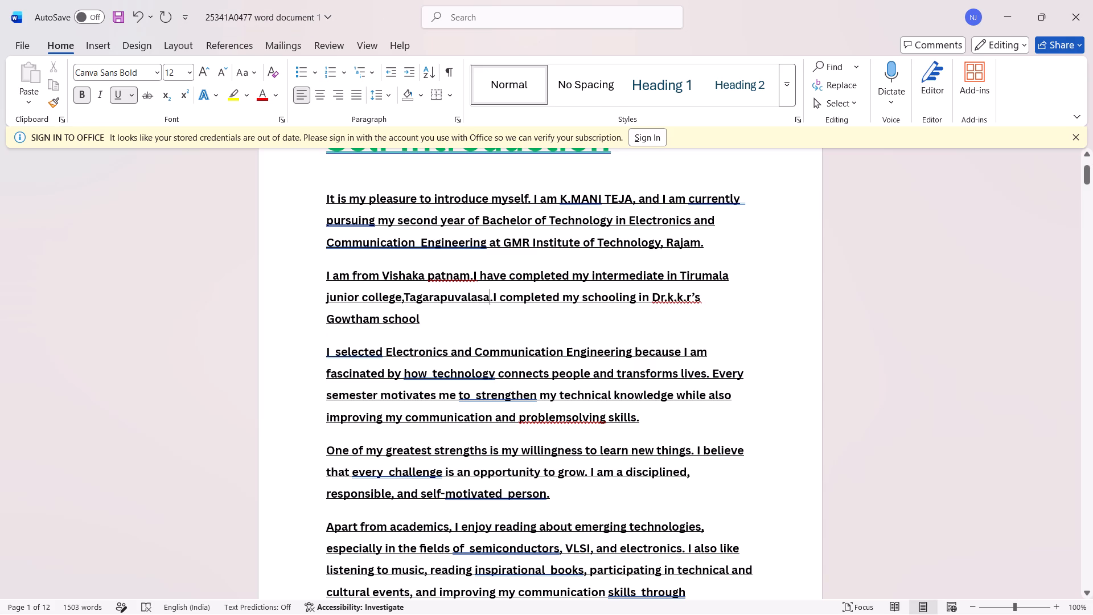
Replace the school name at the end of the second paragraph with "Prasanthi high school,Anakapalli.".
click(424, 317)
key(BackSpace)
key(BackSpace)
key(BackSpace)
key(BackSpace)
key(BackSpace)
key(BackSpace)
key(BackSpace)
key(BackSpace)
key(BackSpace)
key(BackSpace)
key(BackSpace)
key(BackSpace)
key(BackSpace)
key(BackSpace)
key(BackSpace)
key(BackSpace)
key(BackSpace)
key(BackSpace)
key(BackSpace)
key(BackSpace)
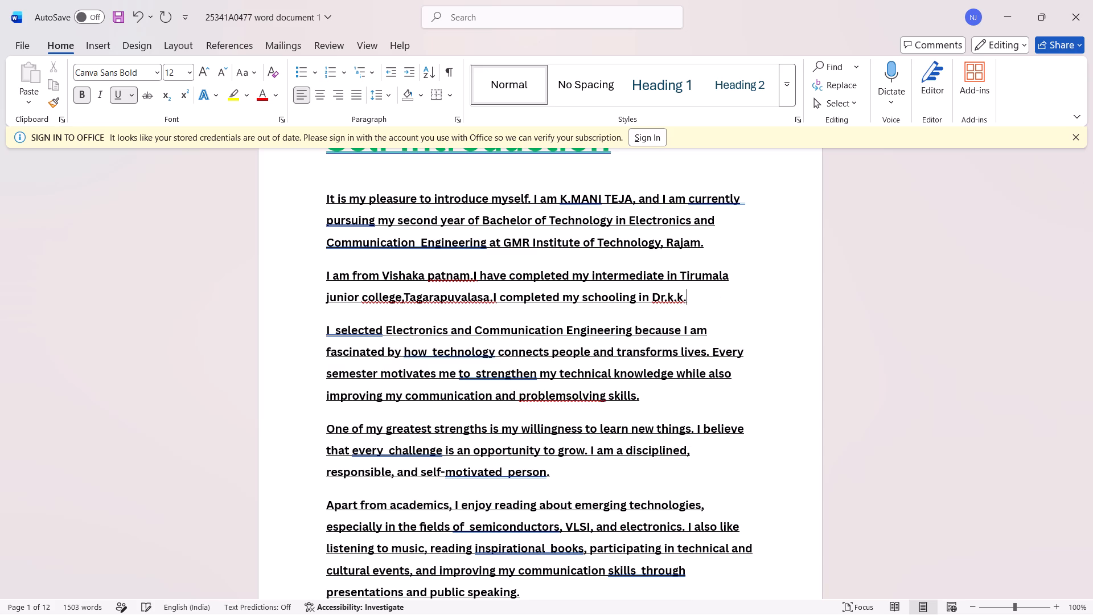
key(BackSpace)
key(BackSpace)
key(BackSpace)
key(BackSpace)
key(BackSpace)
key(BackSpace)
key(BackSpace)
key(shift+p)
text(rasanth)
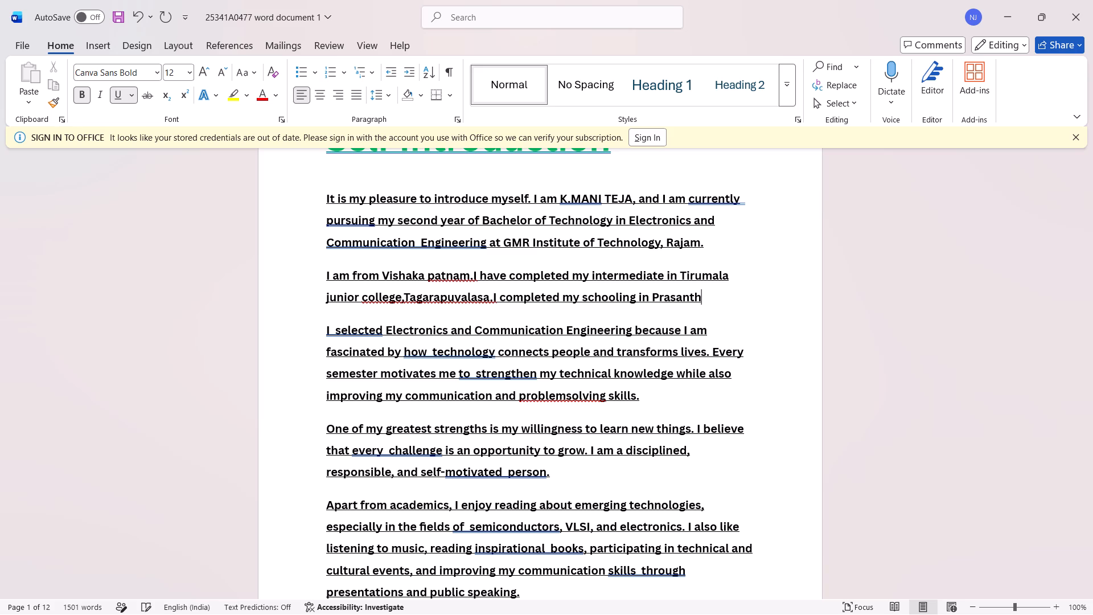
key(i)
key(space)
text(hi)
text(gh s)
key(a)
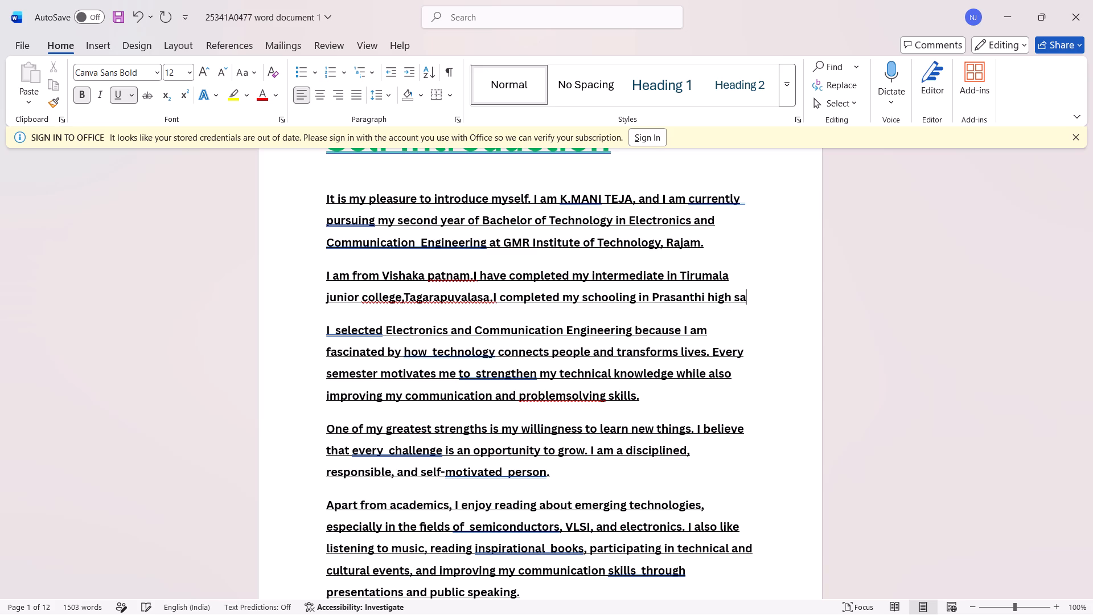
key(c)
key(g)
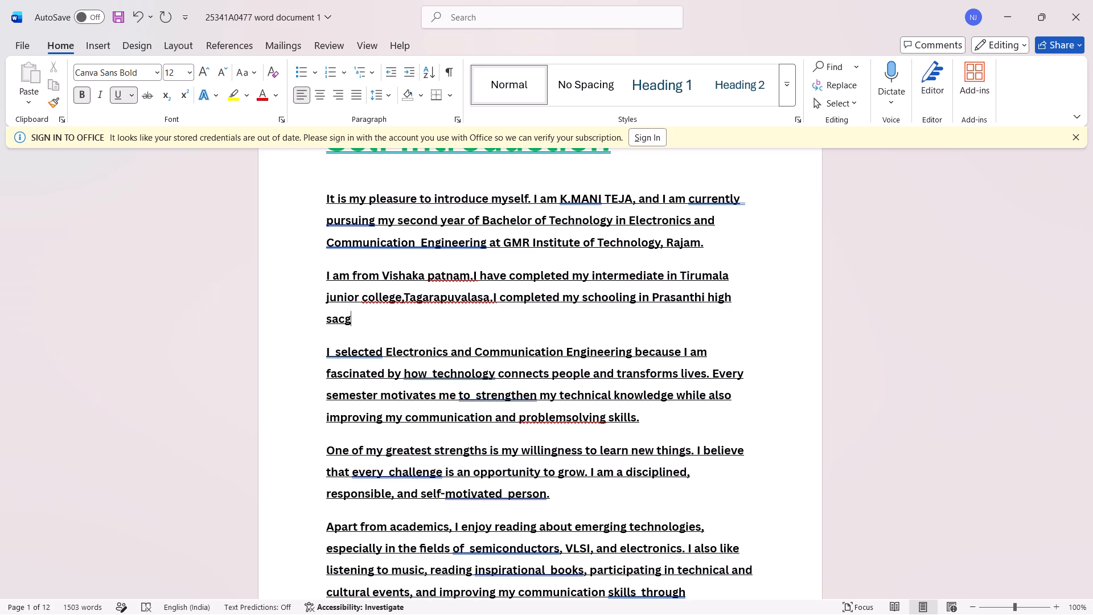
key(BackSpace)
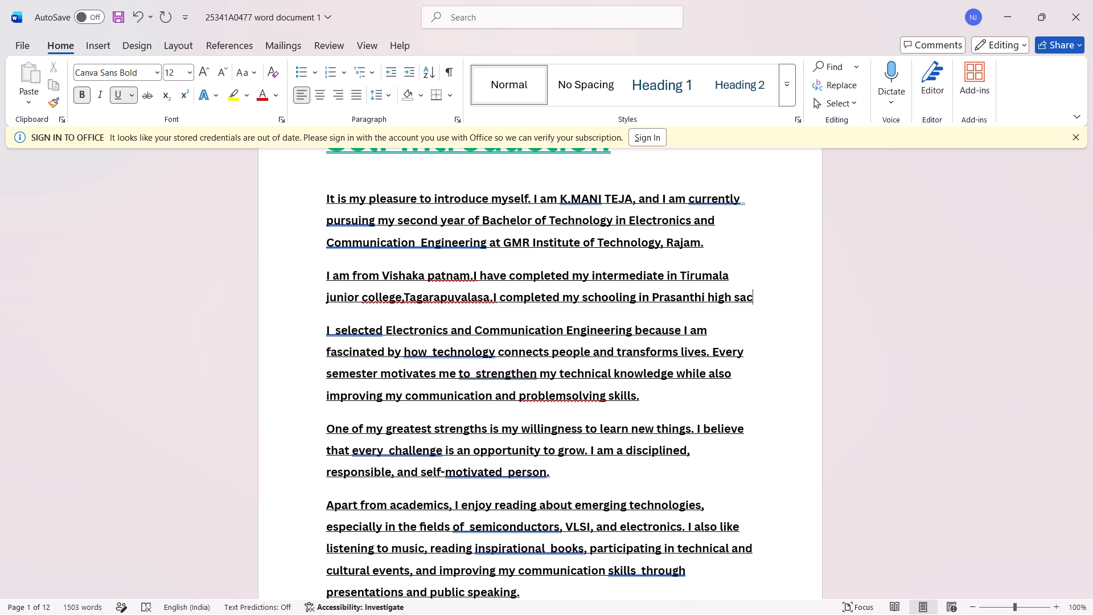
key(BackSpace)
key(BackSpace)
key(c)
key(h)
text(ool)
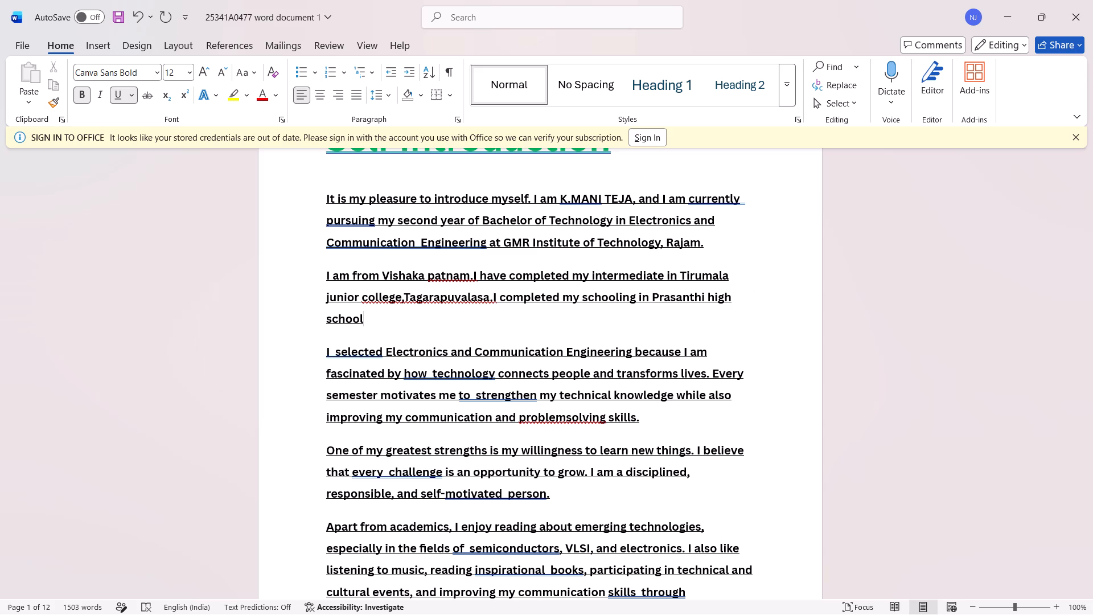
key(comma)
text(Anakapalli)
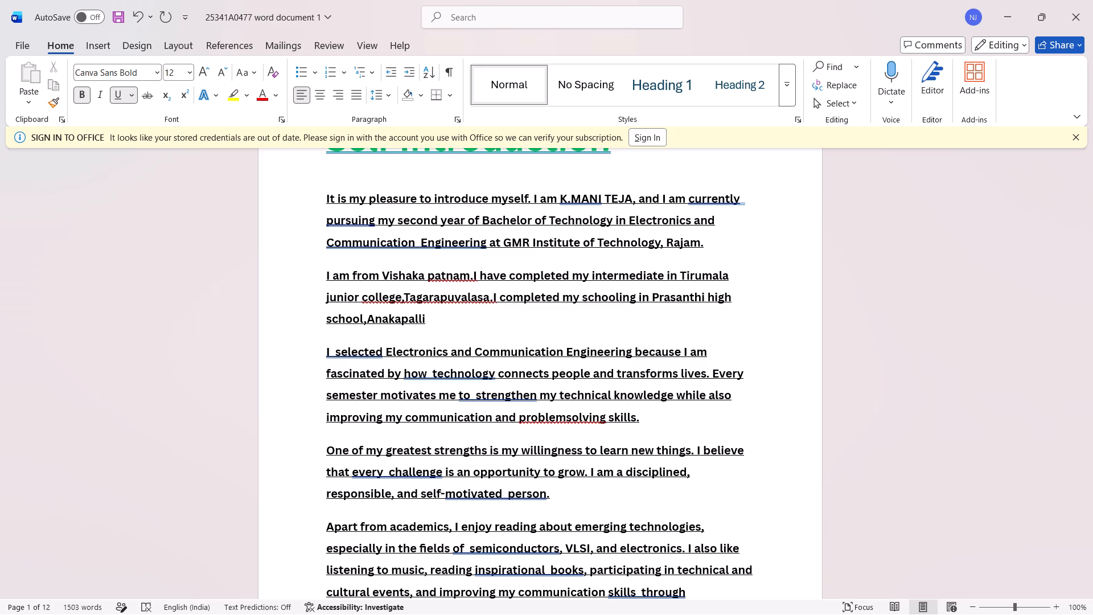
key(period)
Review the rest of the document from the Self Introduction through SWOT Analysis and Story Narration to the Story page for content to personalise.
scroll(433, 315, down, 5)
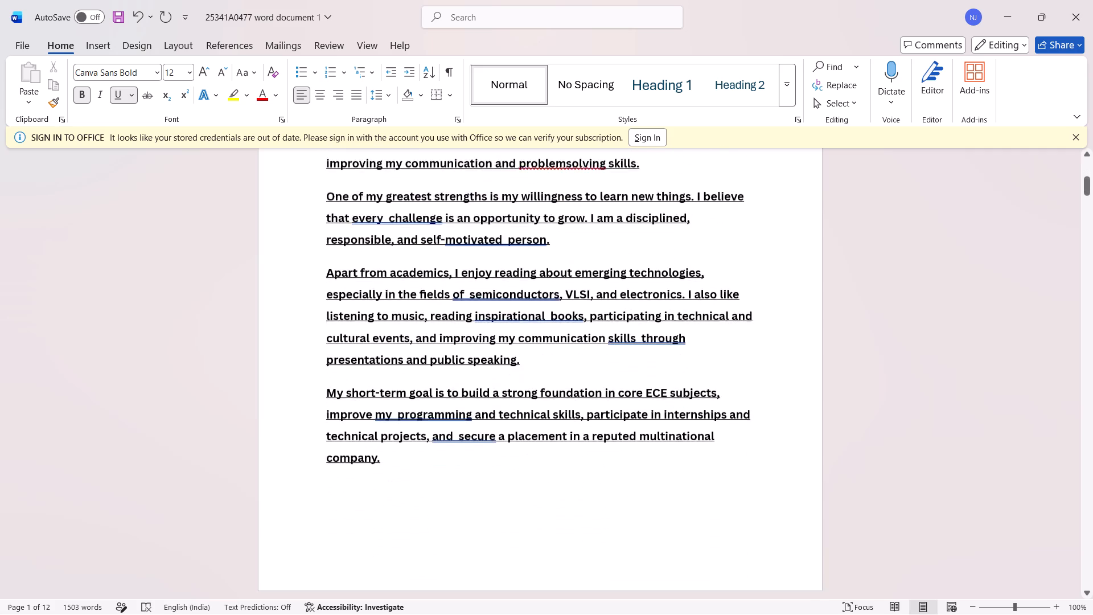
scroll(422, 325, down, 2)
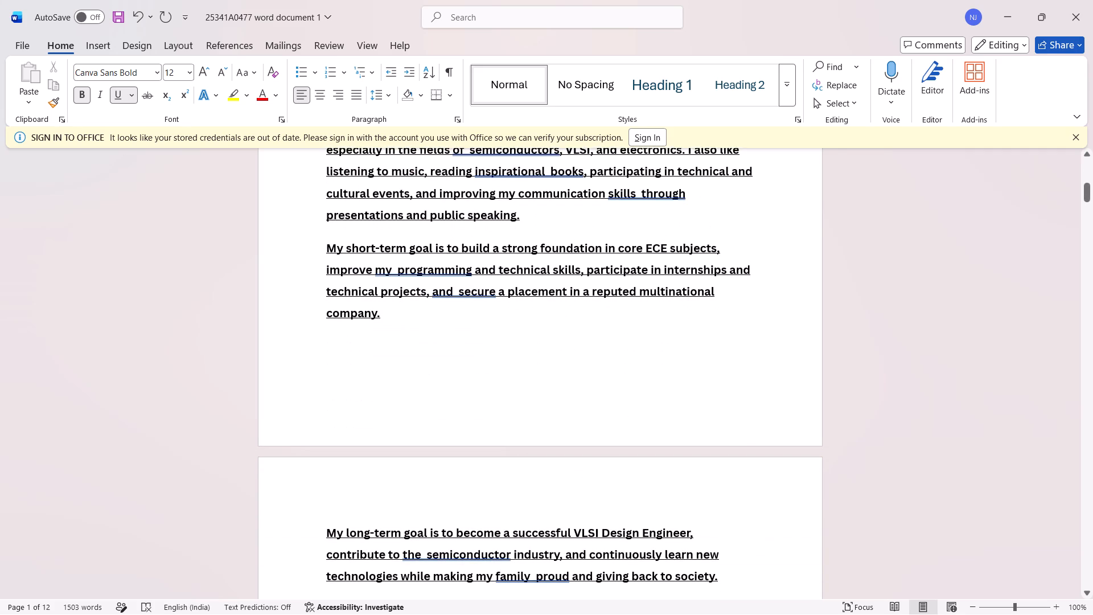
scroll(422, 325, down, 3)
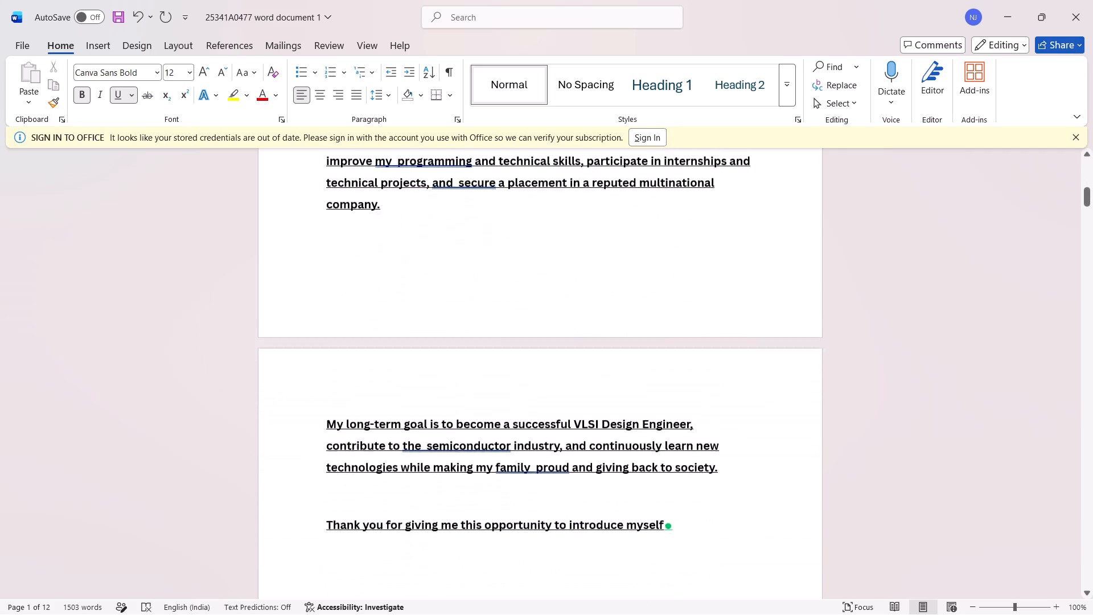
scroll(422, 325, down, 7)
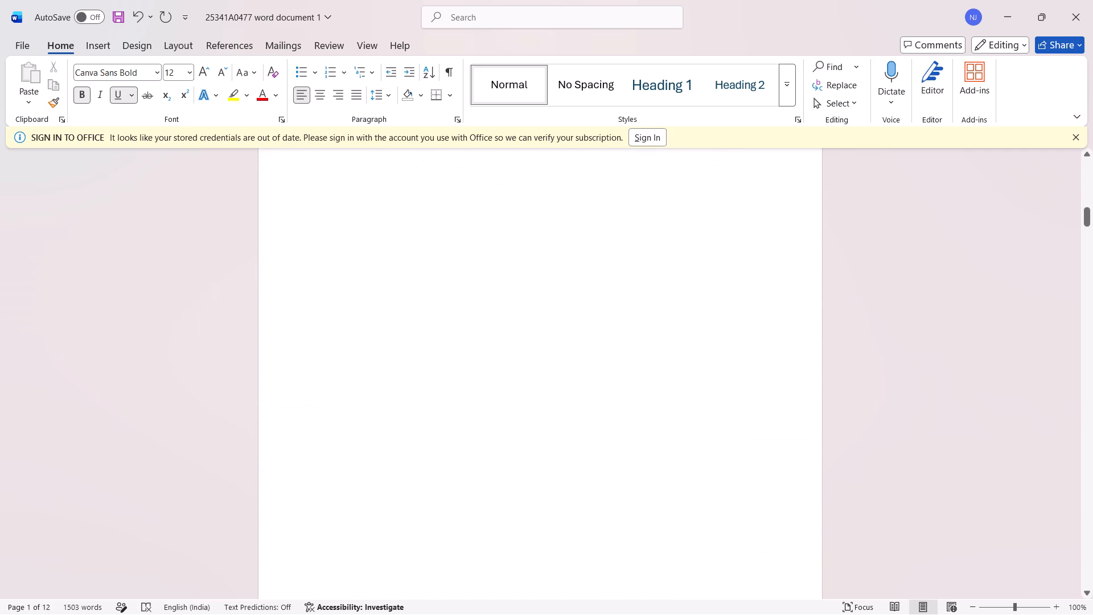
scroll(422, 325, down, 10)
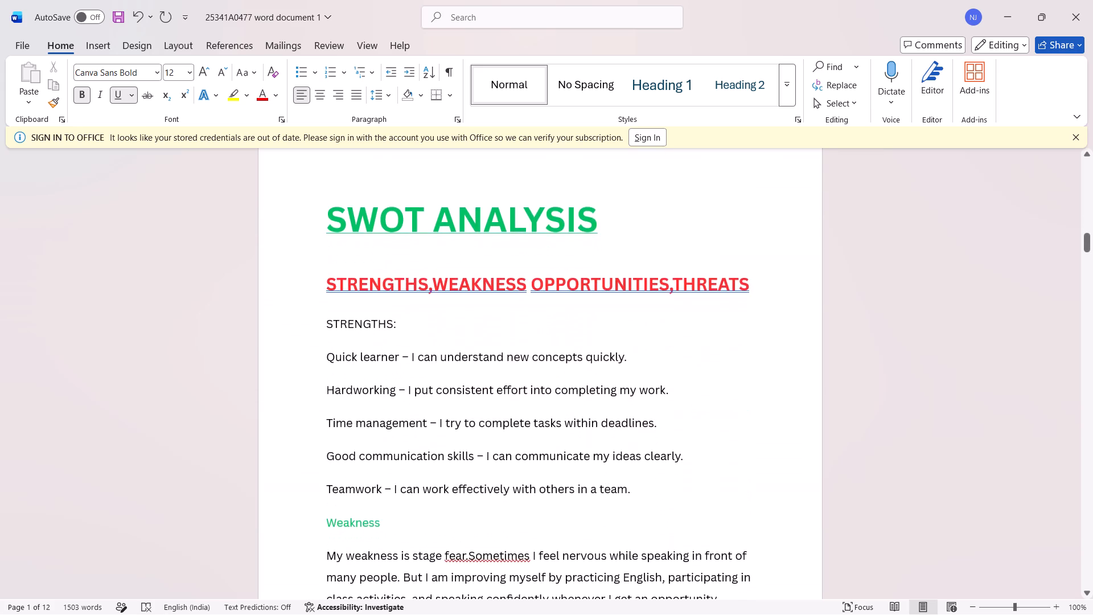
scroll(422, 325, down, 5)
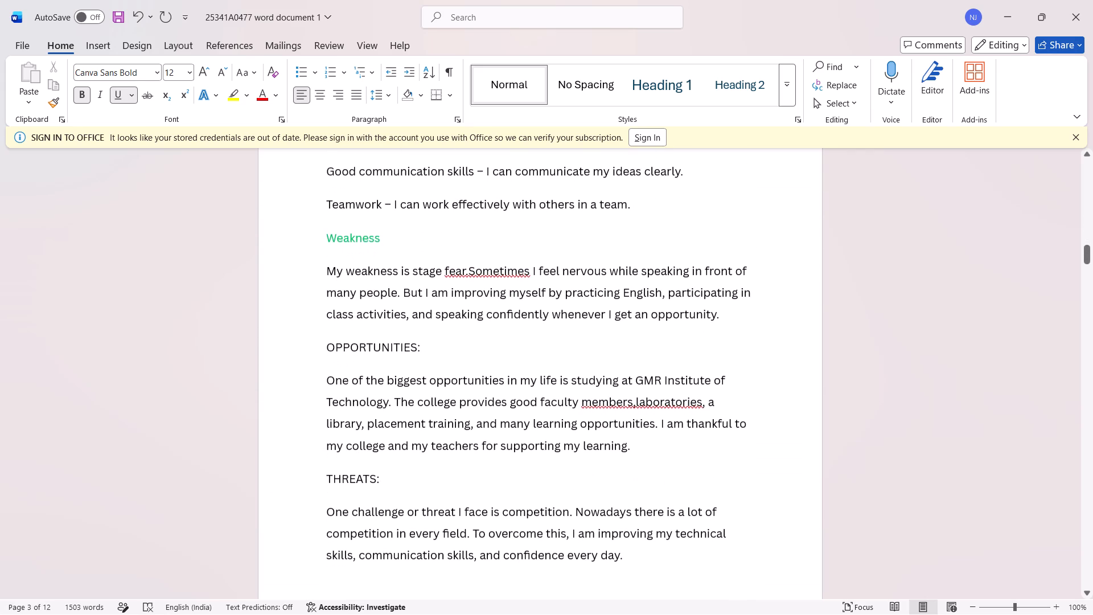
scroll(420, 326, down, 12)
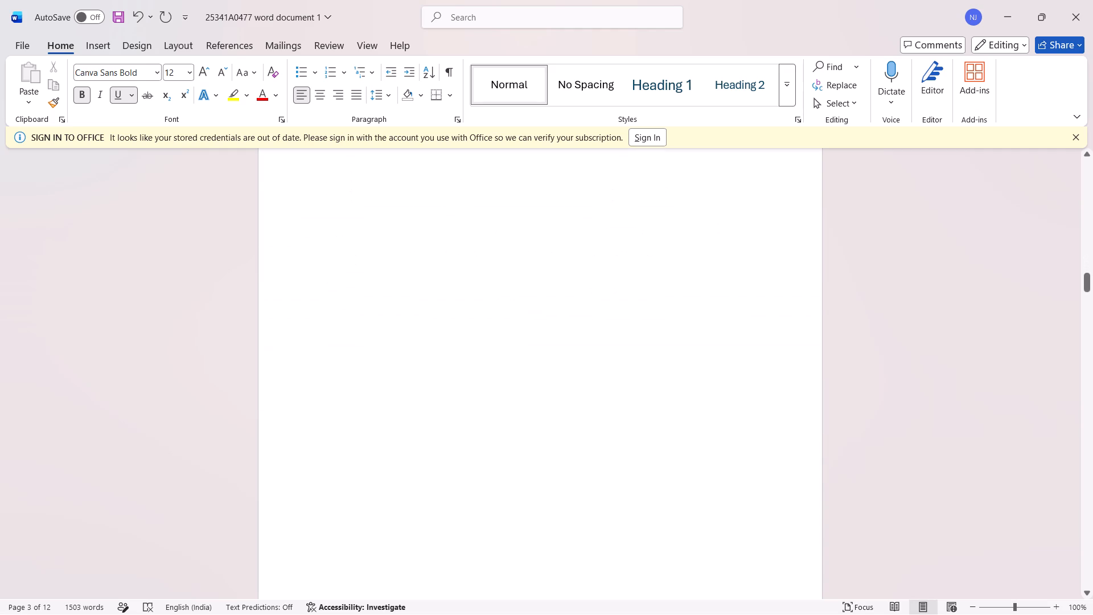
scroll(420, 326, down, 10)
scroll(420, 326, up, 8)
scroll(420, 326, up, 15)
scroll(420, 326, up, 7)
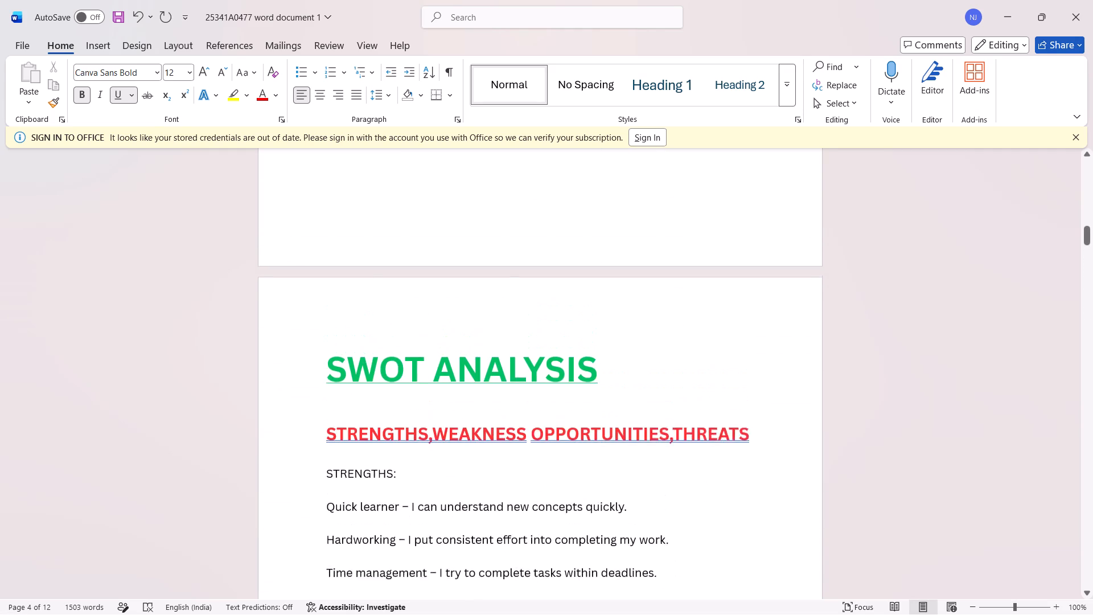
scroll(420, 326, up, 1)
scroll(398, 353, down, 19)
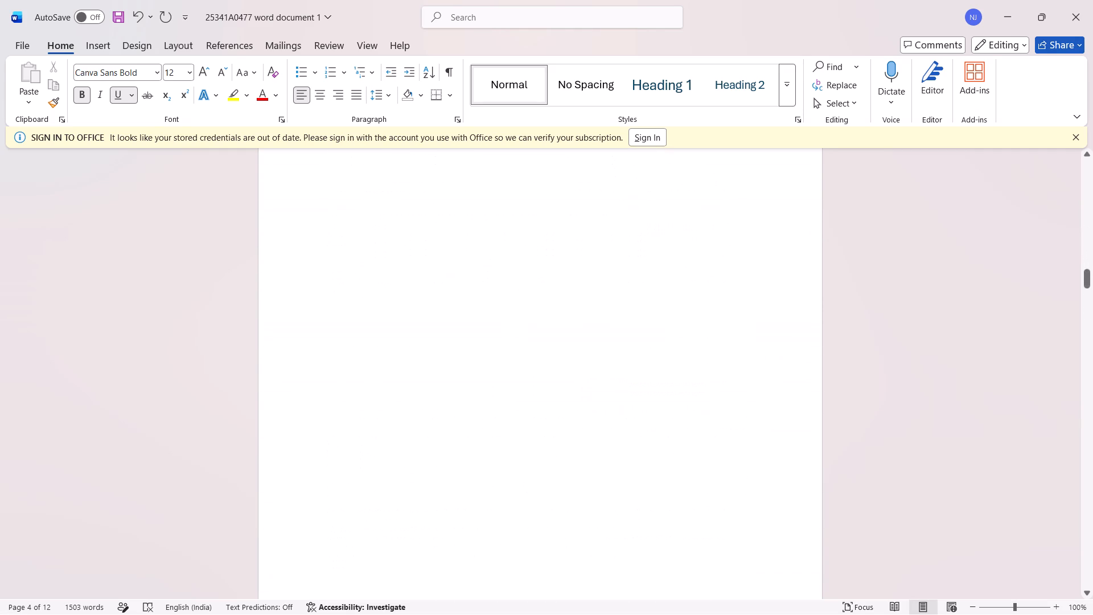
scroll(392, 360, down, 20)
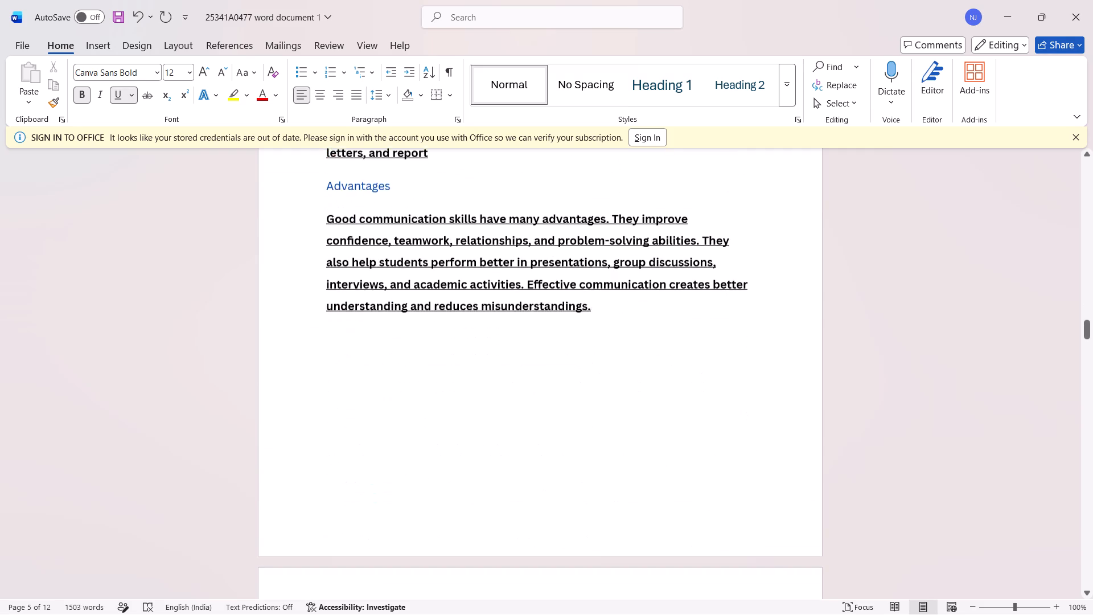
scroll(392, 360, down, 20)
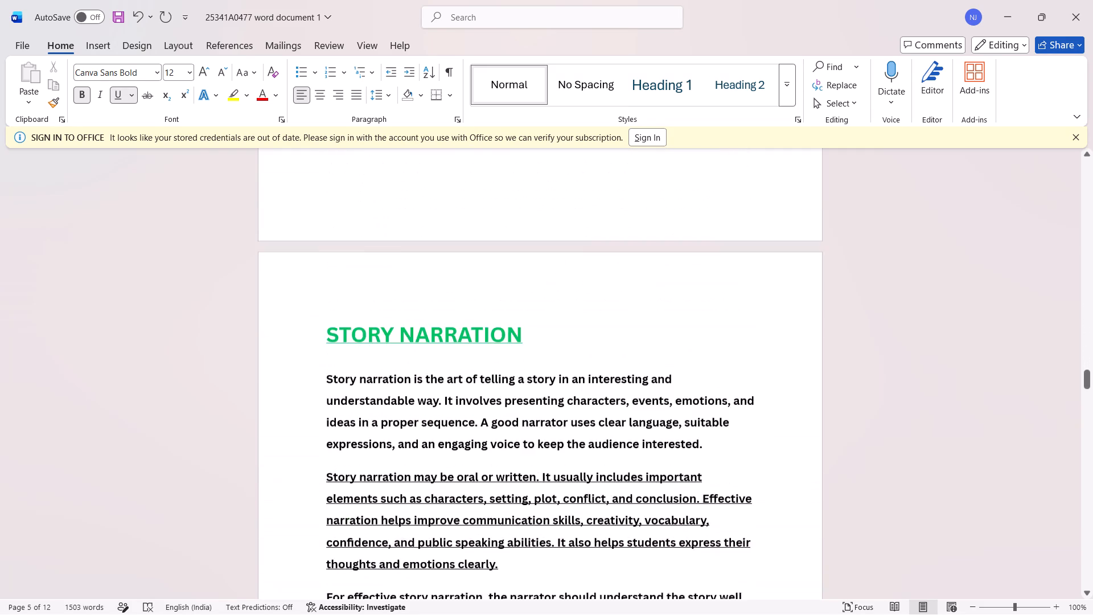
scroll(392, 360, down, 2)
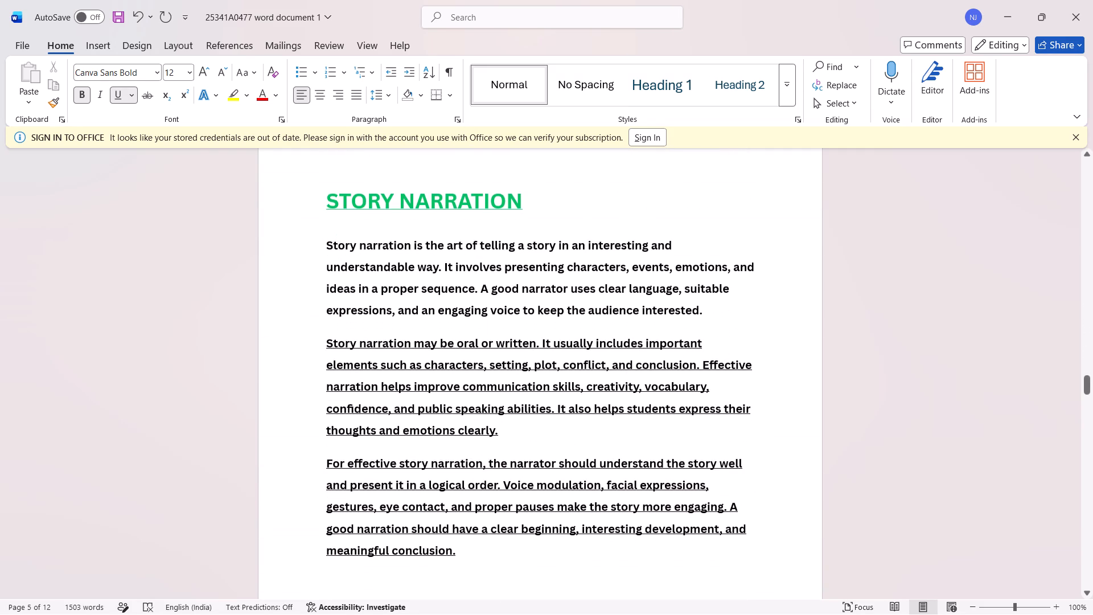
scroll(392, 360, down, 16)
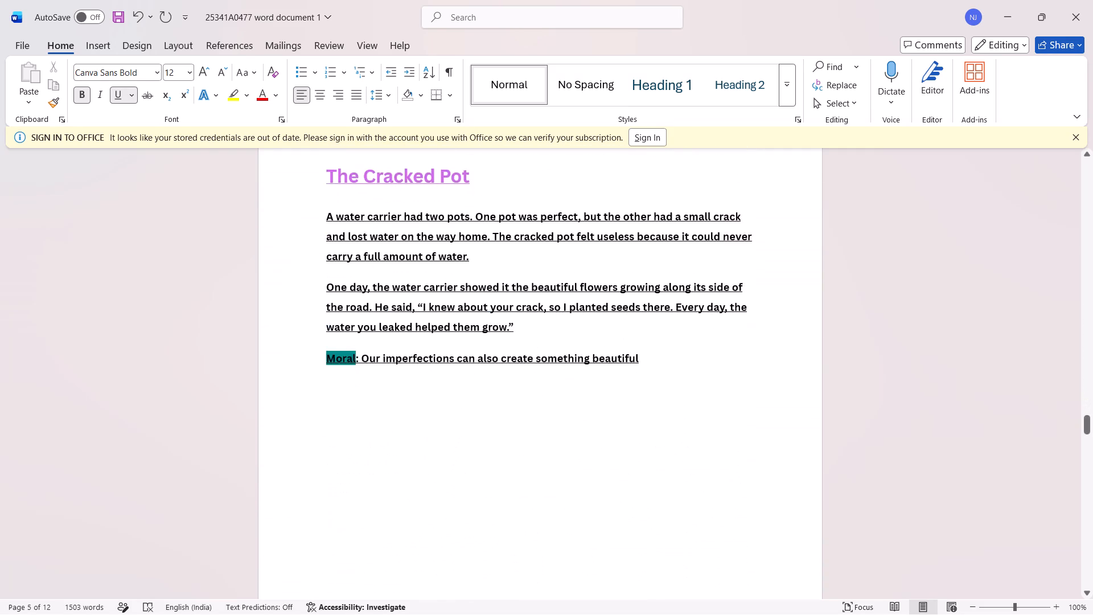
Delete the whole "The Cracked Pot" story, including its title and moral, keeping the STORY heading.
scroll(392, 360, up, 3)
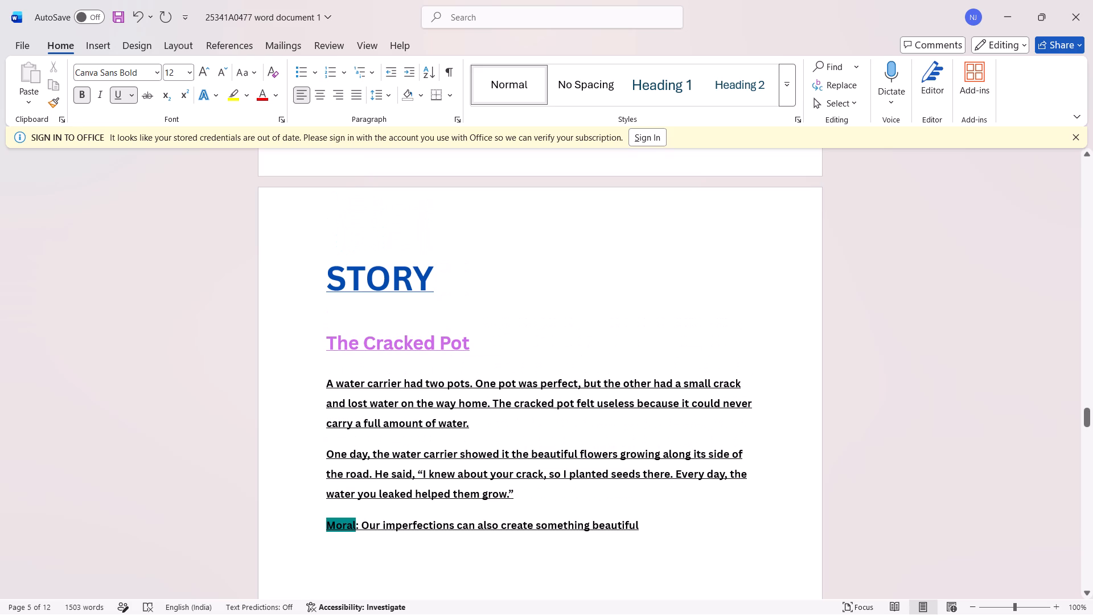
drag(324, 337, 346, 357)
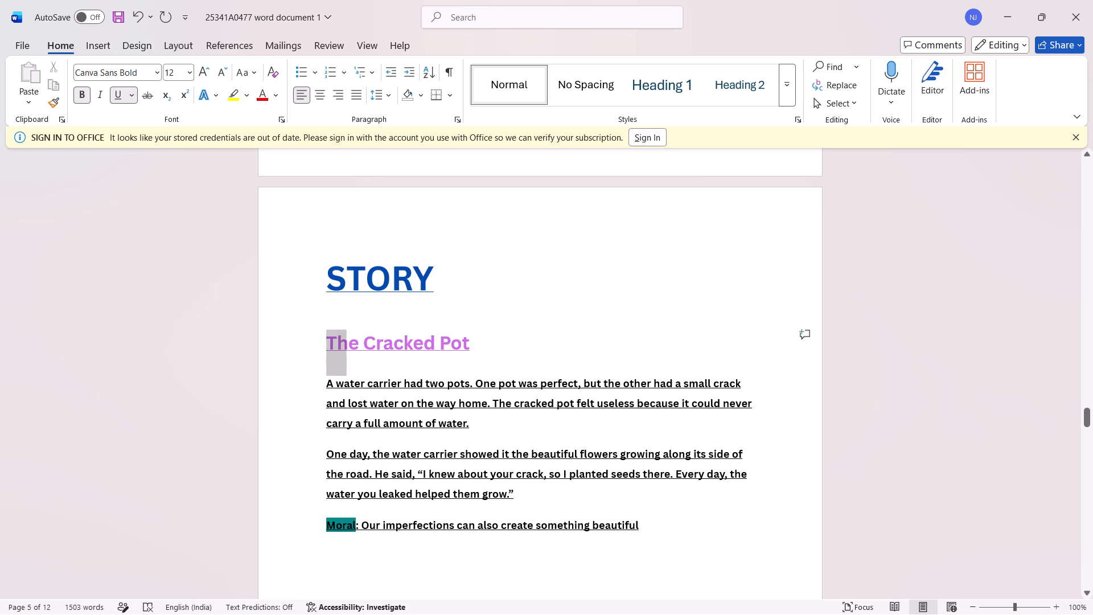
drag(346, 357, 658, 526)
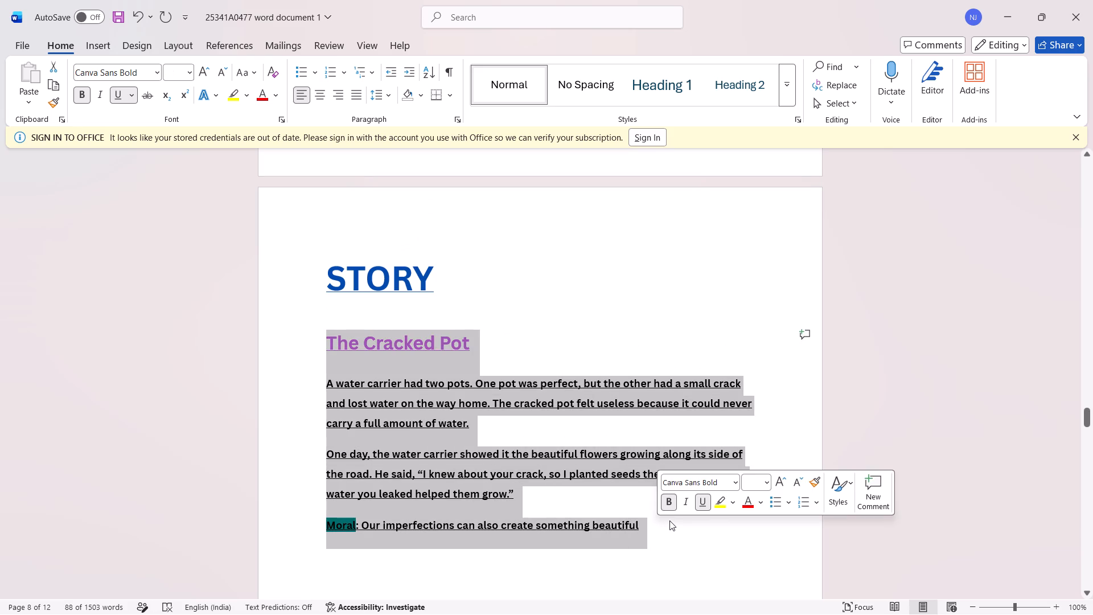
key(Delete)
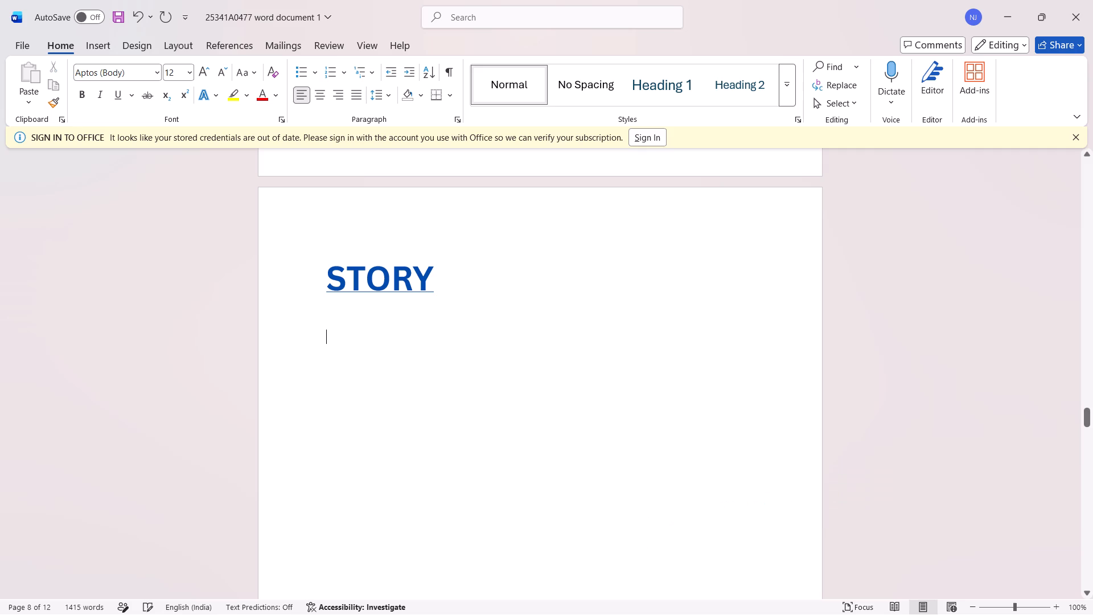
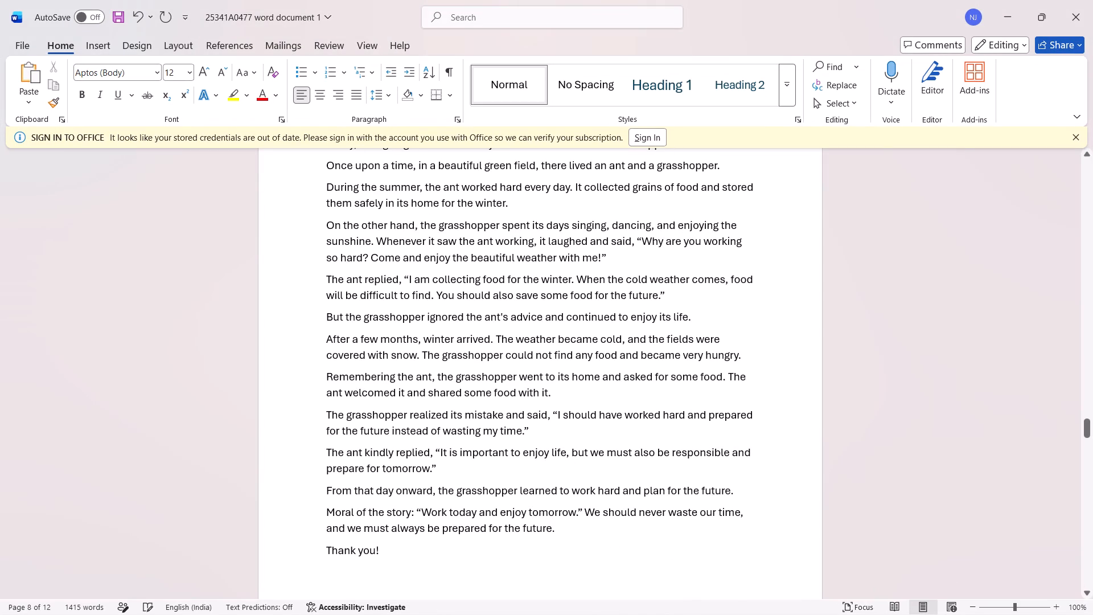
Delete the closing "Thank you!" line at the end of the pasted story.
scroll(433, 342, down, 5)
scroll(437, 340, up, 3)
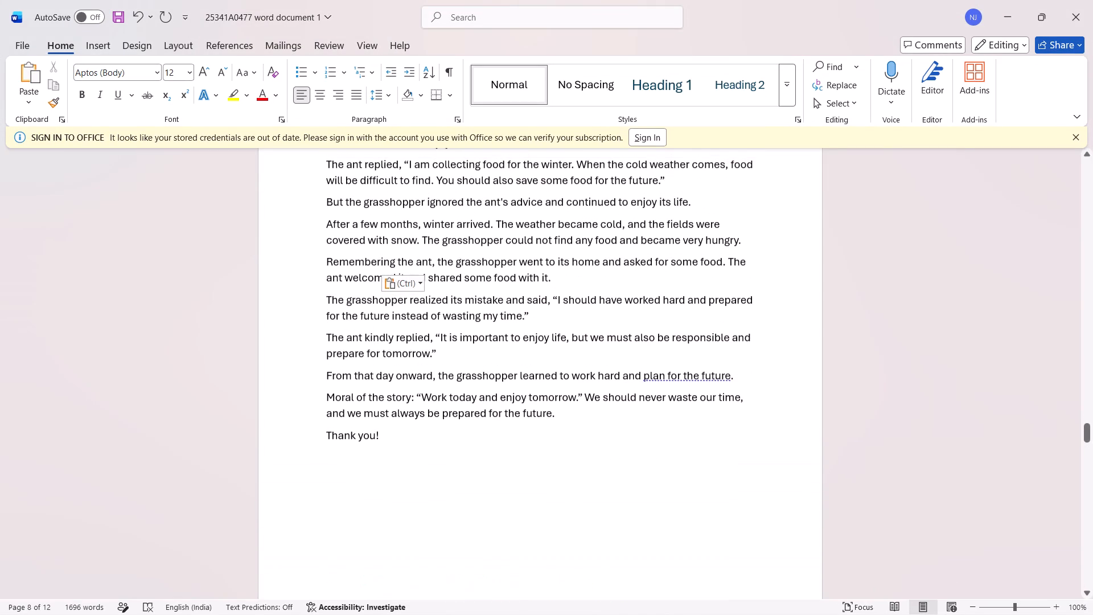
click(385, 434)
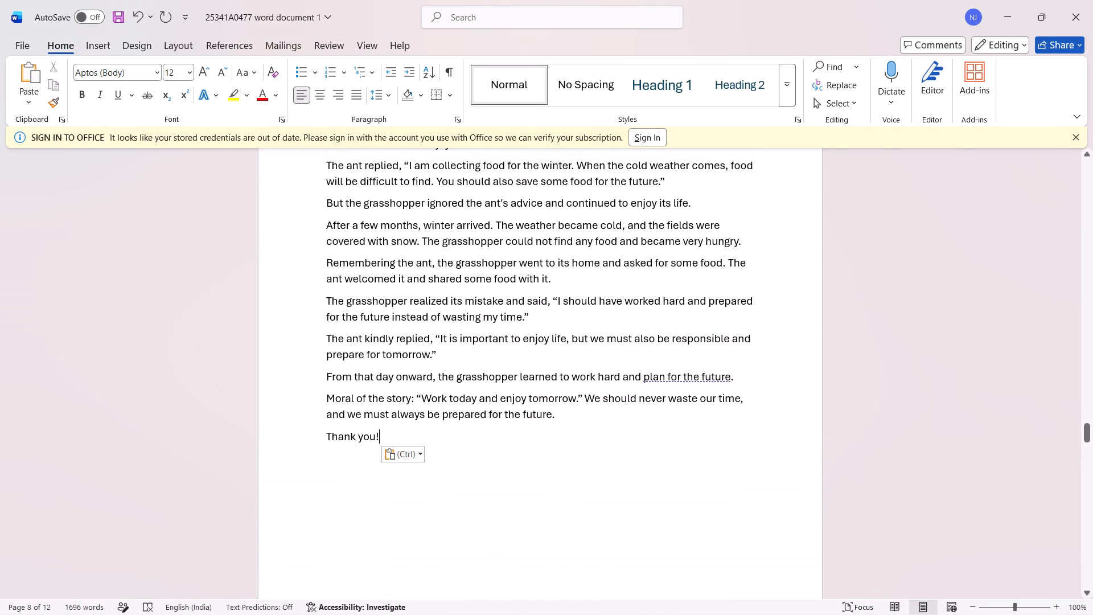
key(BackSpace)
key(BackSpace)
key(BackSpace)
key(BackSpace)
key(BackSpace)
key(BackSpace)
key(BackSpace)
key(BackSpace)
key(BackSpace)
key(BackSpace)
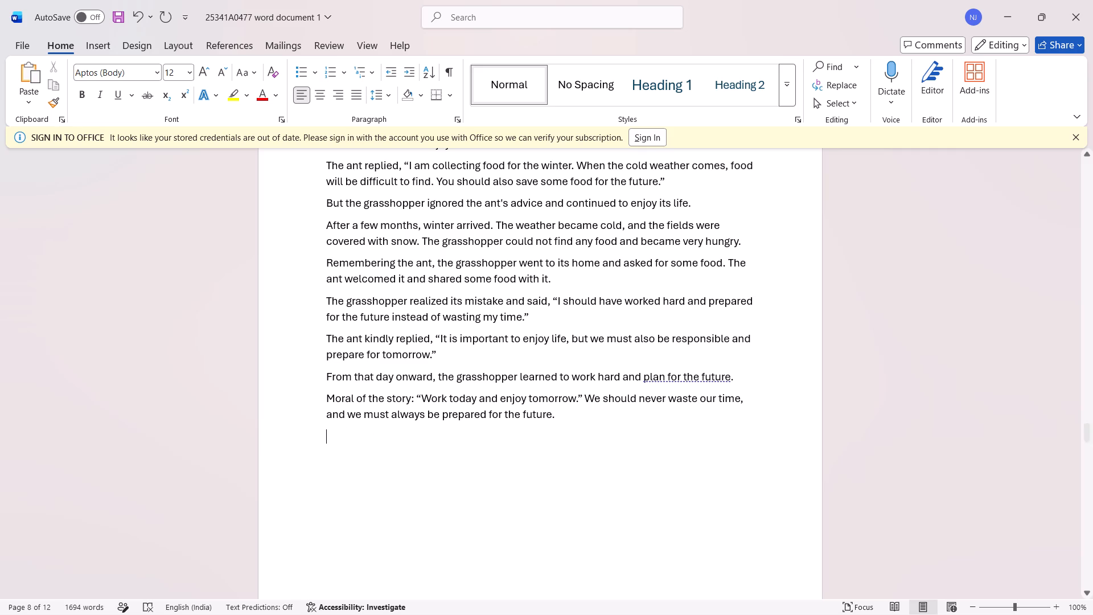
Make the words "Moral of the story" bold in the story's last paragraph.
scroll(384, 384, up, 4)
scroll(384, 384, down, 3)
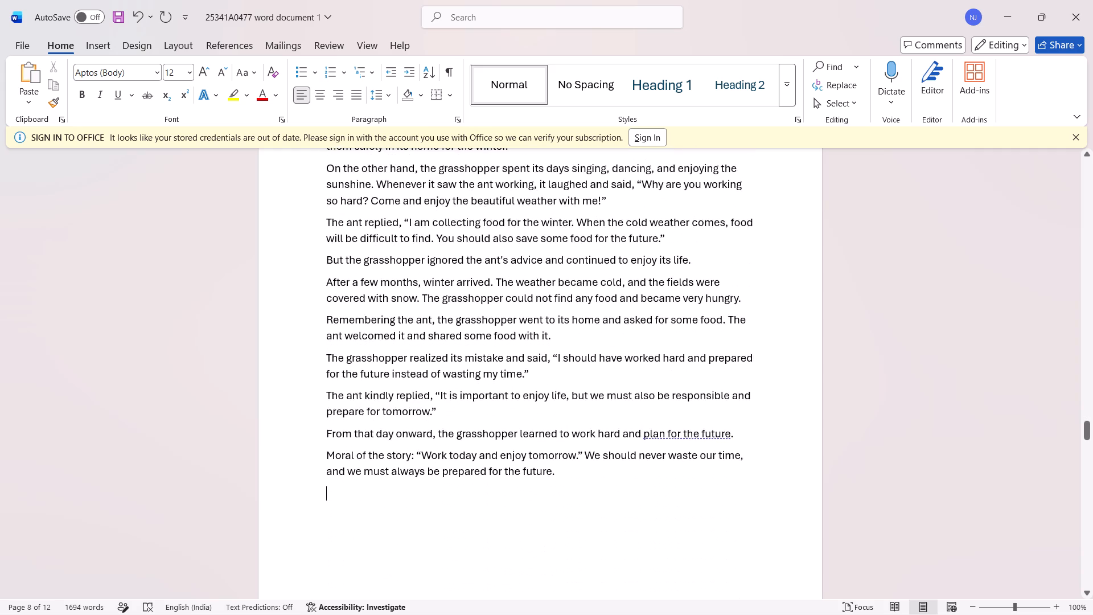
scroll(384, 384, down, 3)
scroll(348, 347, up, 2)
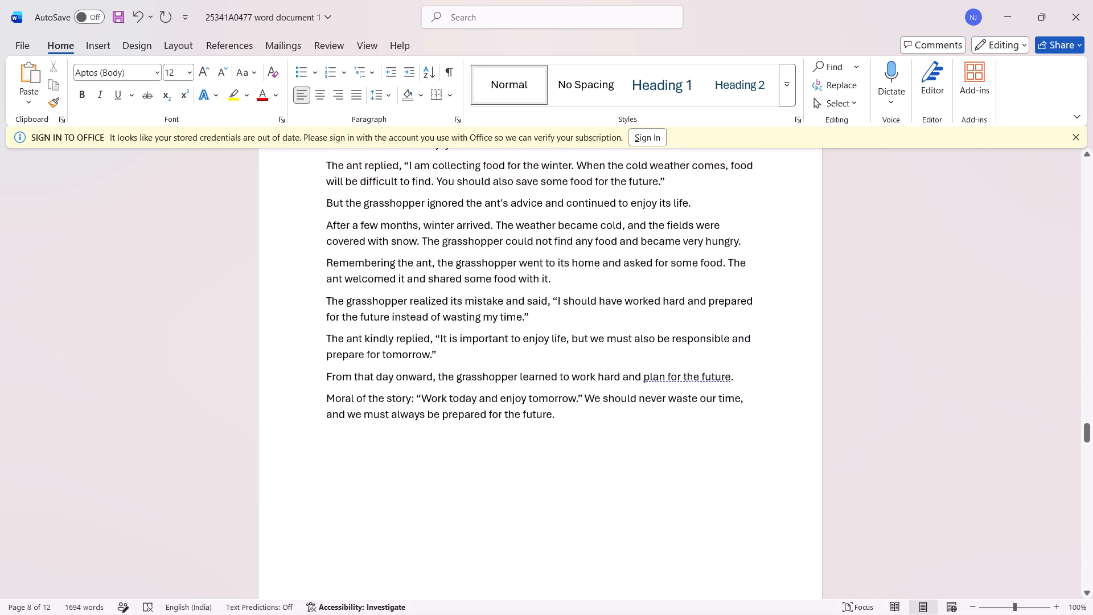
drag(325, 397, 393, 401)
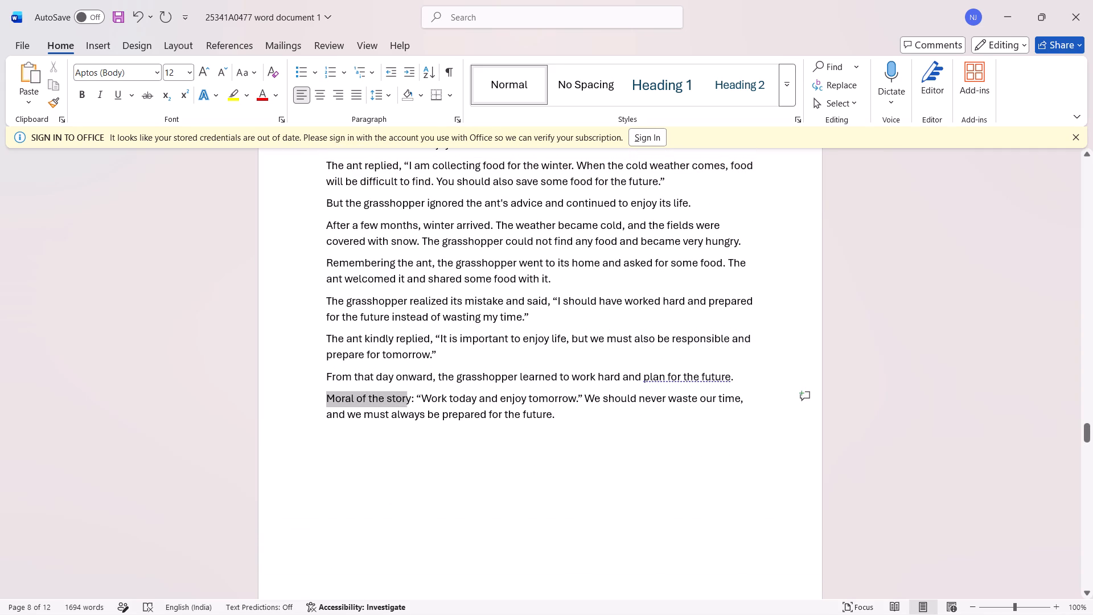
drag(393, 401, 402, 401)
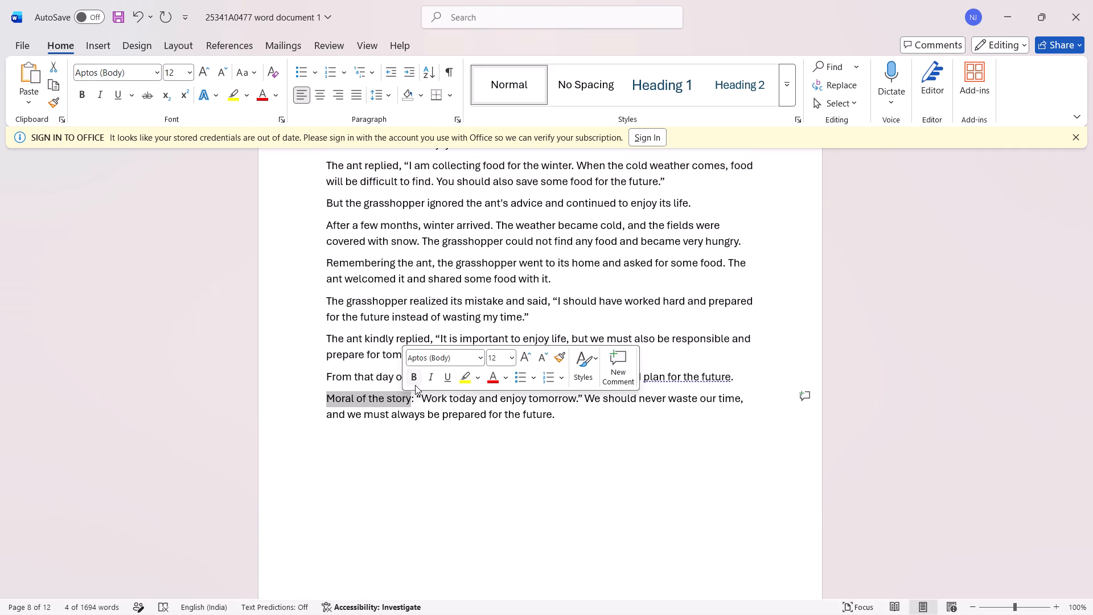
click(414, 376)
click(490, 482)
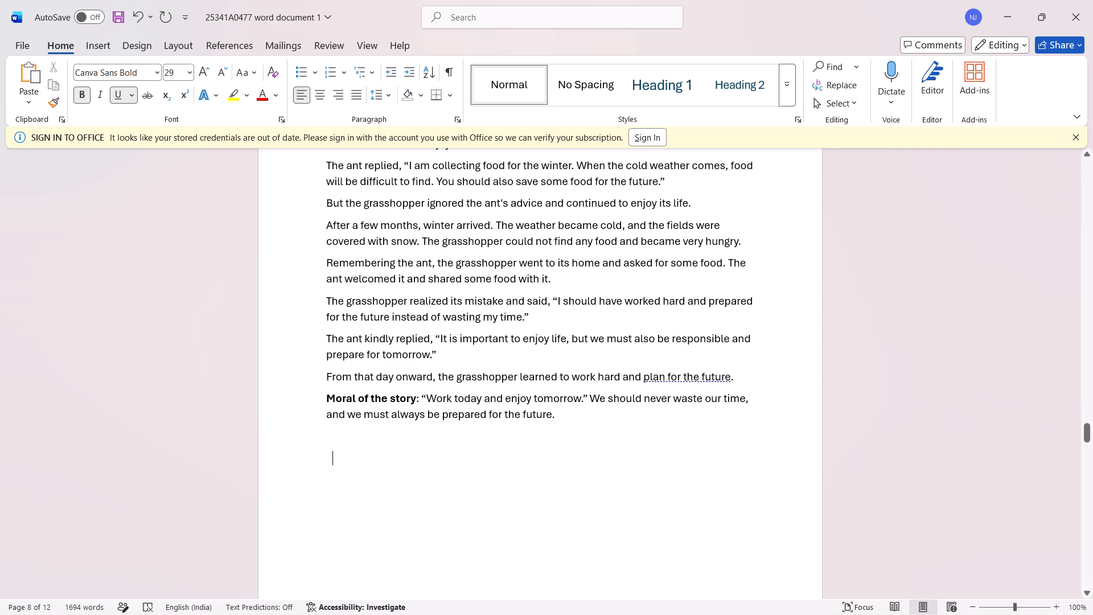
Insert a blank line before the "Moral of the story" paragraph.
click(326, 397)
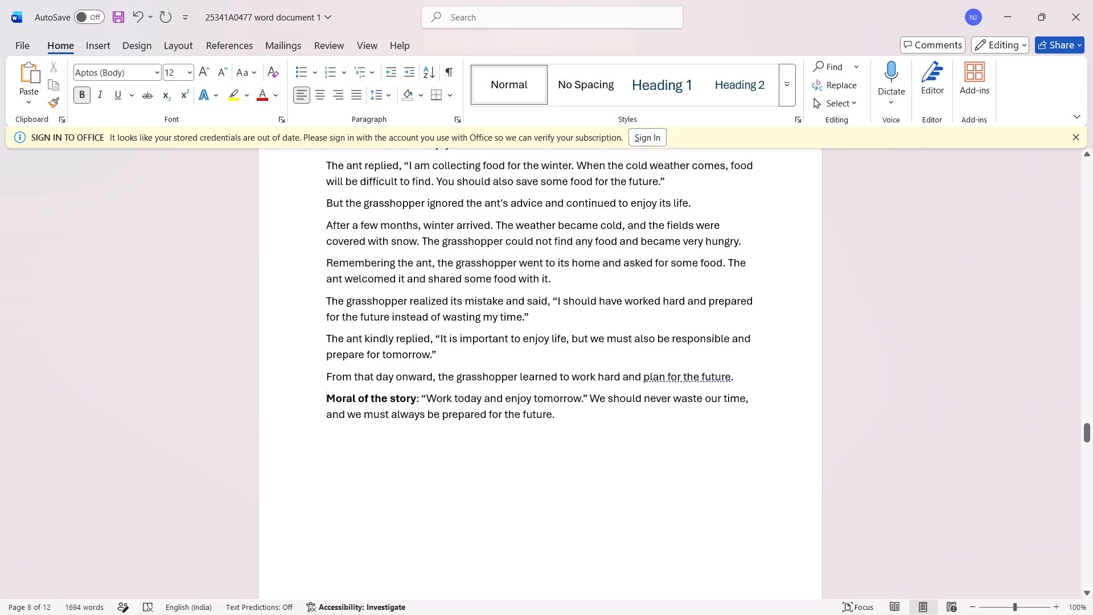
key(Return)
Set the font size of the title "The Ant and the Grasshopper – Story Narration" to 18.
scroll(489, 368, up, 6)
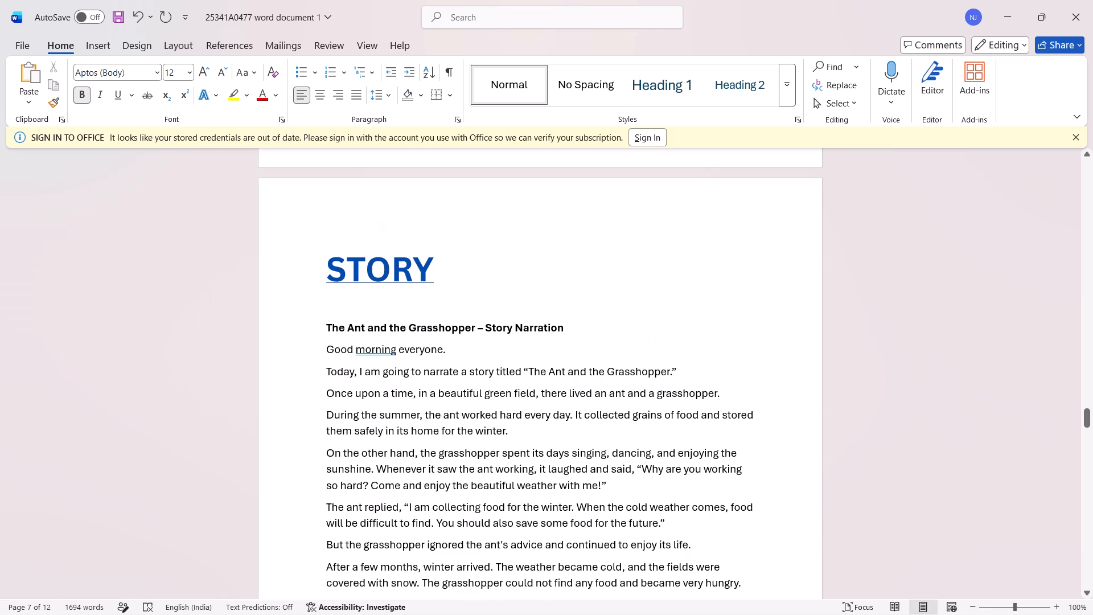
drag(324, 325, 488, 324)
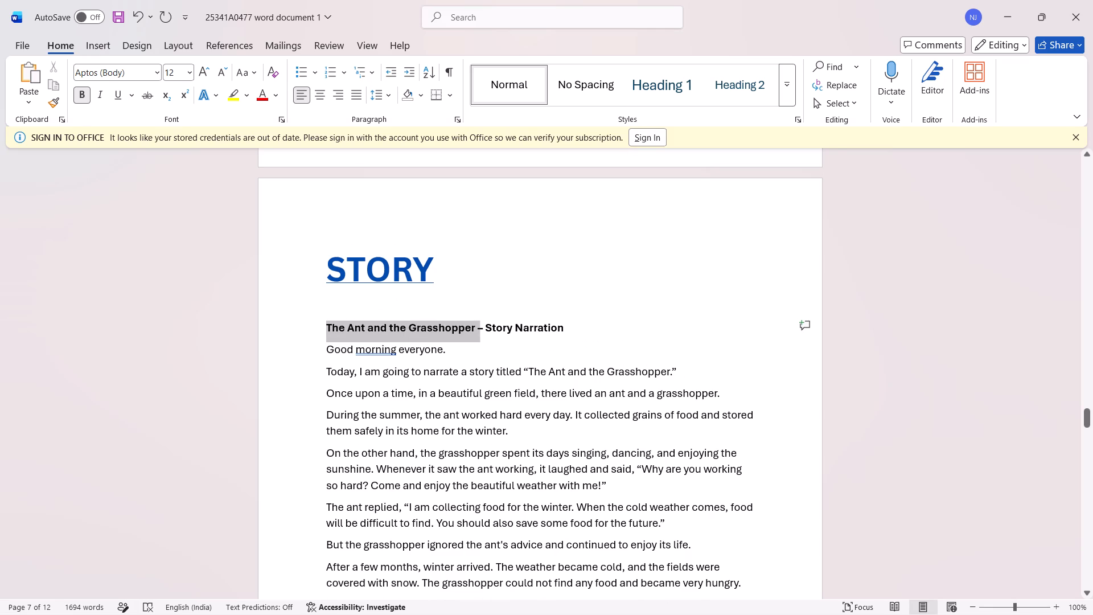
drag(488, 324, 572, 331)
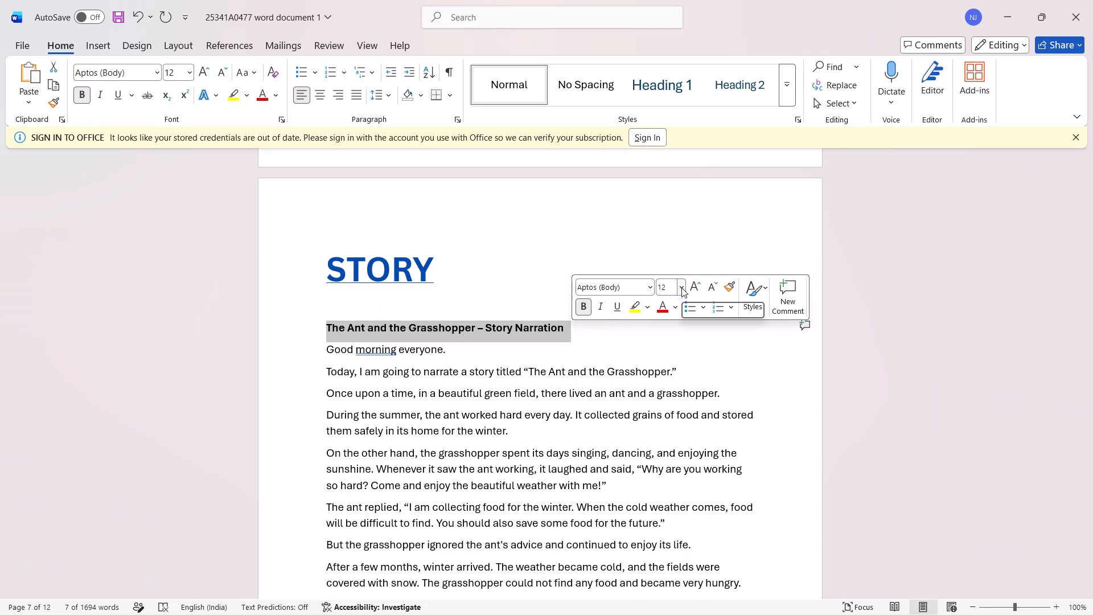
click(681, 288)
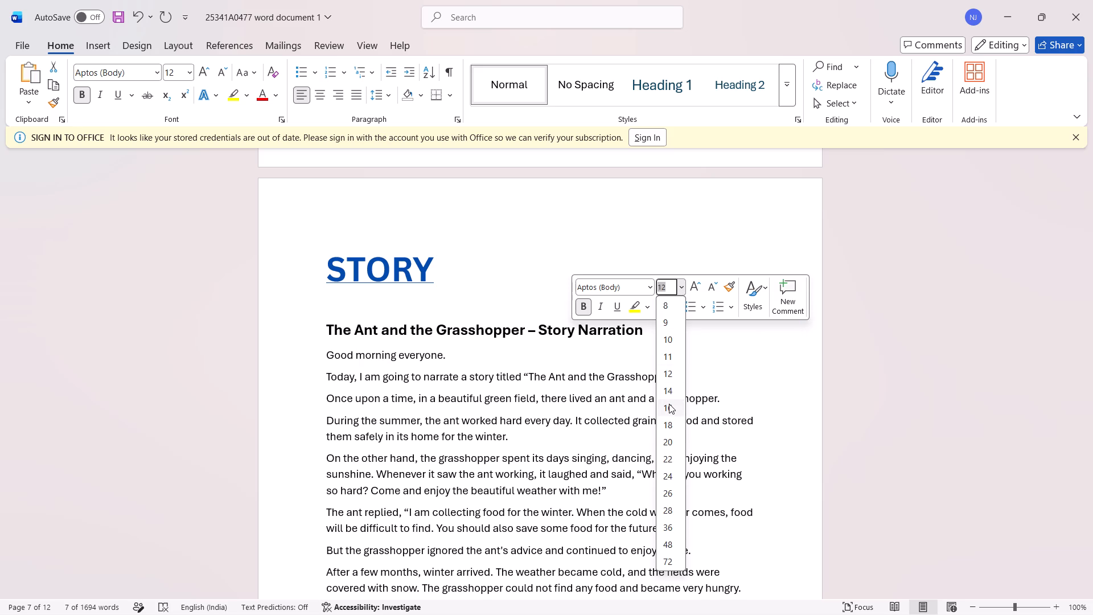
click(669, 423)
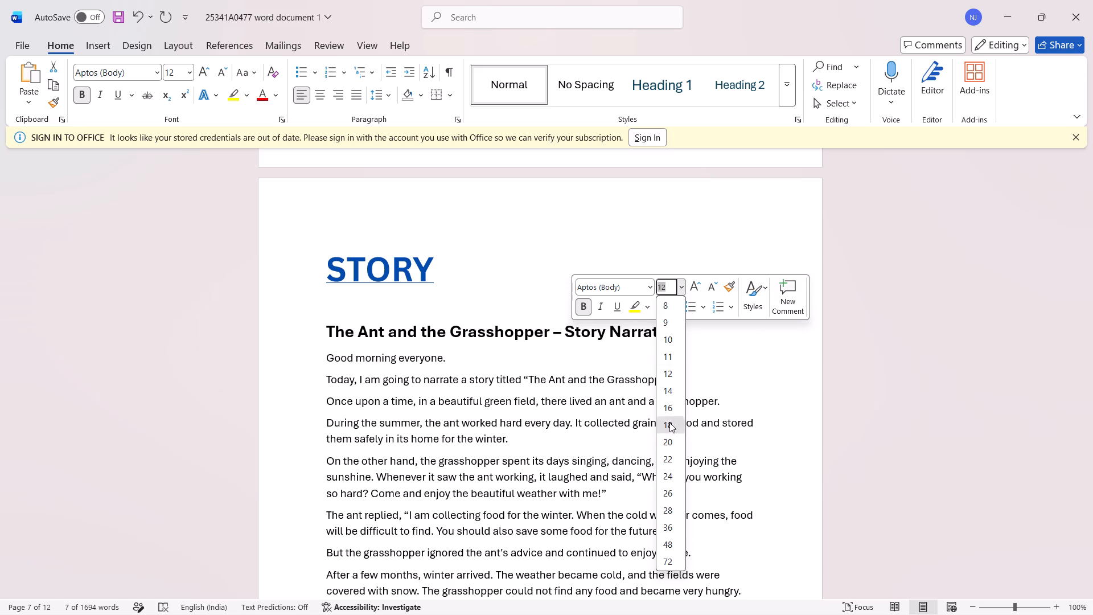
click(498, 243)
scroll(499, 245, down, 4)
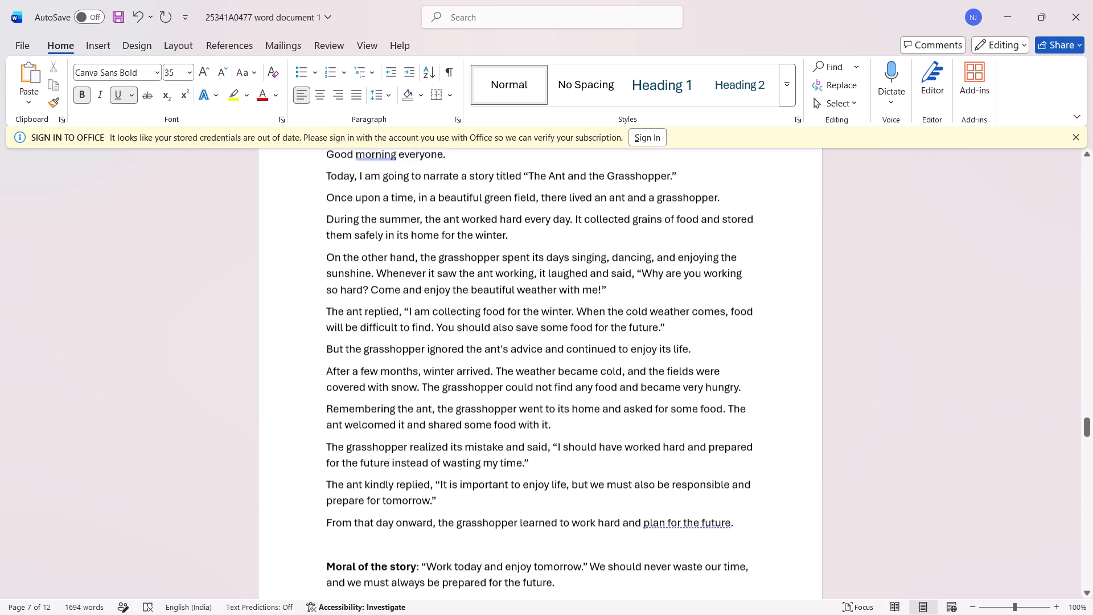
scroll(499, 245, up, 2)
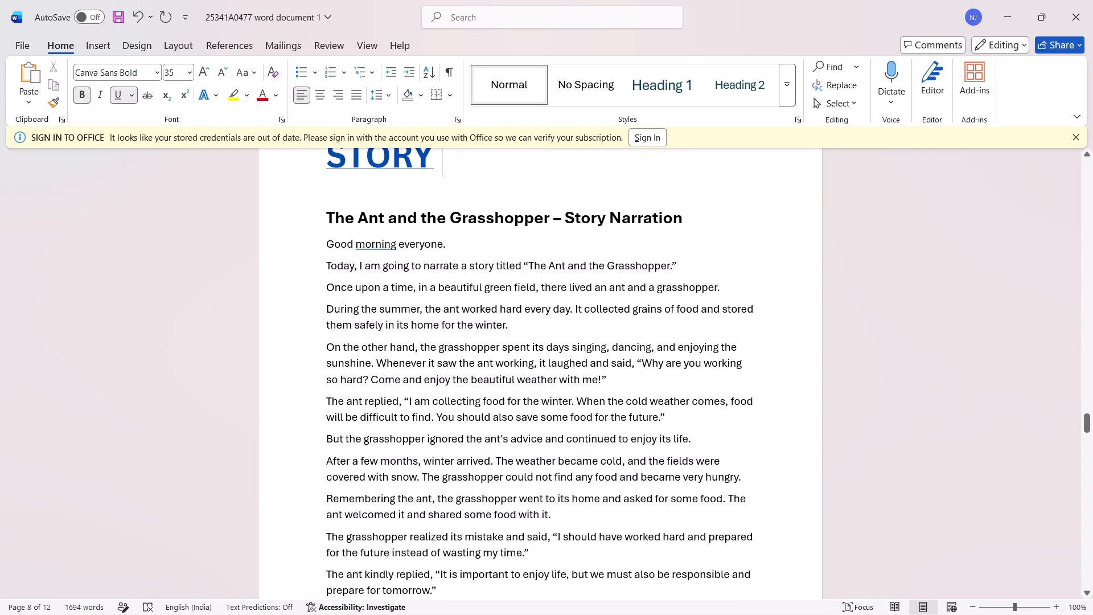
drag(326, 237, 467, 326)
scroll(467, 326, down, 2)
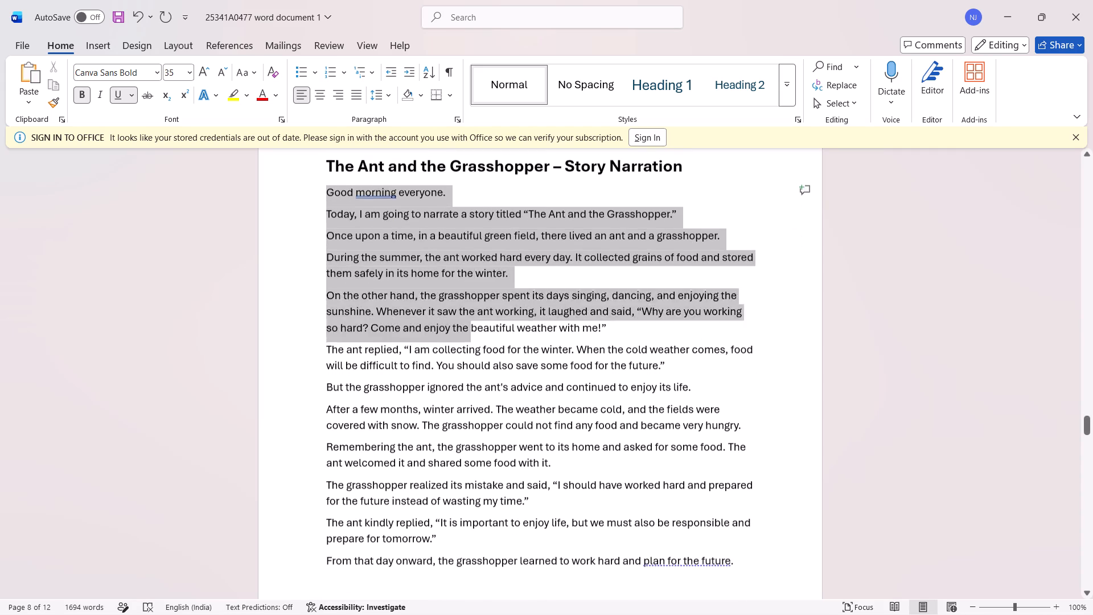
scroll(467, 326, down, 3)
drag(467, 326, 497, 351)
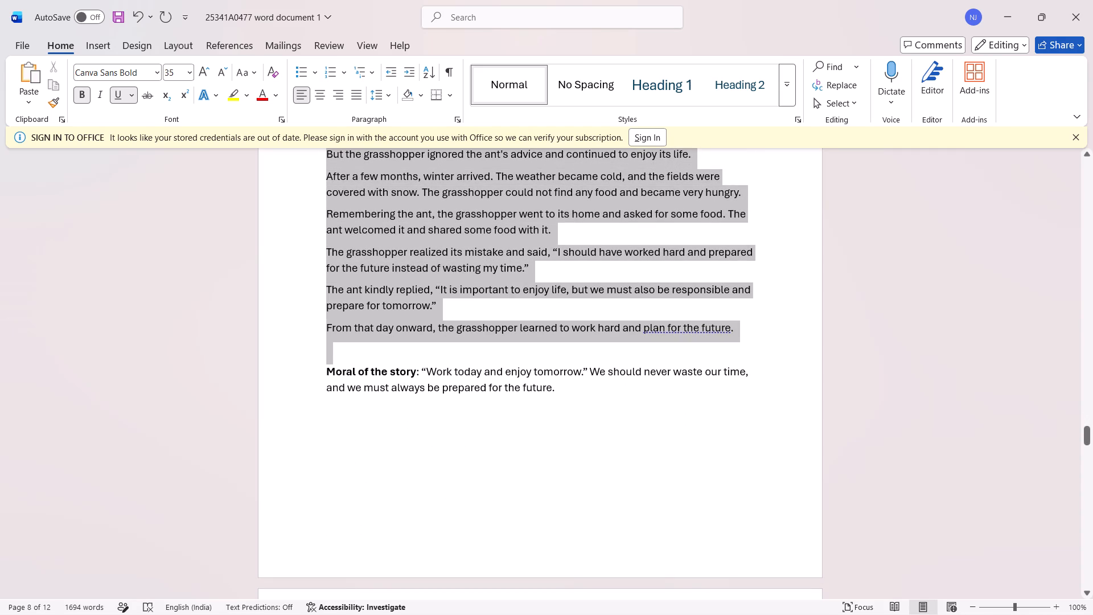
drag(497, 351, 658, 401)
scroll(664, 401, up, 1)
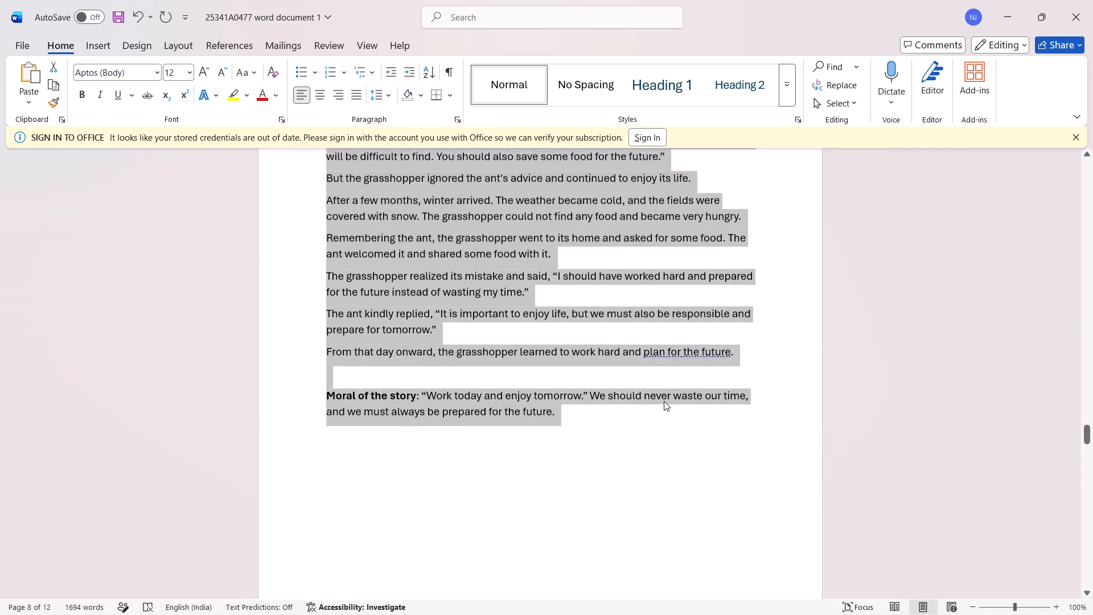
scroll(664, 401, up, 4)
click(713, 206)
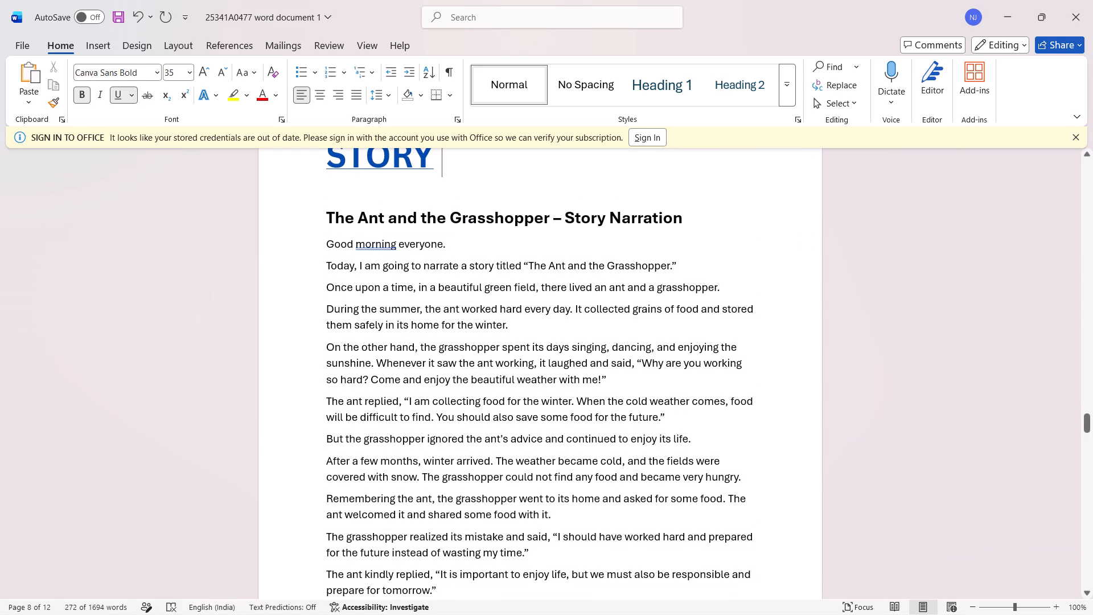
Delete the two introductory lines under the story title, "Good morning everyone." and "Today, I am going to narrate a story…".
click(681, 264)
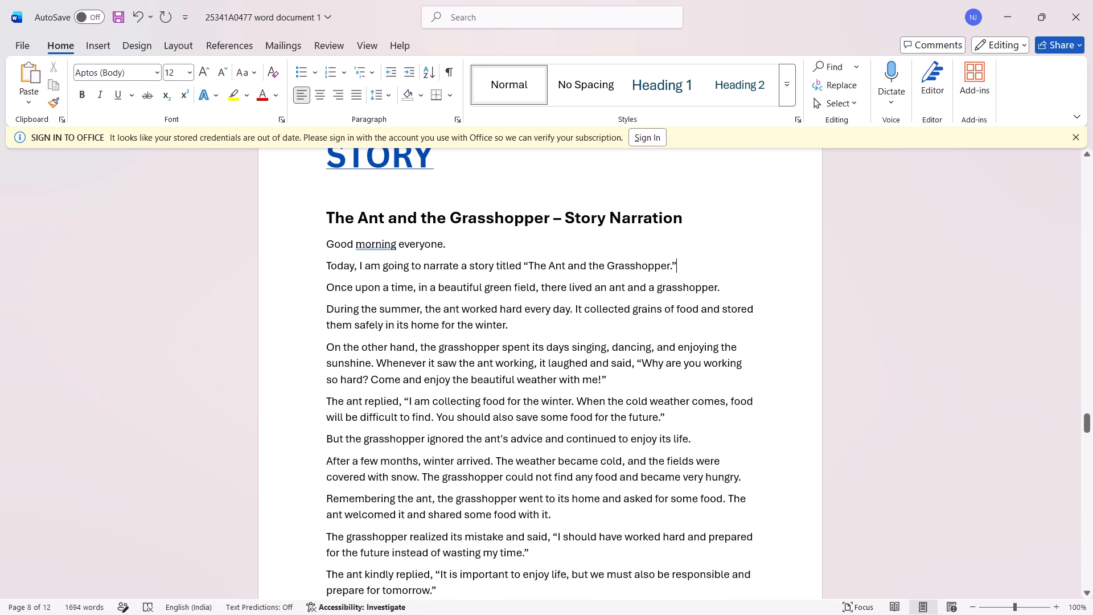
key(BackSpace)
key(BackSpace)
key(BackSpace)
key(BackSpace)
key(BackSpace)
key(BackSpace)
key(BackSpace)
key(BackSpace)
key(BackSpace)
key(BackSpace)
key(BackSpace)
key(BackSpace)
key(BackSpace)
key(BackSpace)
key(BackSpace)
key(BackSpace)
key(BackSpace)
key(BackSpace)
key(BackSpace)
key(BackSpace)
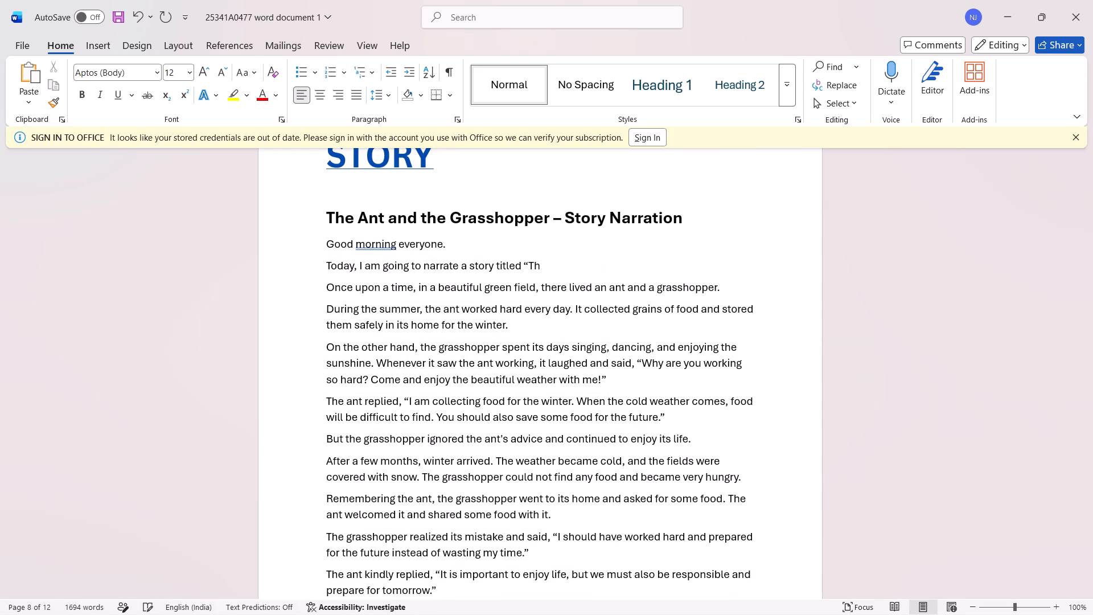
key(BackSpace)
key(BackSpace)
key(BackSpace)
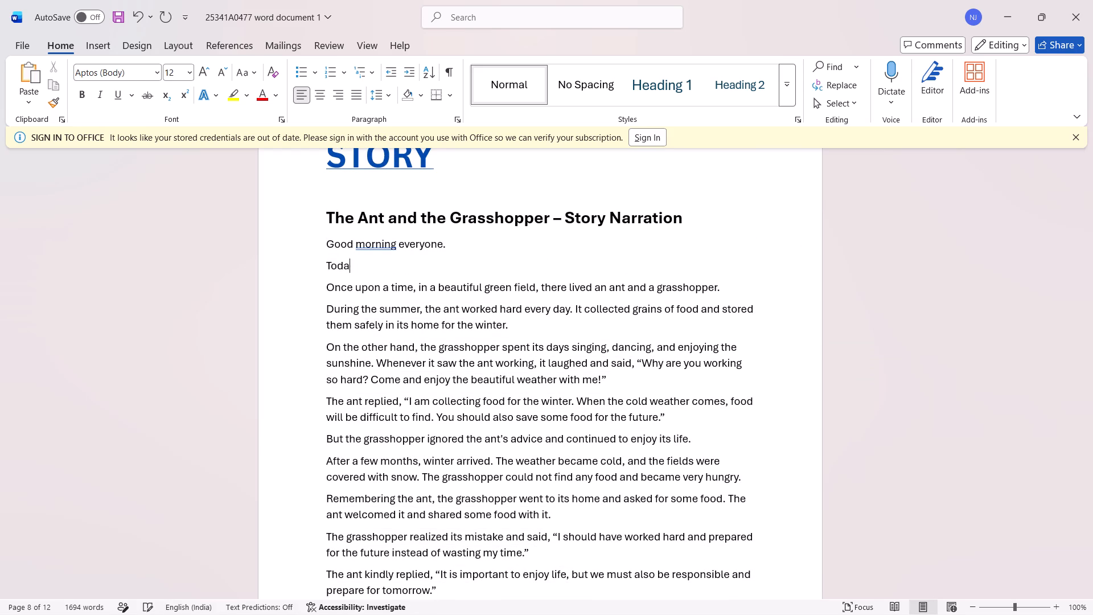
key(BackSpace)
key(BackSpace)
key(BackSpace)
key(BackSpace)
key(BackSpace)
key(BackSpace)
key(BackSpace)
key(BackSpace)
key(BackSpace)
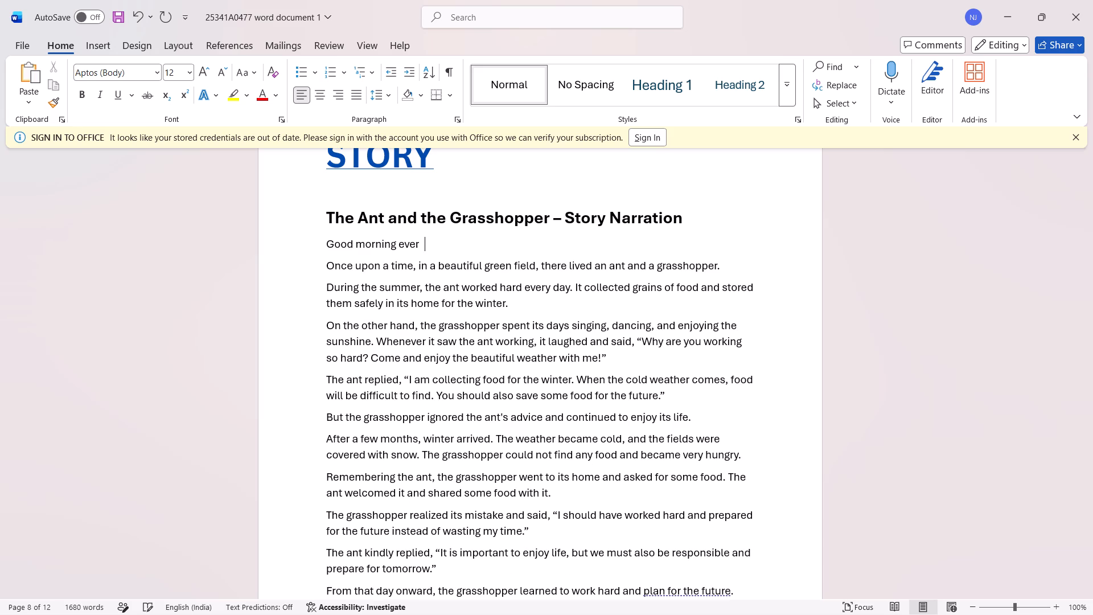
key(BackSpace)
key(BackSpace)
key(BackSpace)
key(BackSpace)
key(BackSpace)
key(BackSpace)
key(BackSpace)
key(BackSpace)
key(BackSpace)
key(BackSpace)
key(BackSpace)
key(BackSpace)
key(BackSpace)
key(BackSpace)
key(BackSpace)
key(BackSpace)
key(BackSpace)
key(BackSpace)
key(BackSpace)
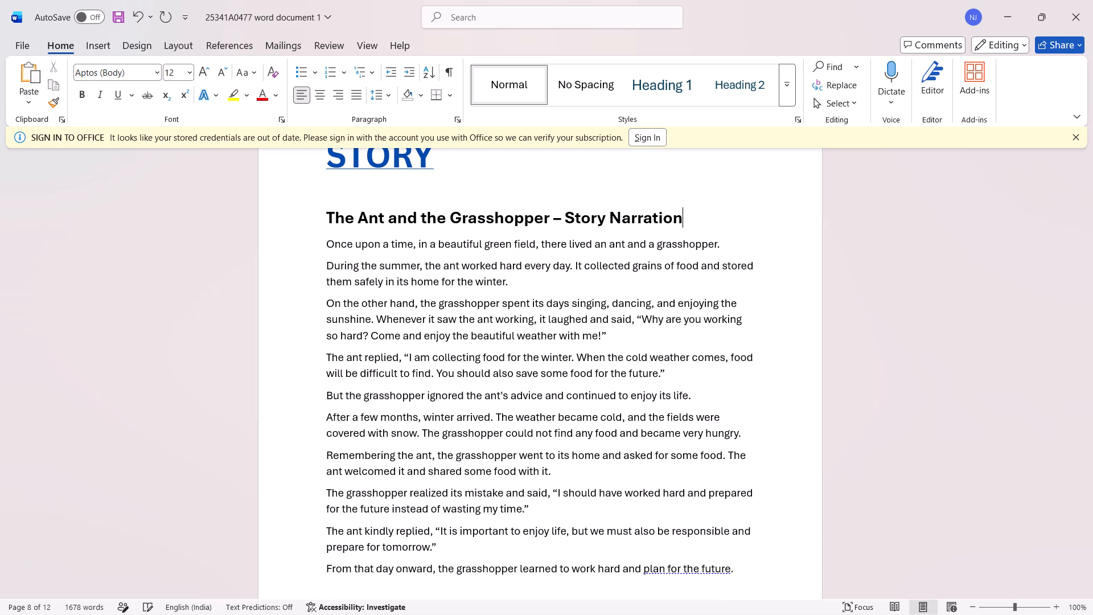
Indent the start of the "Once upon a time" paragraph with a short run of spaces.
key(Down)
key(Left)
key(Left)
key(Left)
key(Left)
key(Left)
key(Left)
key(Left)
key(Left)
key(Left)
key(Left)
key(Left)
key(Left)
key(Left)
key(Left)
key(Left)
key(Left)
key(Left)
key(Left)
key(Left)
key(Left)
key(space)
key(space)
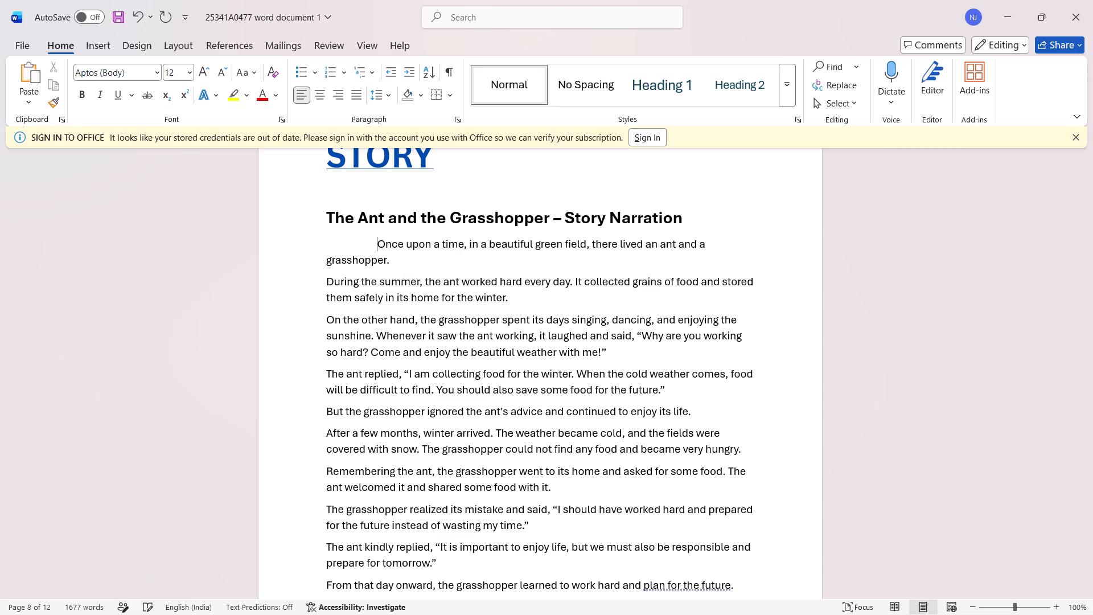
key(space)
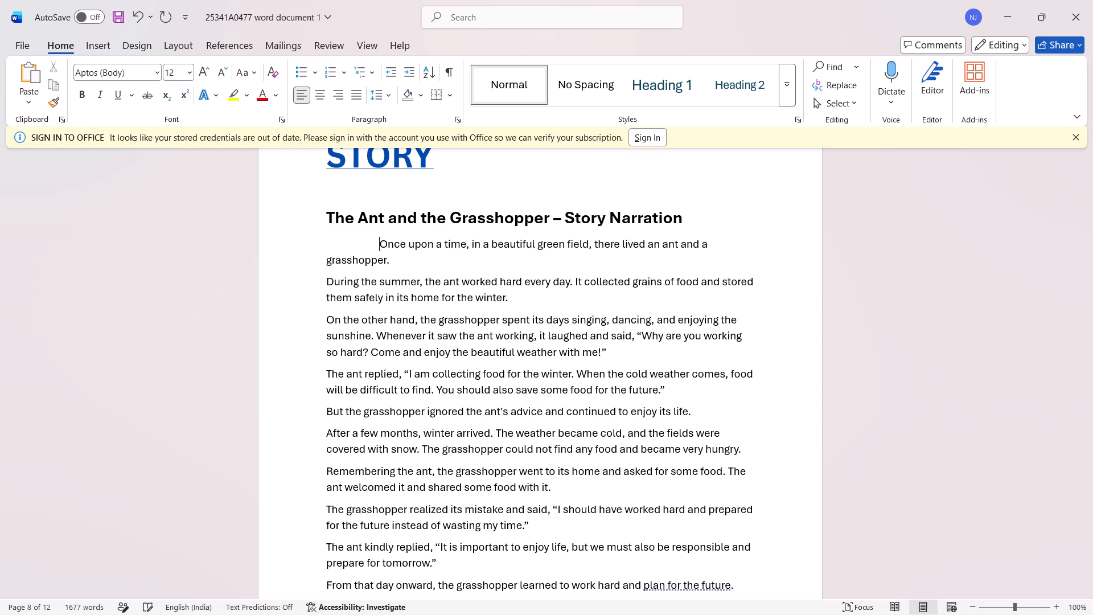
key(BackSpace)
key(BackSpace)
key(BackSpace)
key(BackSpace)
key(BackSpace)
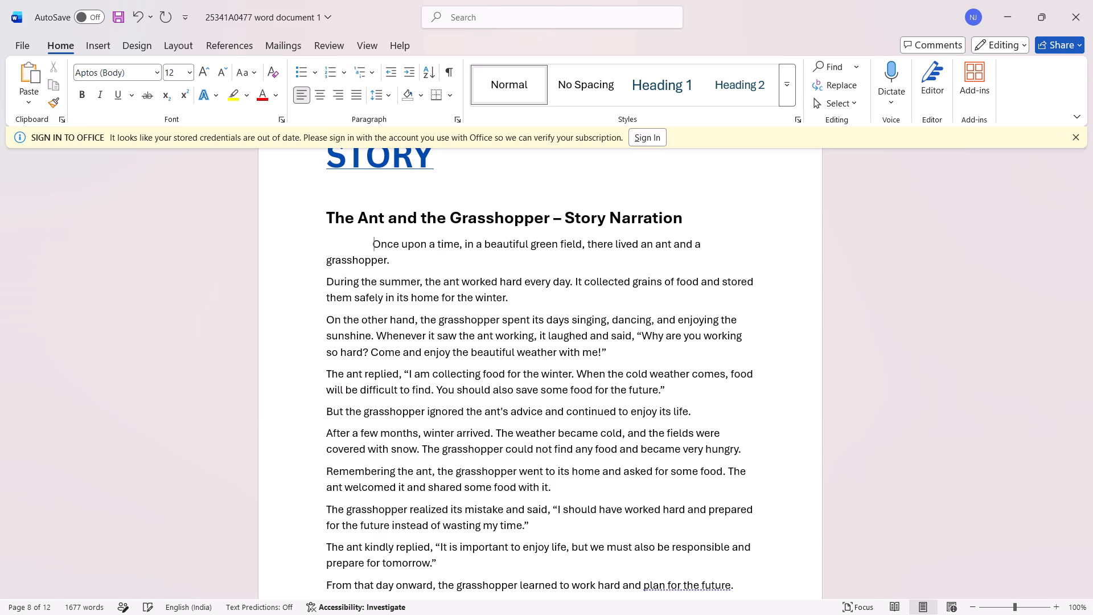
key(BackSpace)
key(BackSpace)
key(BackSpace)
key(BackSpace)
key(BackSpace)
key(BackSpace)
key(BackSpace)
key(BackSpace)
key(BackSpace)
key(BackSpace)
key(BackSpace)
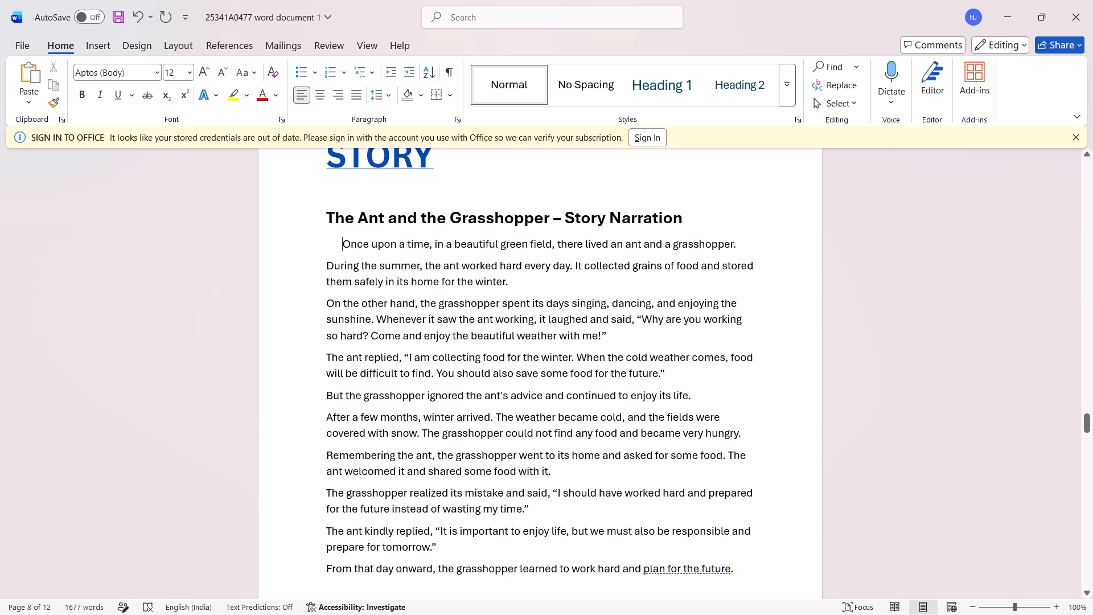
Set the font size of the whole story body, from "Once upon a time" through the moral, to 14.
drag(339, 243, 610, 404)
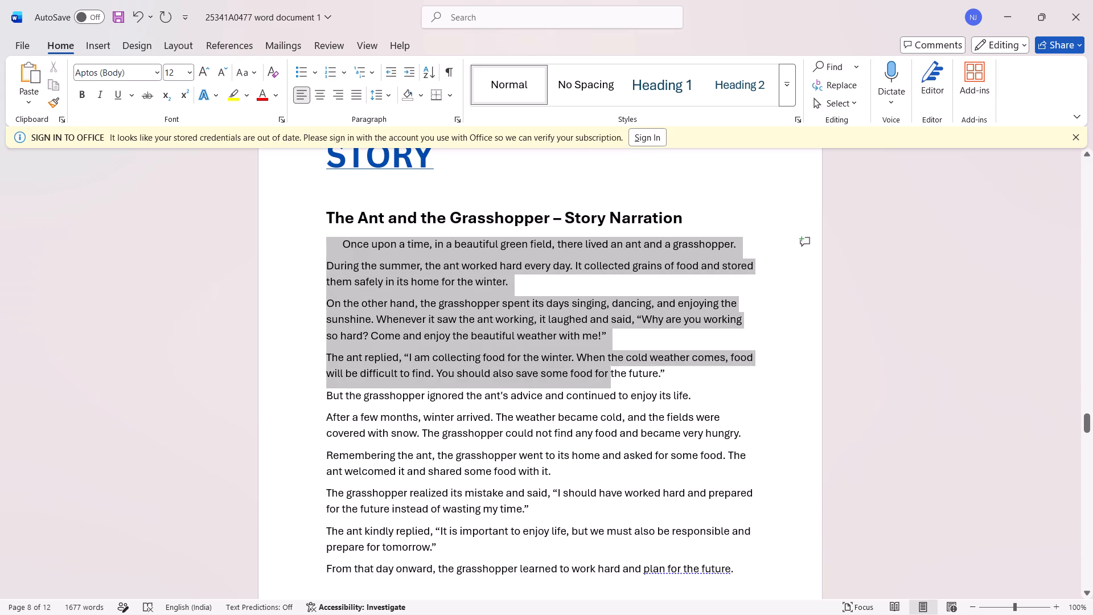
drag(610, 404, 668, 464)
scroll(623, 437, down, 3)
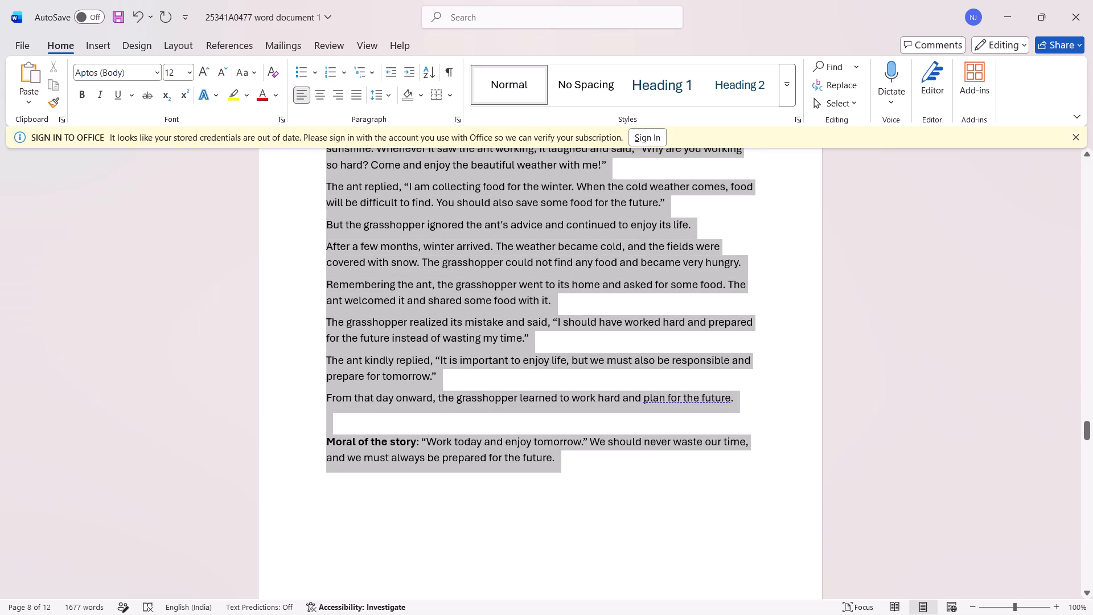
drag(668, 464, 669, 464)
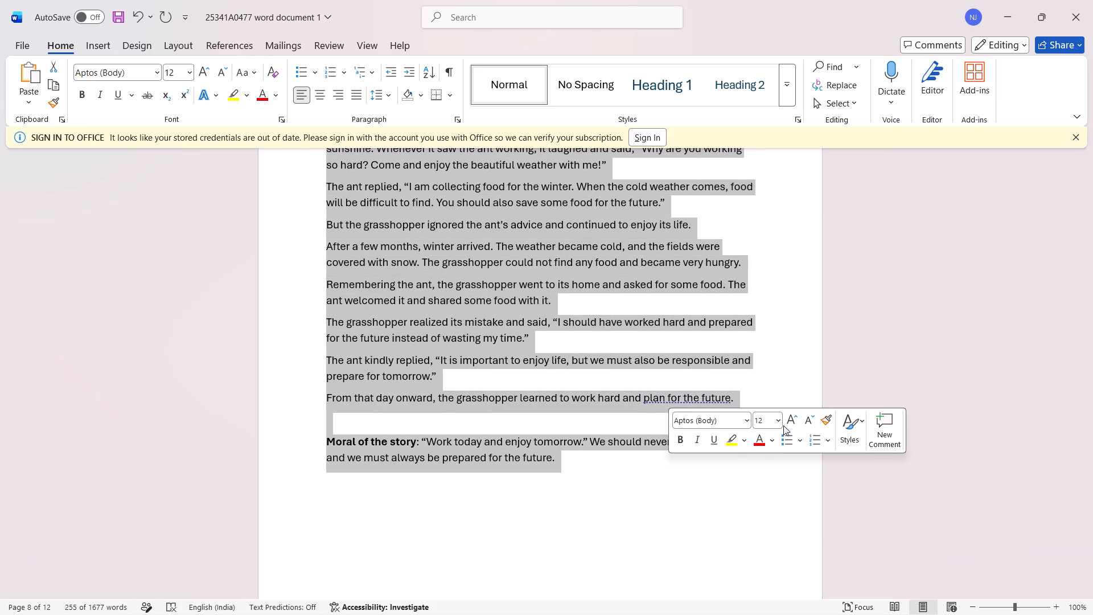
click(779, 420)
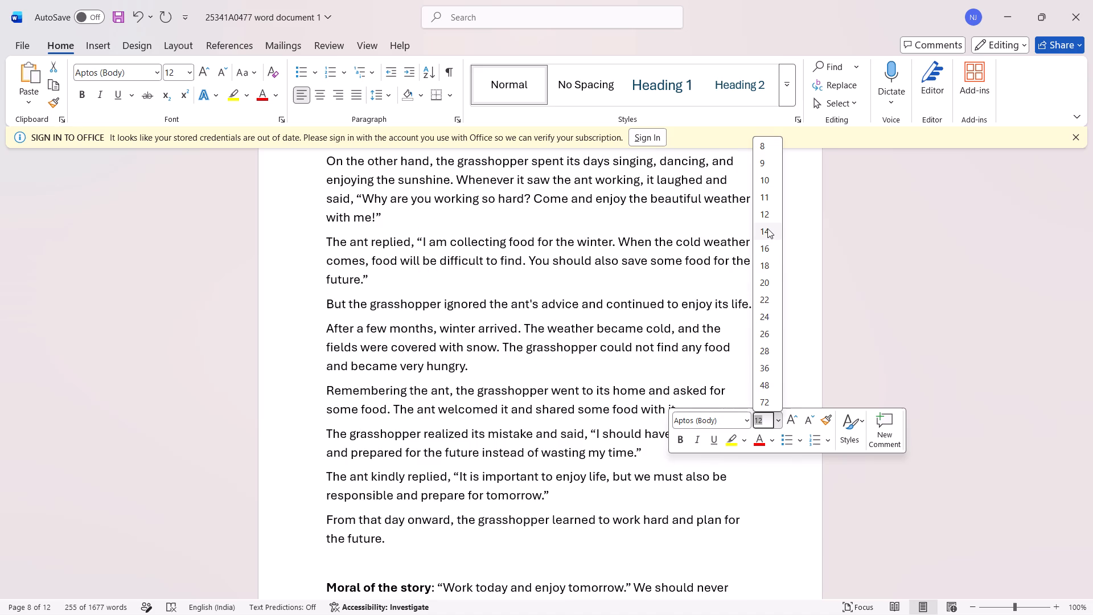
click(767, 228)
click(803, 260)
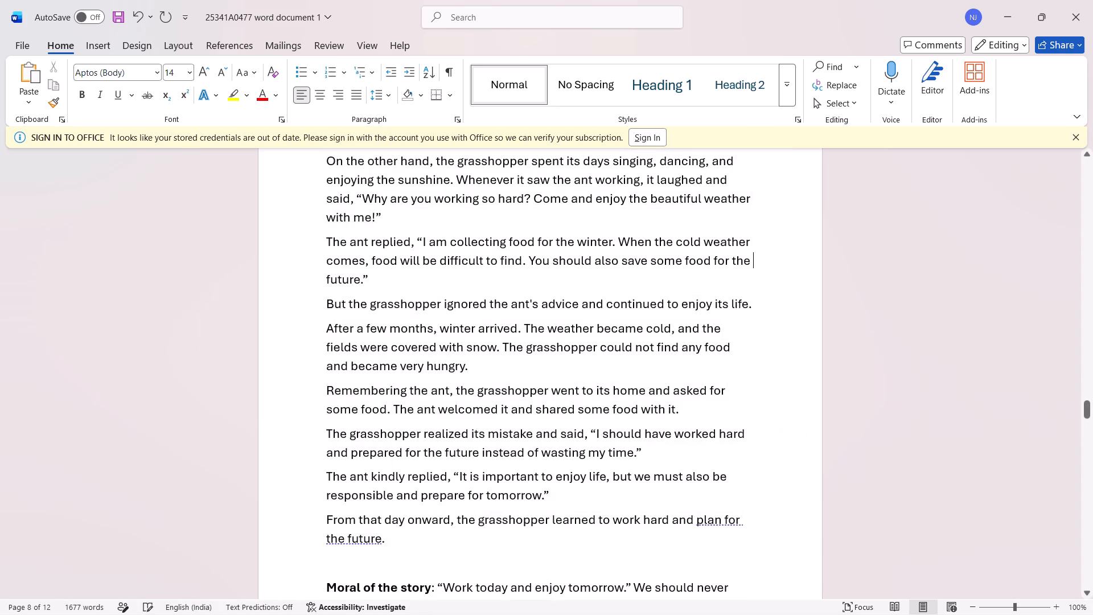
Set the font size of the story title "The Ant and the Grasshopper – Story Narration" to 20.
scroll(795, 262, up, 4)
scroll(795, 262, down, 5)
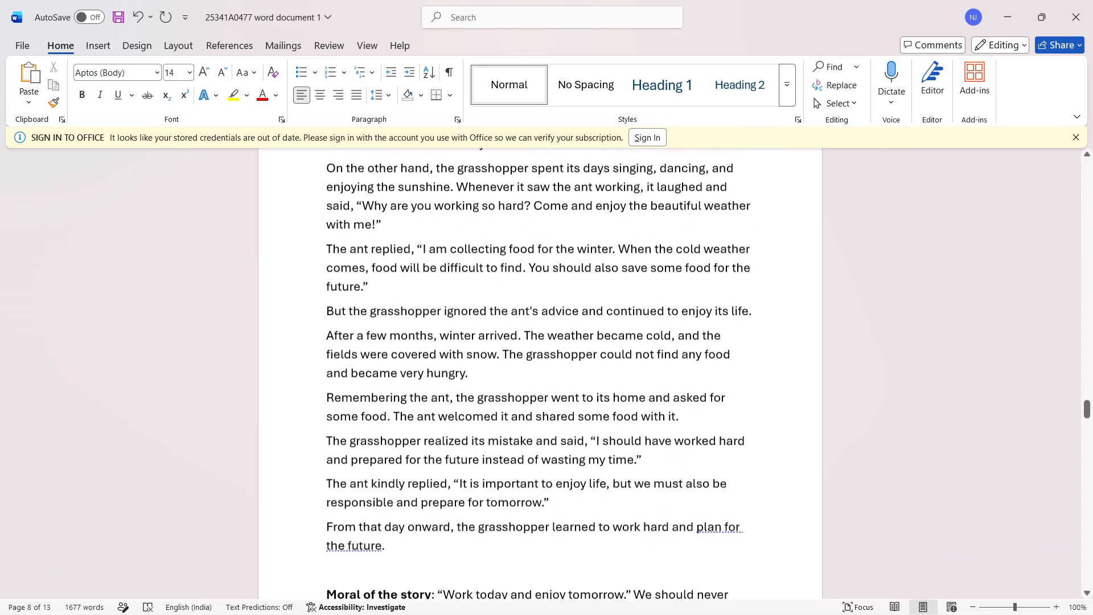
scroll(784, 264, down, 2)
scroll(784, 264, up, 7)
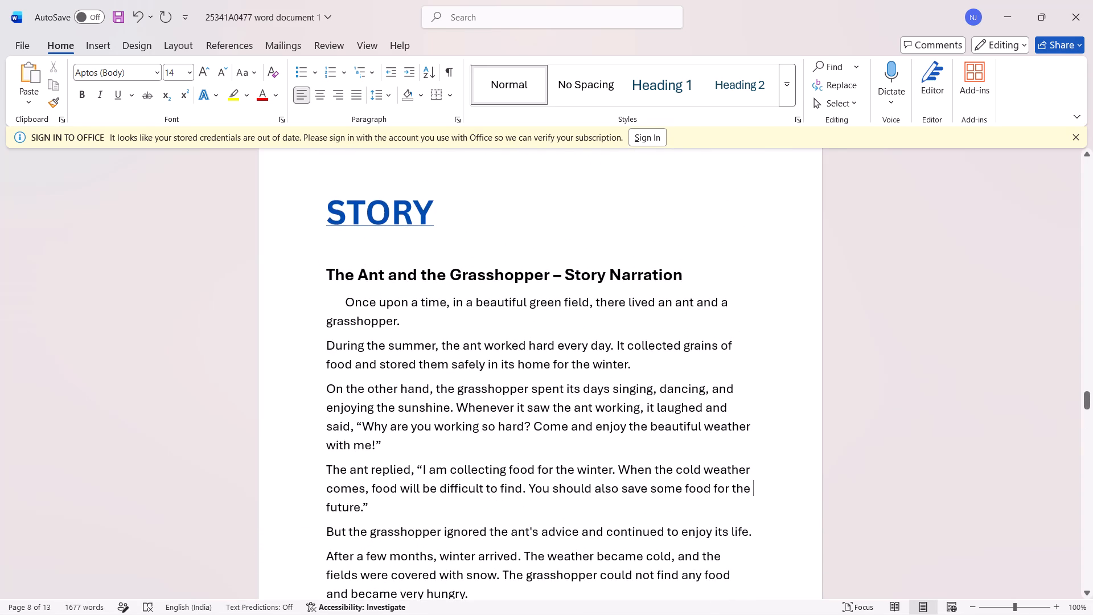
drag(324, 273, 587, 268)
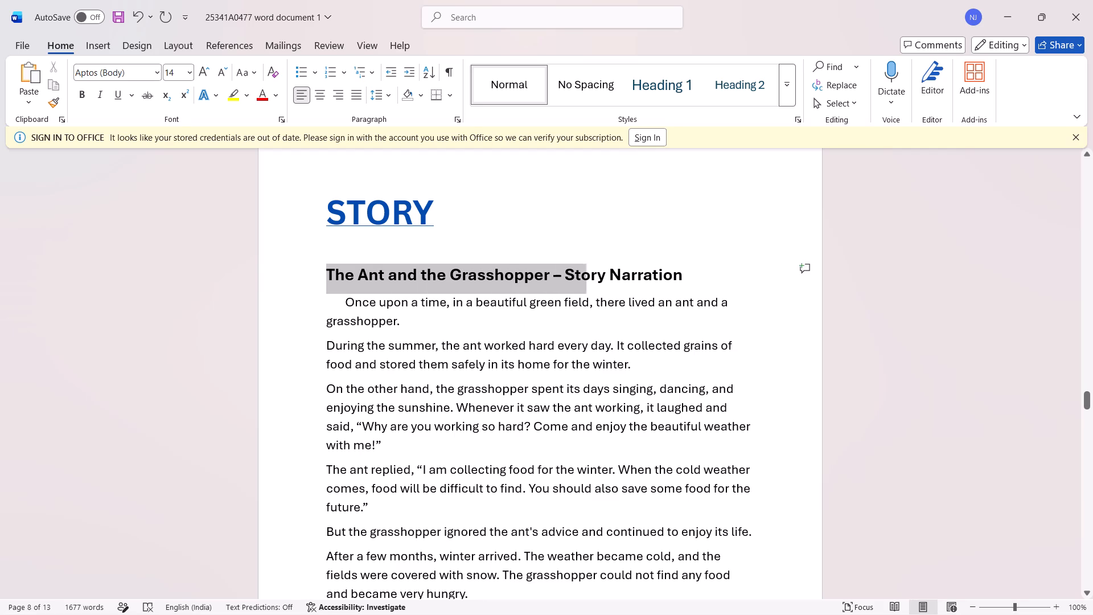
drag(587, 268, 665, 266)
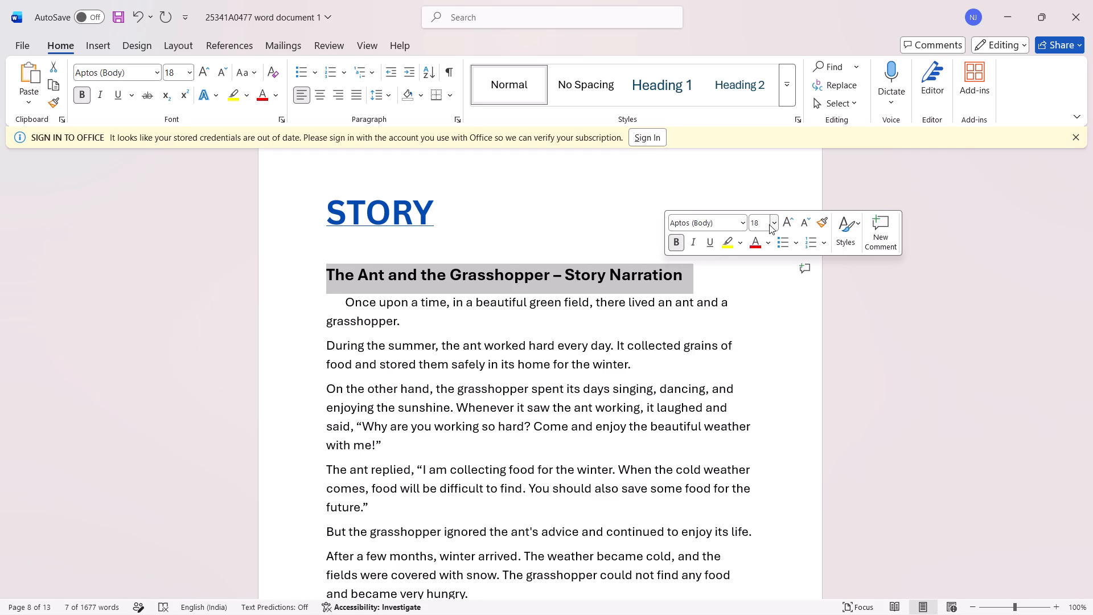
click(770, 222)
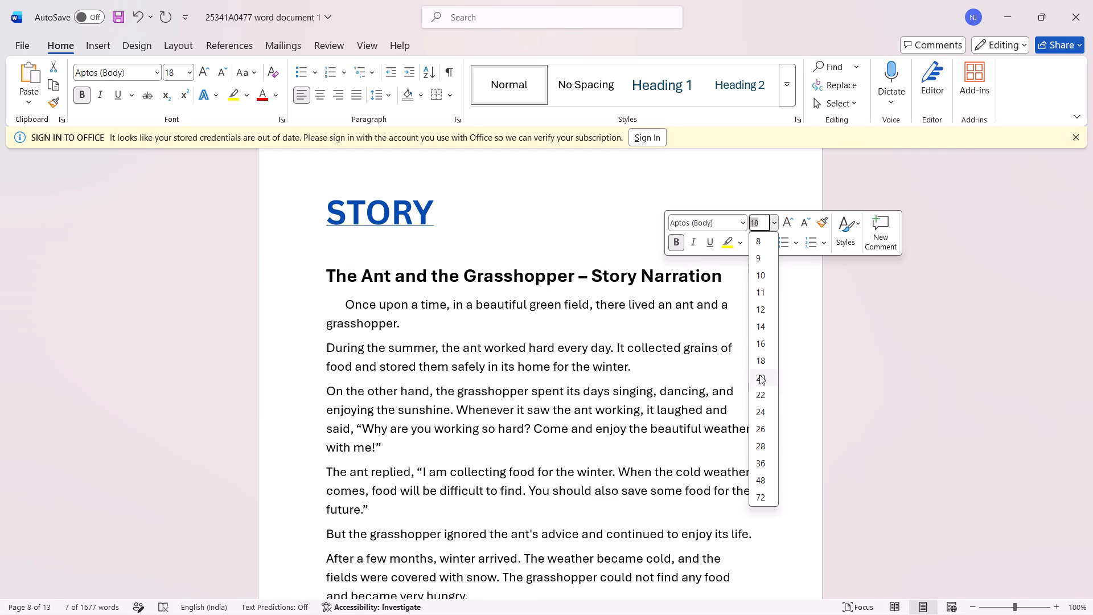
click(759, 375)
click(614, 227)
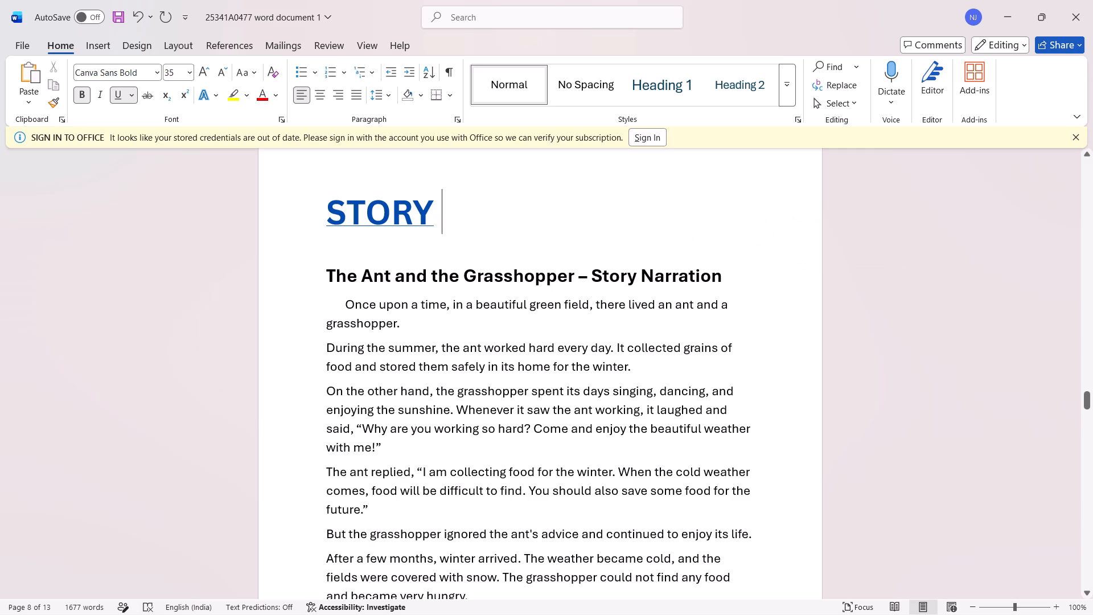
Remove "– Story Narration" from the story title so it reads "The Ant and the Grasshopper".
click(725, 278)
key(BackSpace)
key(BackSpace)
key(BackSpace)
key(BackSpace)
key(BackSpace)
key(BackSpace)
key(BackSpace)
key(BackSpace)
key(BackSpace)
key(BackSpace)
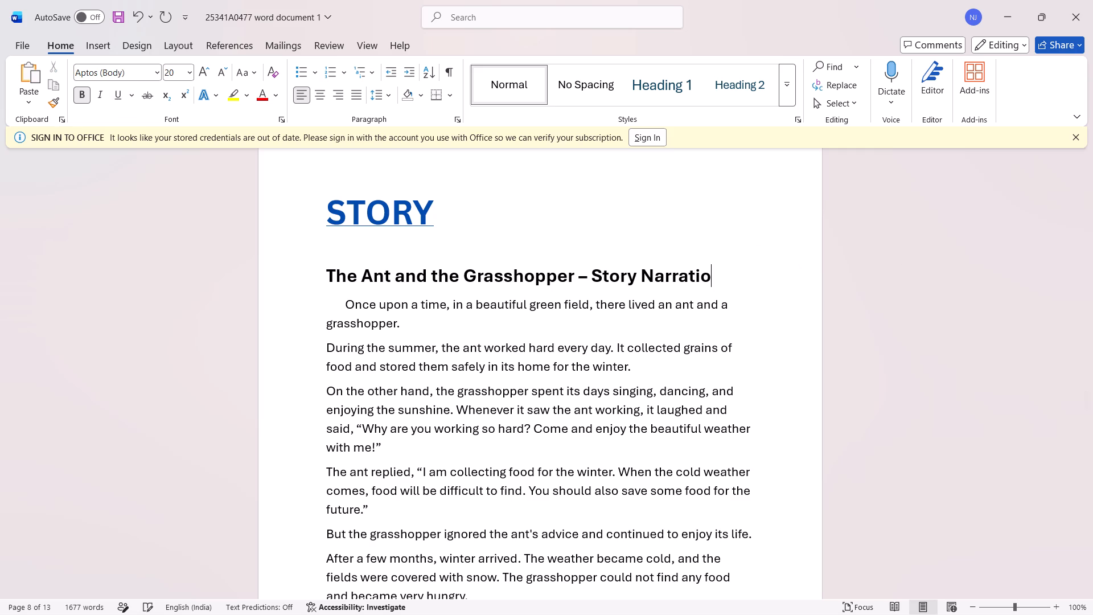
key(BackSpace)
key(BackSpace)
key(BackSpace)
key(BackSpace)
key(BackSpace)
key(BackSpace)
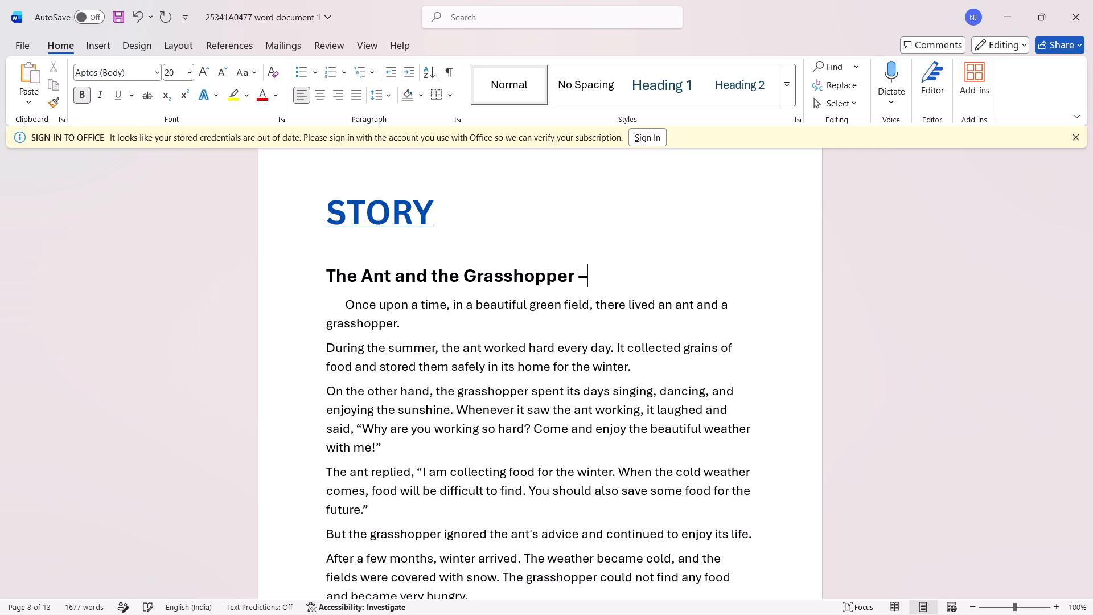
key(BackSpace)
drag(324, 272, 549, 290)
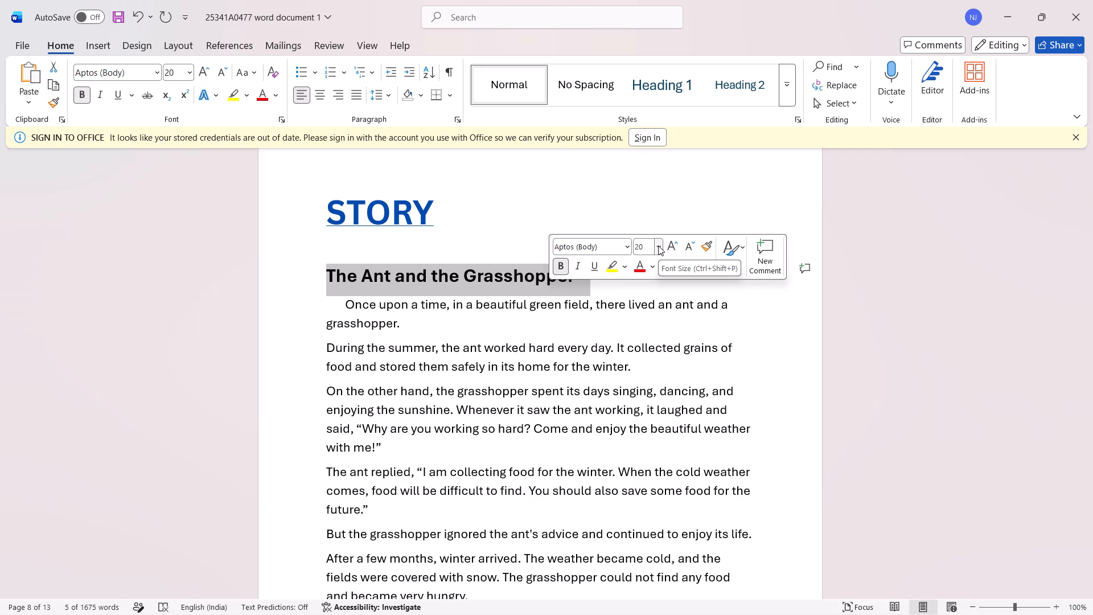
click(648, 207)
Look through the pages after the story, covering the blank page and the JAM, Space-X and Positive Attitude sections.
scroll(644, 242, down, 3)
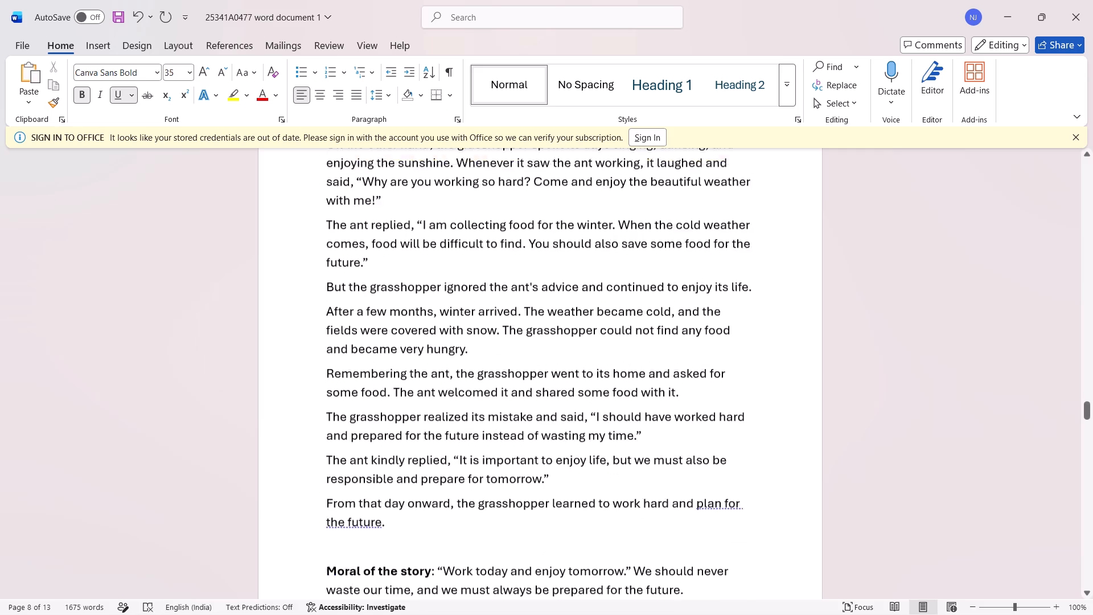
scroll(644, 243, down, 15)
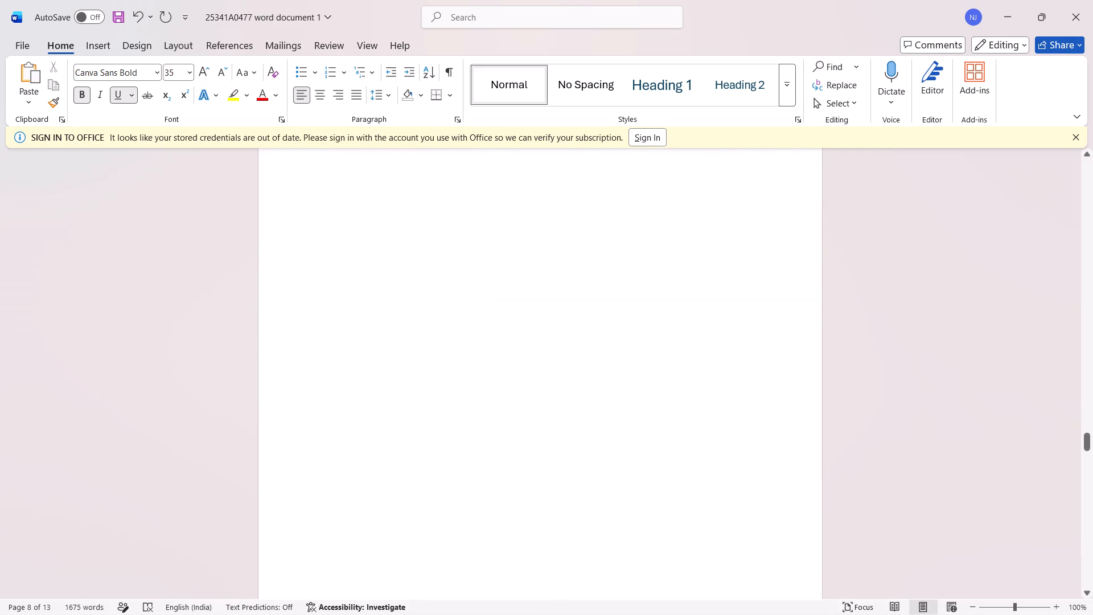
scroll(643, 243, down, 9)
scroll(643, 243, up, 17)
scroll(643, 243, down, 3)
click(494, 262)
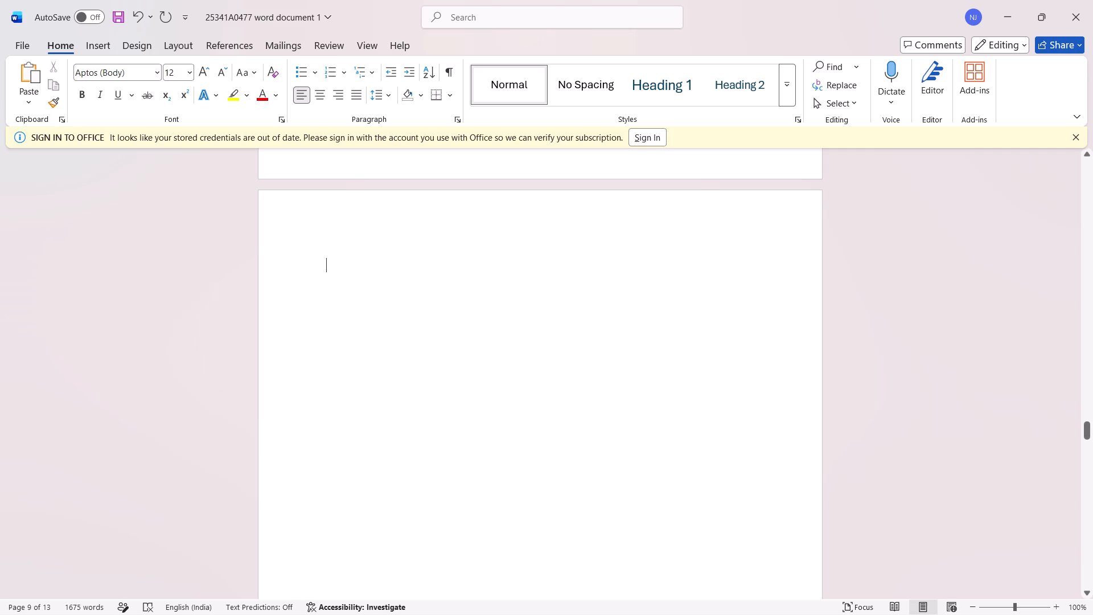
scroll(258, 191, down, 13)
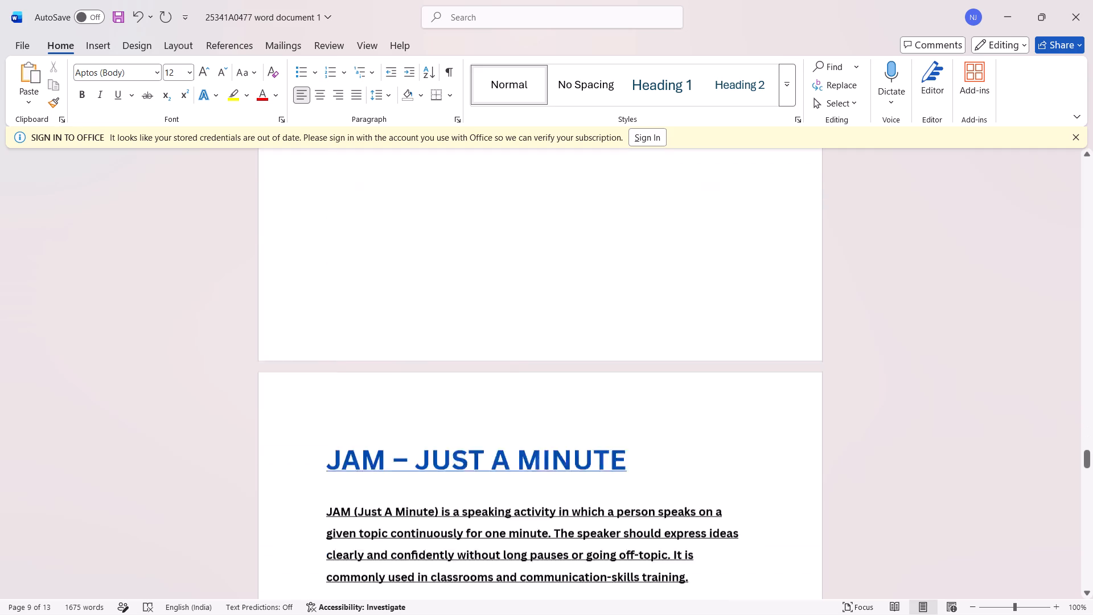
scroll(255, 196, down, 12)
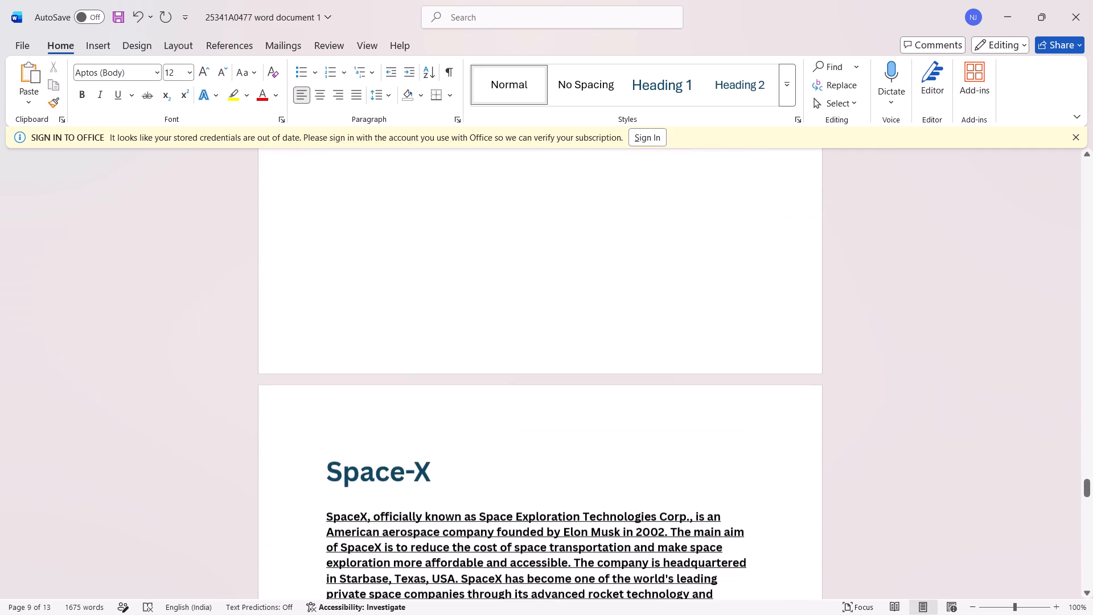
scroll(255, 196, down, 7)
scroll(255, 196, up, 9)
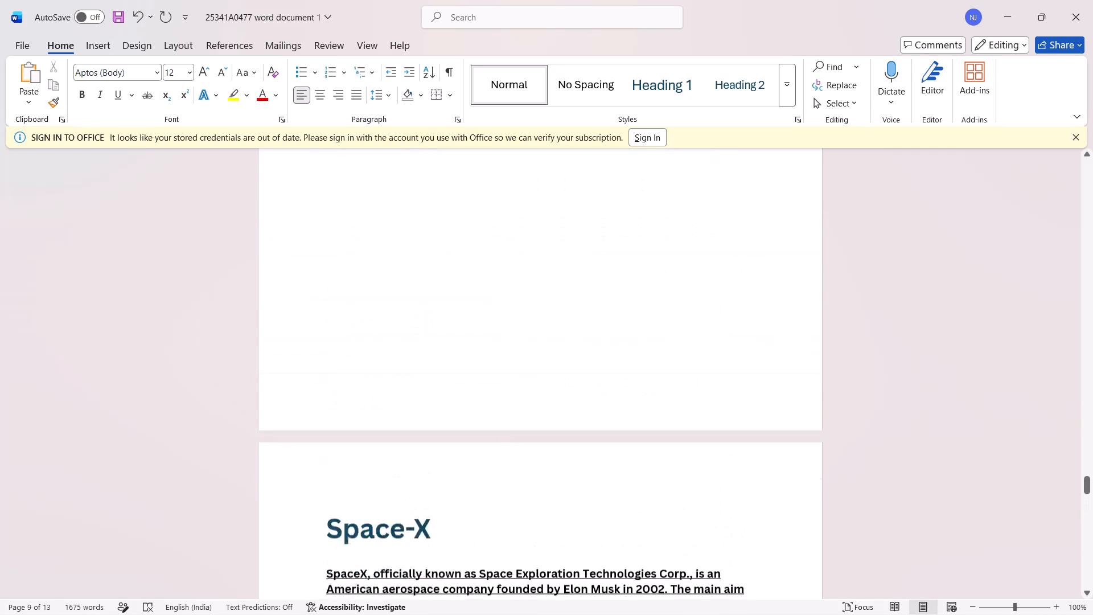
scroll(257, 179, up, 8)
scroll(257, 179, down, 10)
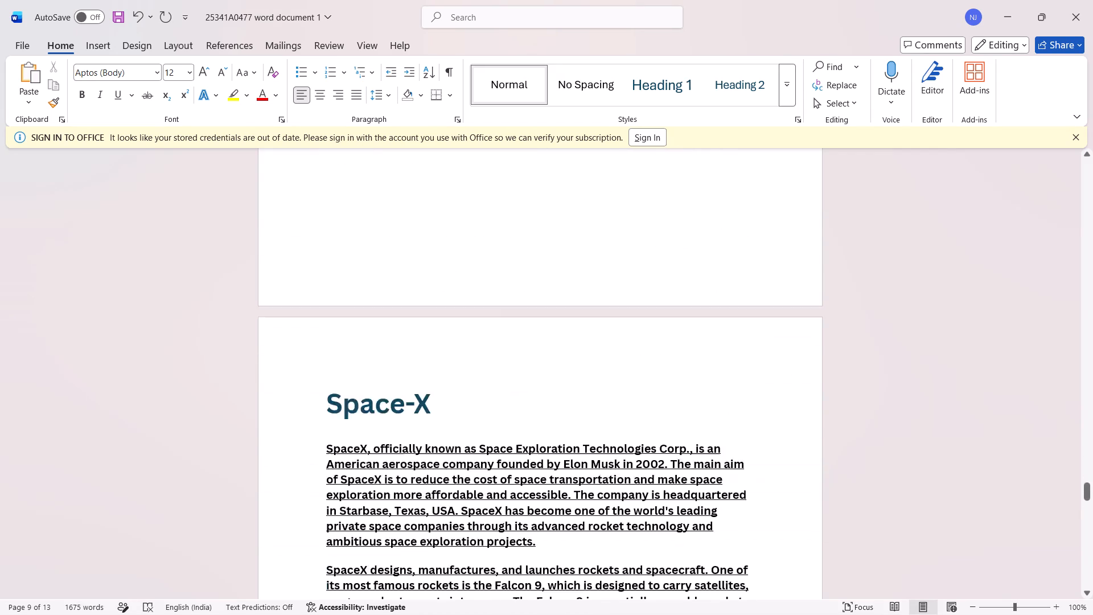
scroll(256, 179, down, 14)
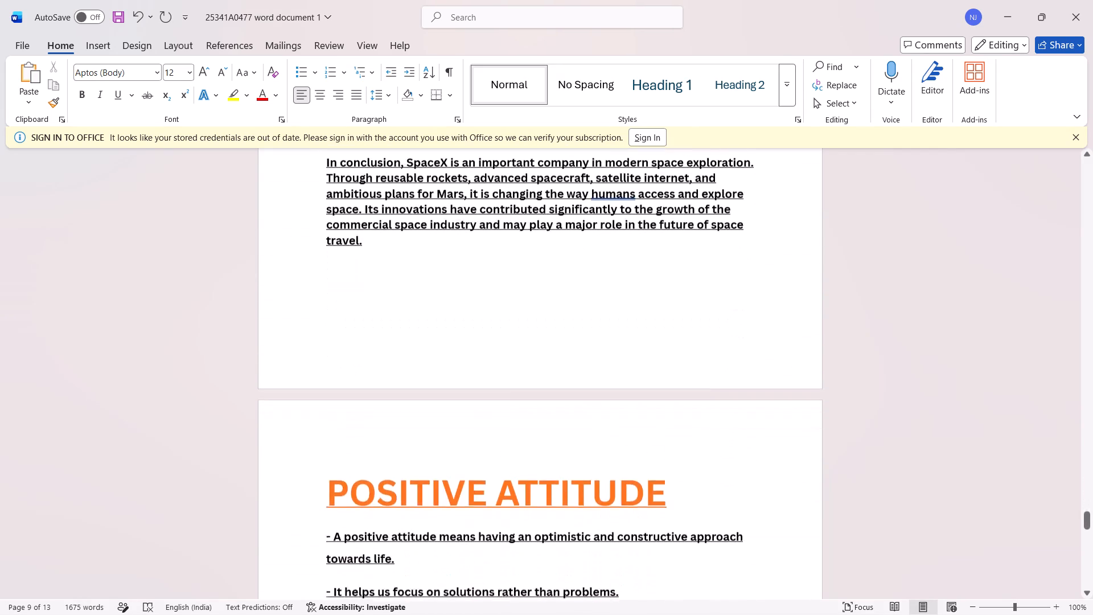
scroll(256, 179, down, 2)
scroll(256, 179, up, 9)
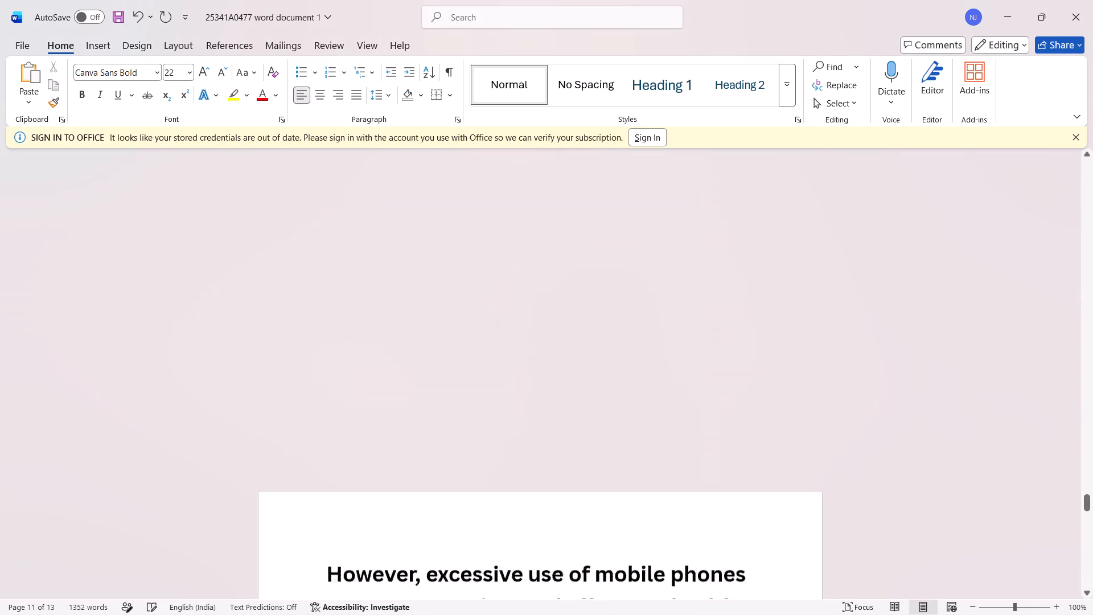
Look over the pasted mobile phones text and the "JAM – Just A Minute" page before it.
scroll(478, 394, down, 3)
scroll(486, 392, up, 5)
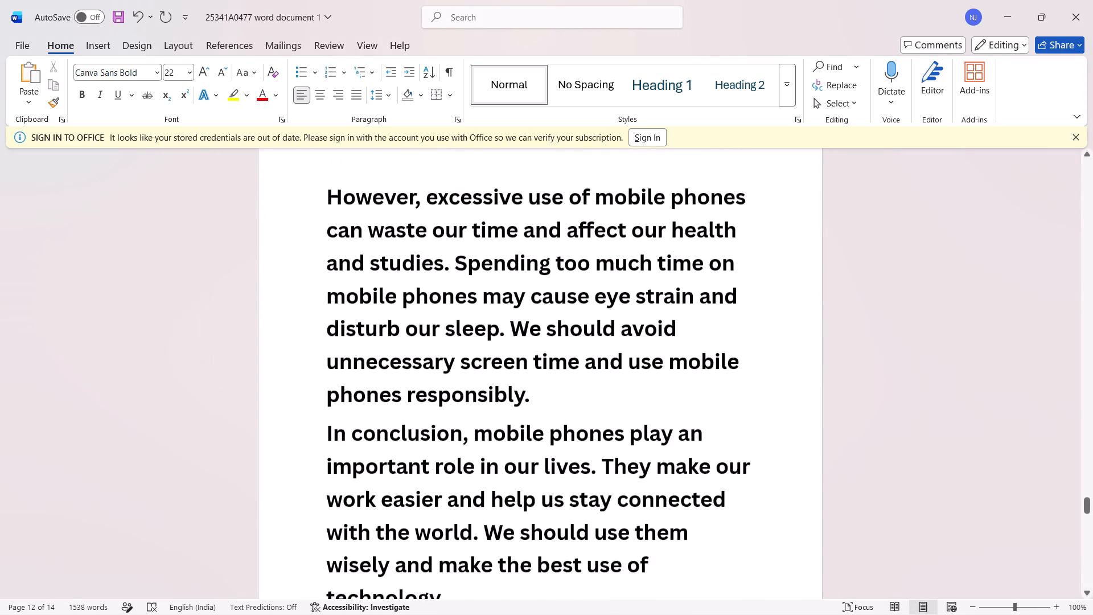
scroll(486, 392, up, 17)
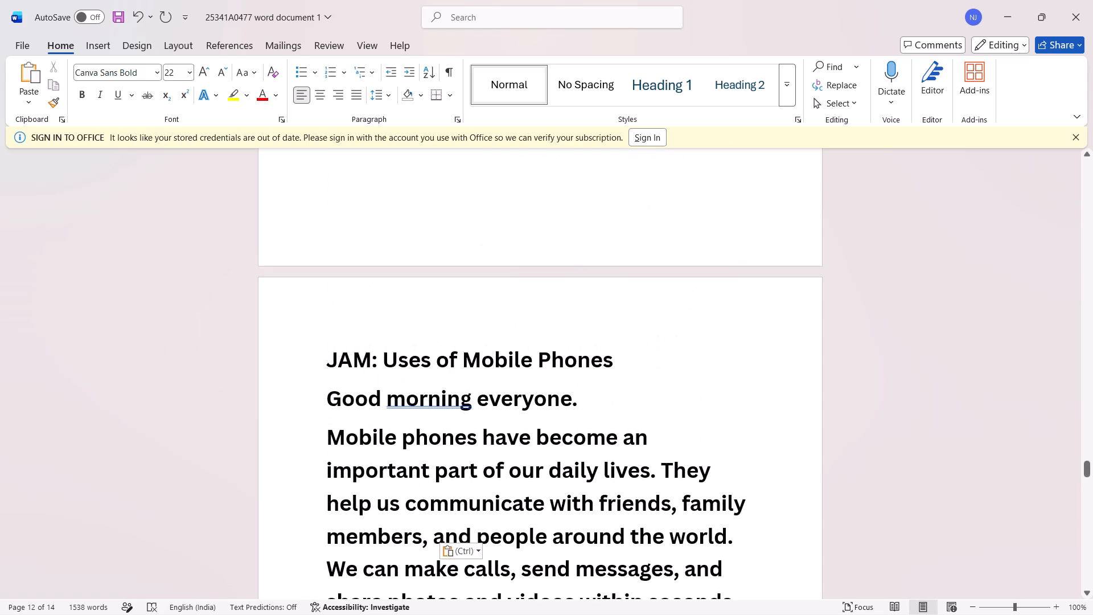
scroll(486, 392, up, 13)
scroll(486, 392, down, 6)
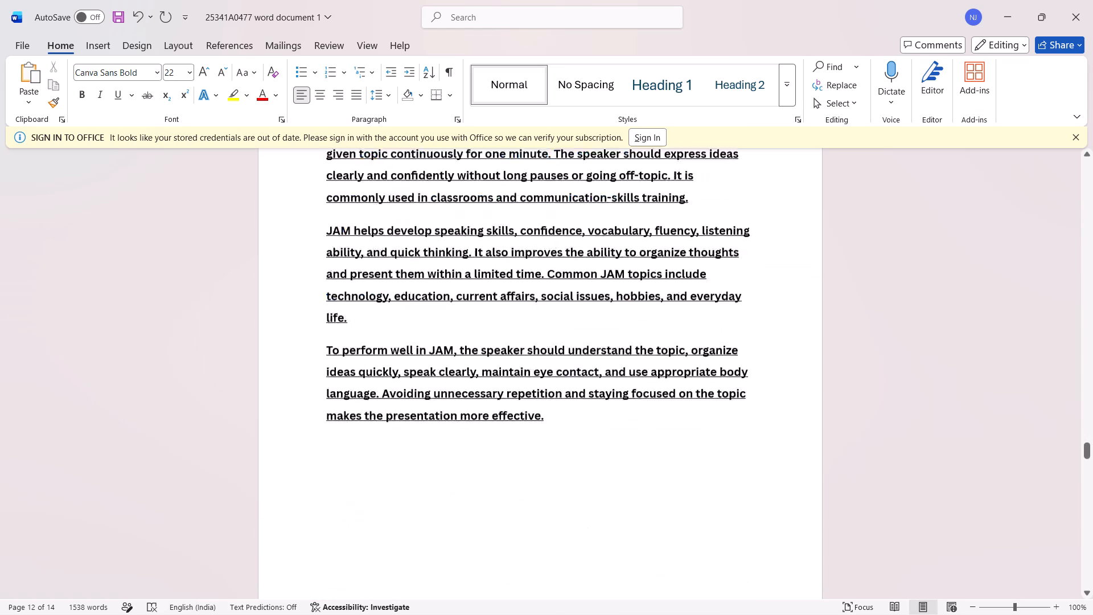
scroll(486, 392, down, 13)
scroll(486, 392, up, 3)
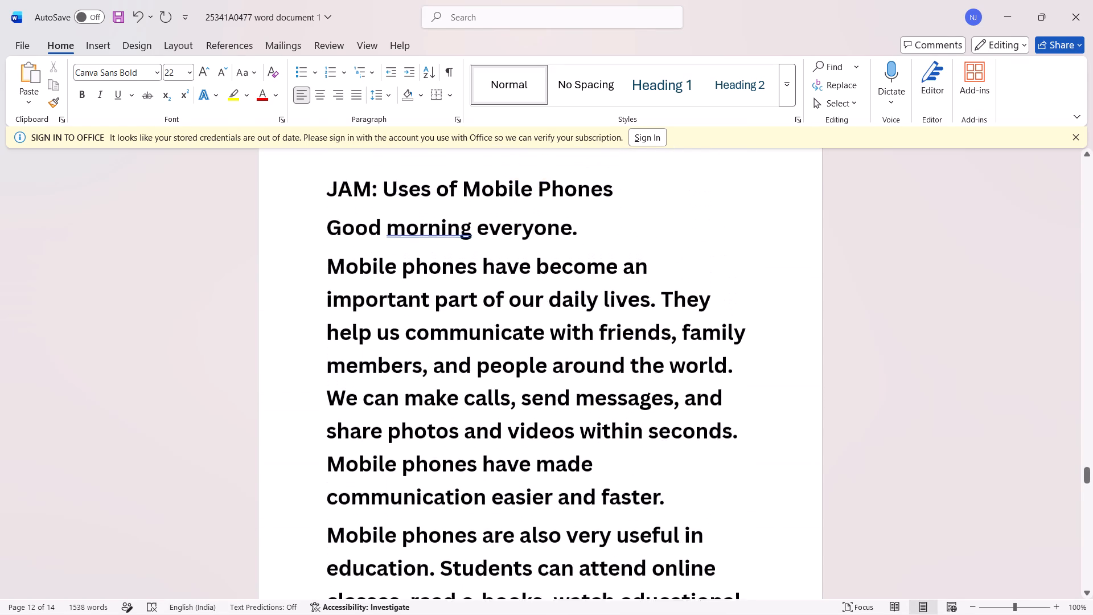
Set the font size of the pasted text, from "JAM: Uses of Mobile Phones" through "Thank you!", to 14.
scroll(486, 392, up, 3)
drag(326, 355, 326, 356)
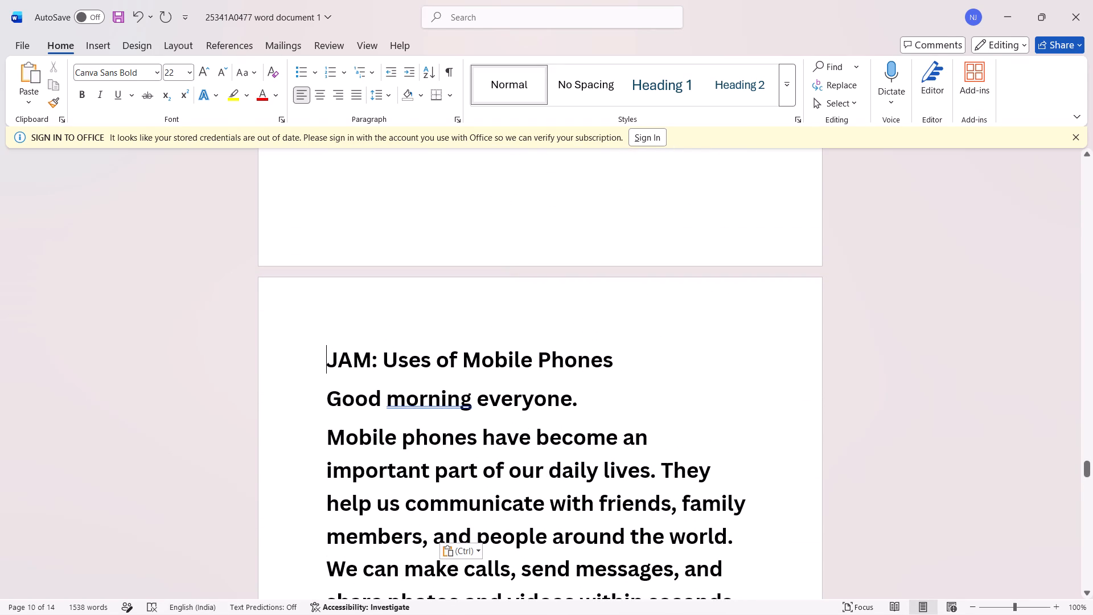
drag(326, 356, 395, 432)
scroll(395, 432, down, 8)
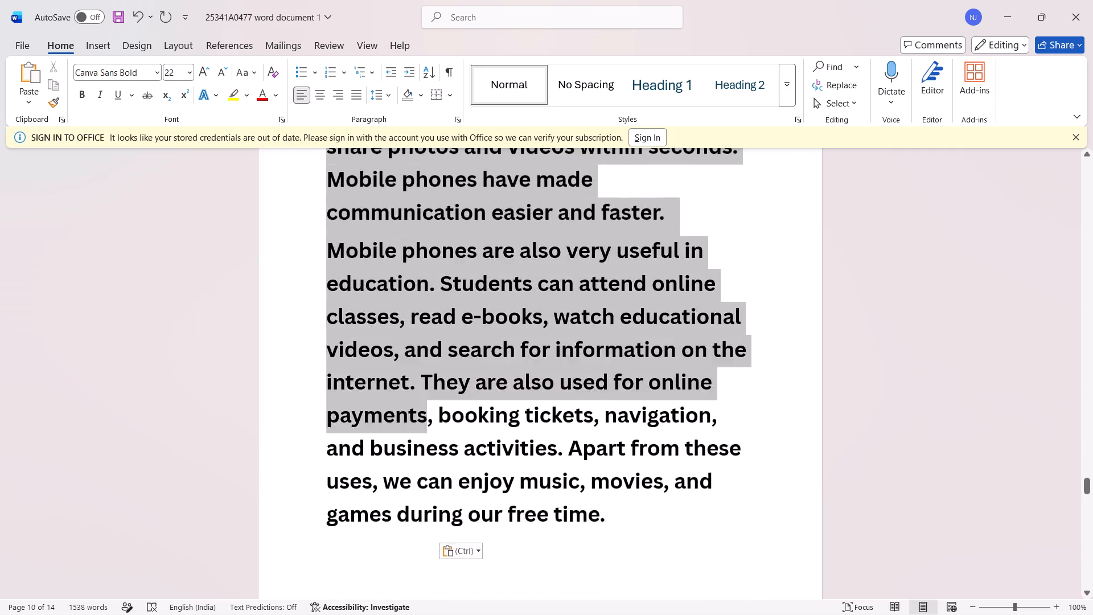
scroll(395, 432, down, 4)
drag(395, 432, 396, 432)
scroll(395, 432, down, 10)
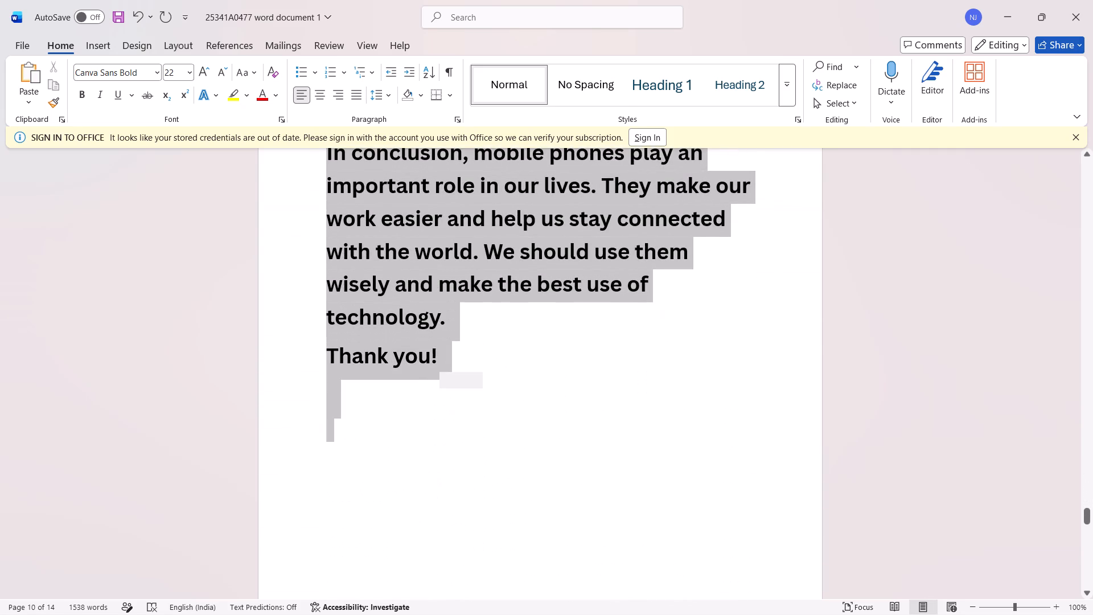
drag(396, 432, 454, 407)
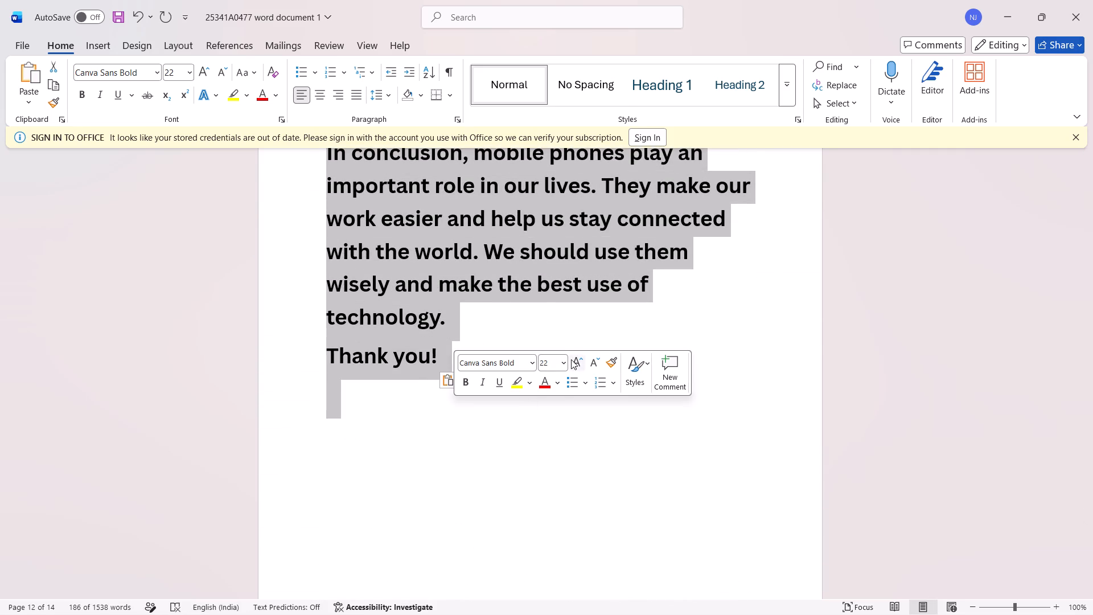
click(564, 359)
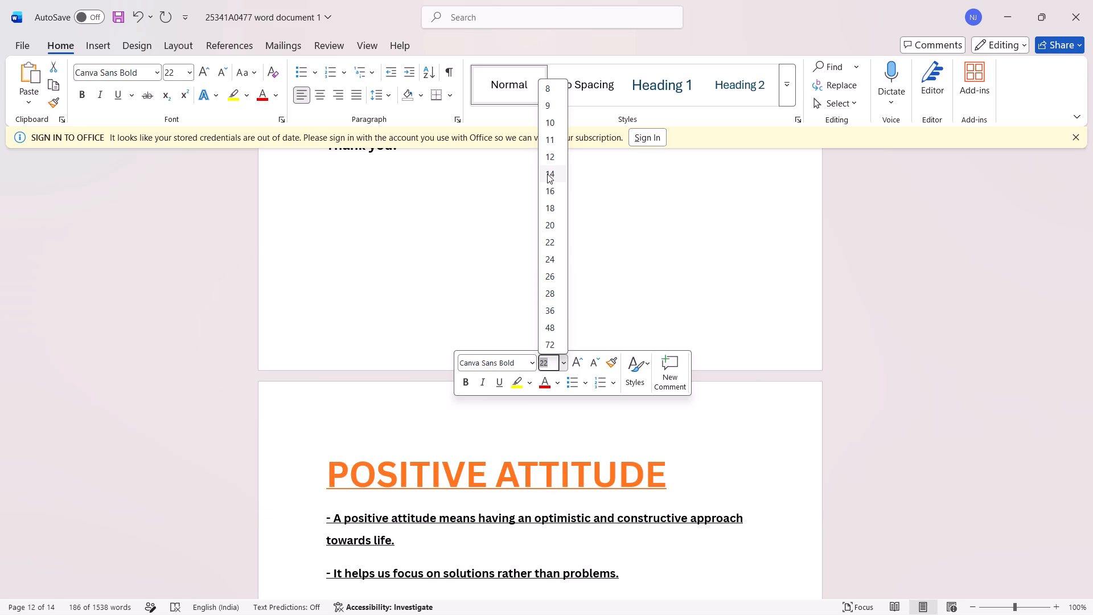
click(547, 174)
Review the layout of the resized mobile phones text and compare it with the "JAM – Just A Minute" page.
scroll(495, 301, up, 2)
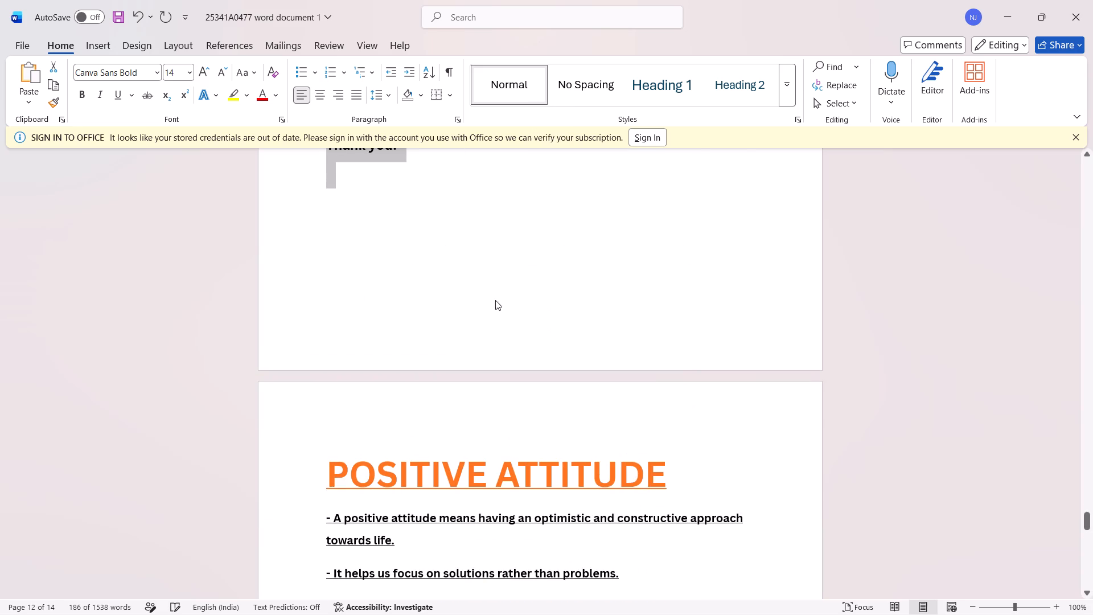
scroll(495, 300, up, 18)
scroll(495, 300, up, 3)
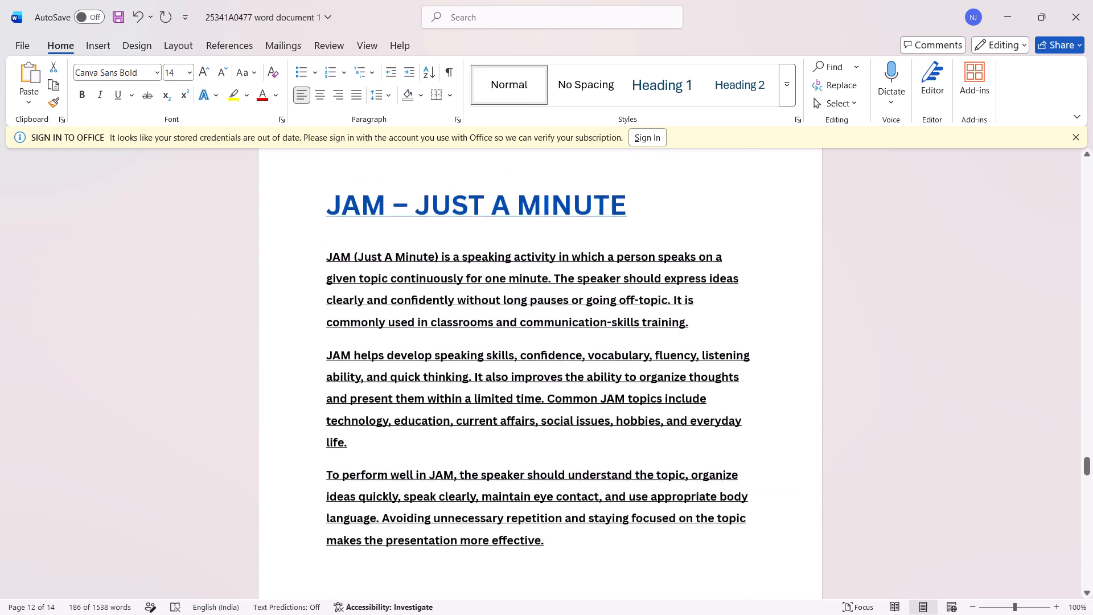
scroll(495, 300, up, 2)
scroll(495, 300, down, 18)
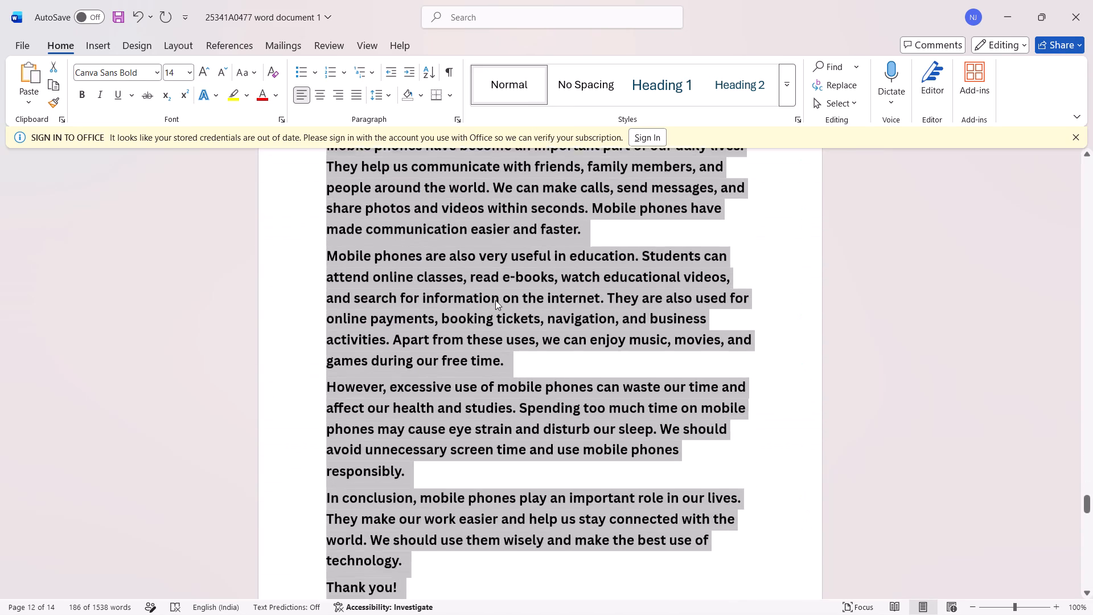
scroll(495, 300, down, 4)
click(483, 318)
scroll(483, 318, up, 5)
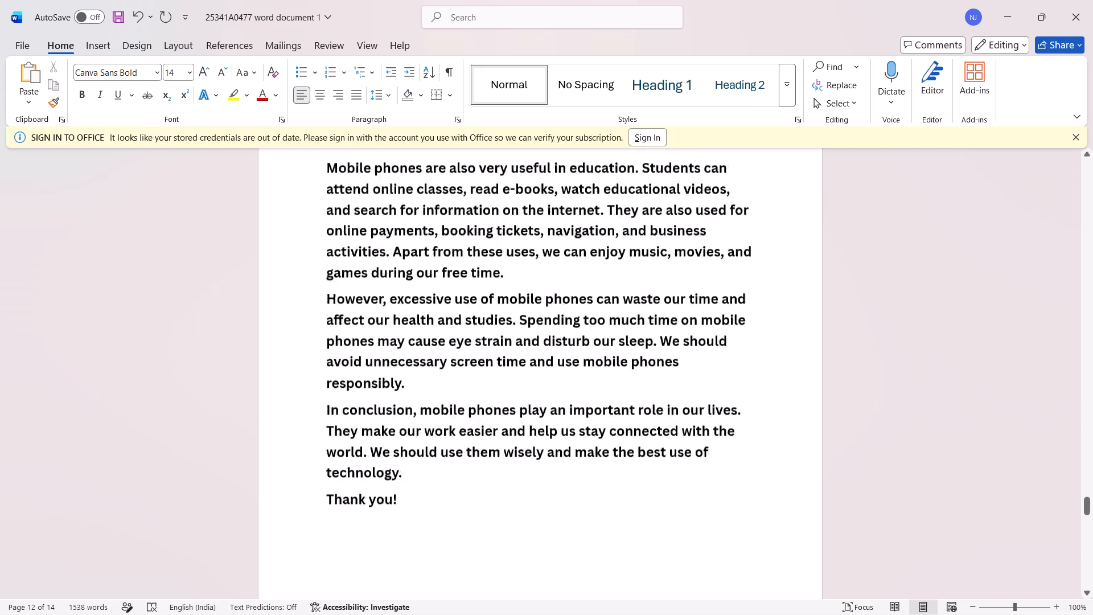
scroll(483, 318, up, 4)
scroll(483, 318, down, 3)
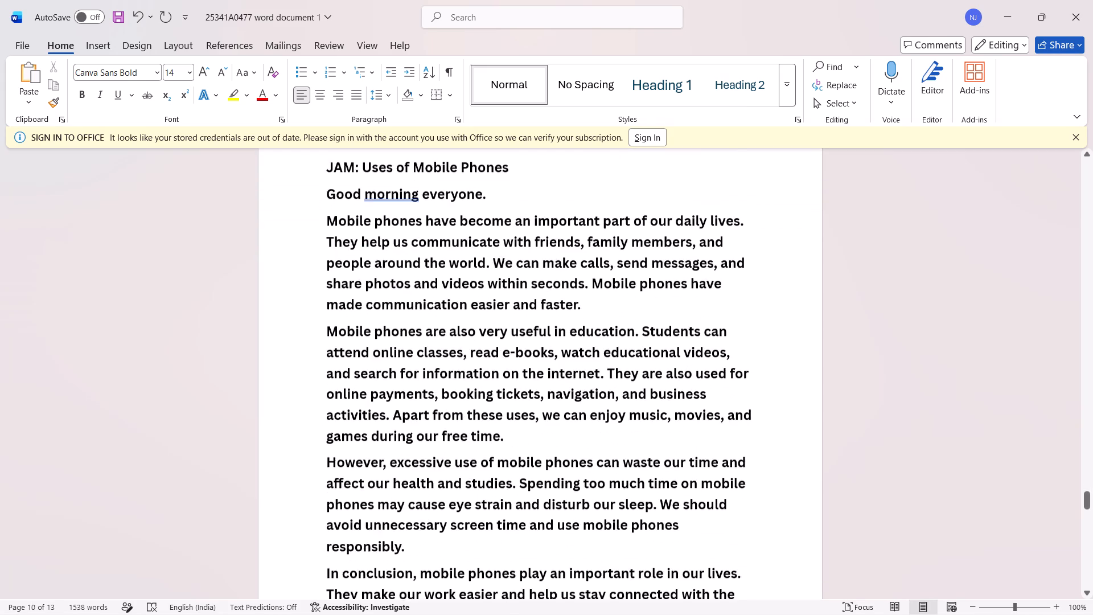
Insert two blank lines between the "JAM: Uses of Mobile Phones" heading and "Good morning everyone.".
scroll(483, 318, up, 1)
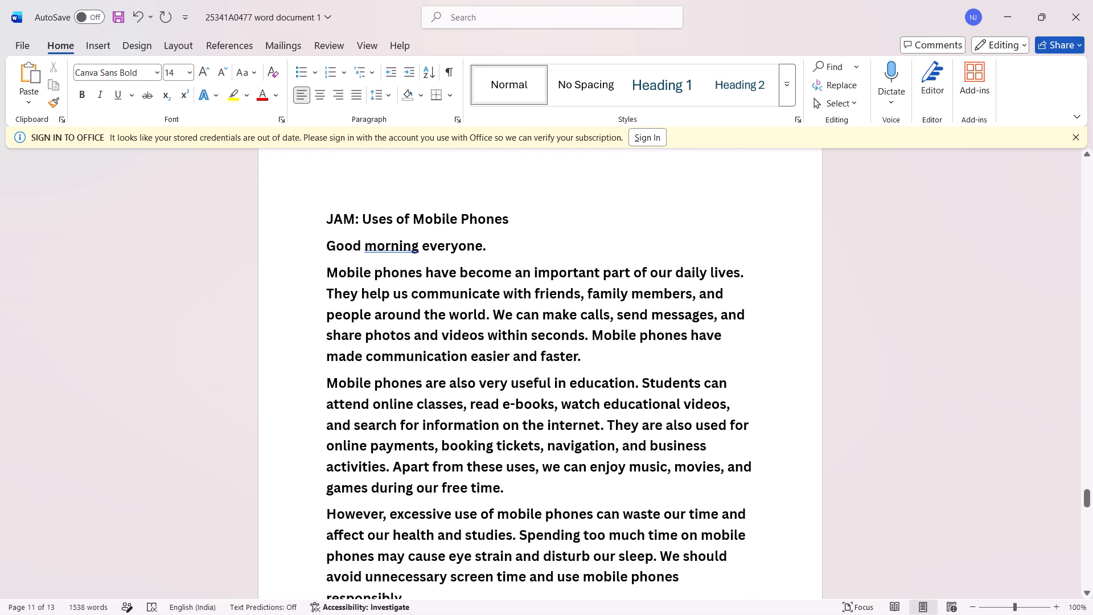
click(323, 245)
key(Return)
key(Return)
Set the font of the mobile phones body text, from "Good morning everyone." through "Thank you!", to Times New Roman.
scroll(385, 243, up, 5)
scroll(385, 243, down, 6)
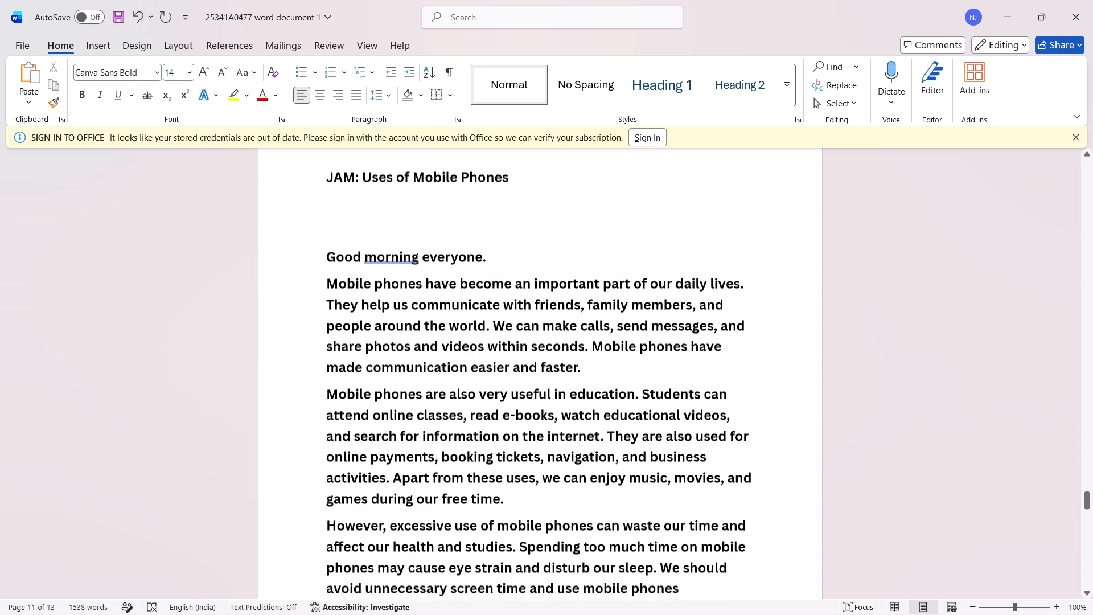
scroll(385, 243, down, 6)
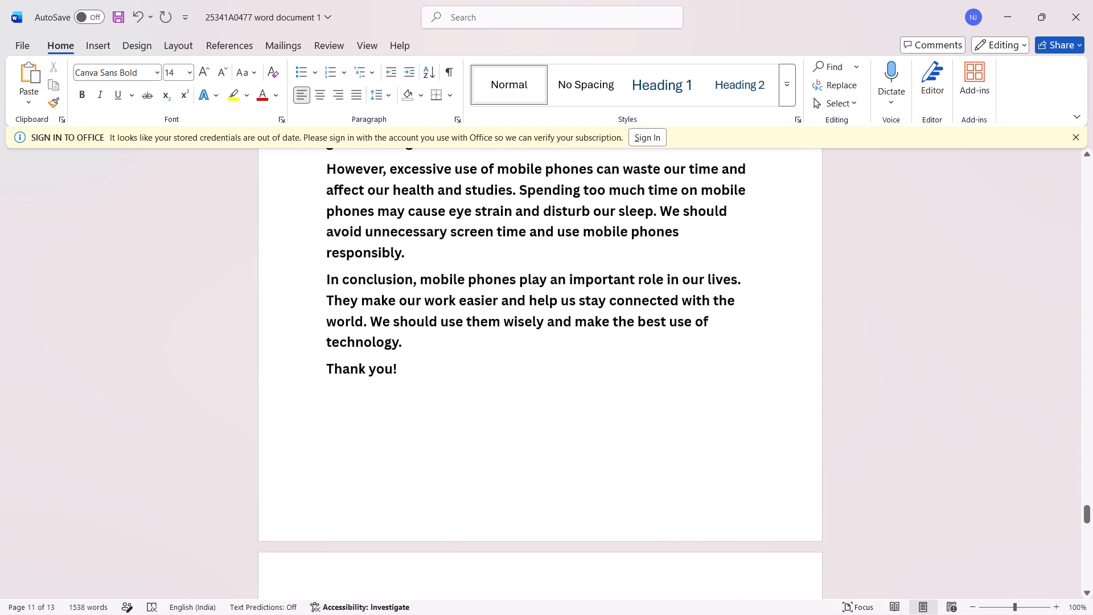
scroll(358, 285, up, 3)
scroll(364, 286, down, 3)
scroll(364, 286, up, 5)
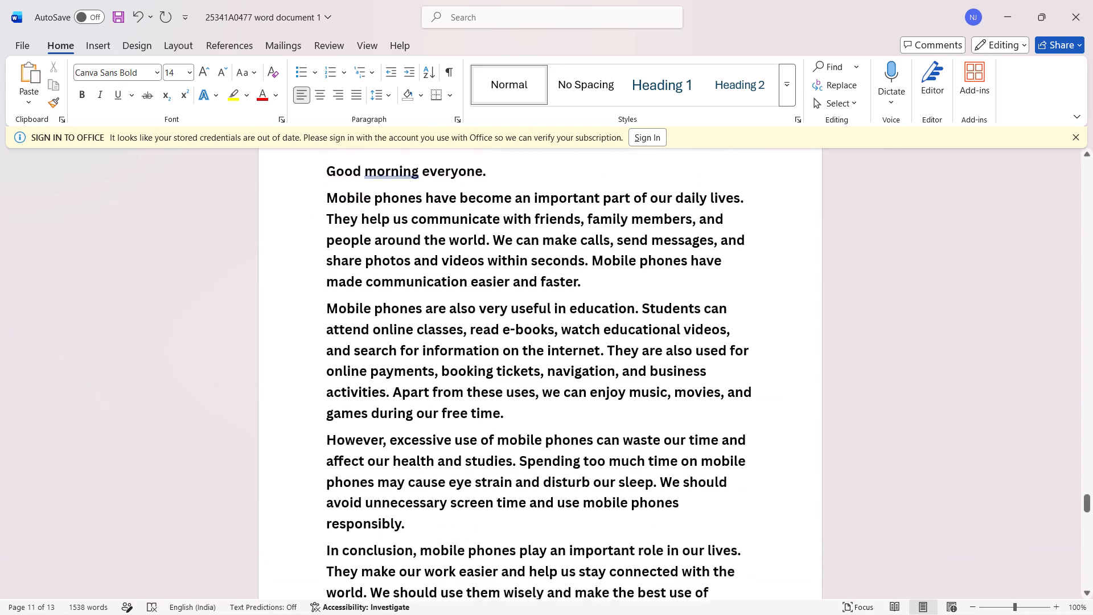
scroll(364, 286, up, 2)
drag(325, 297, 365, 316)
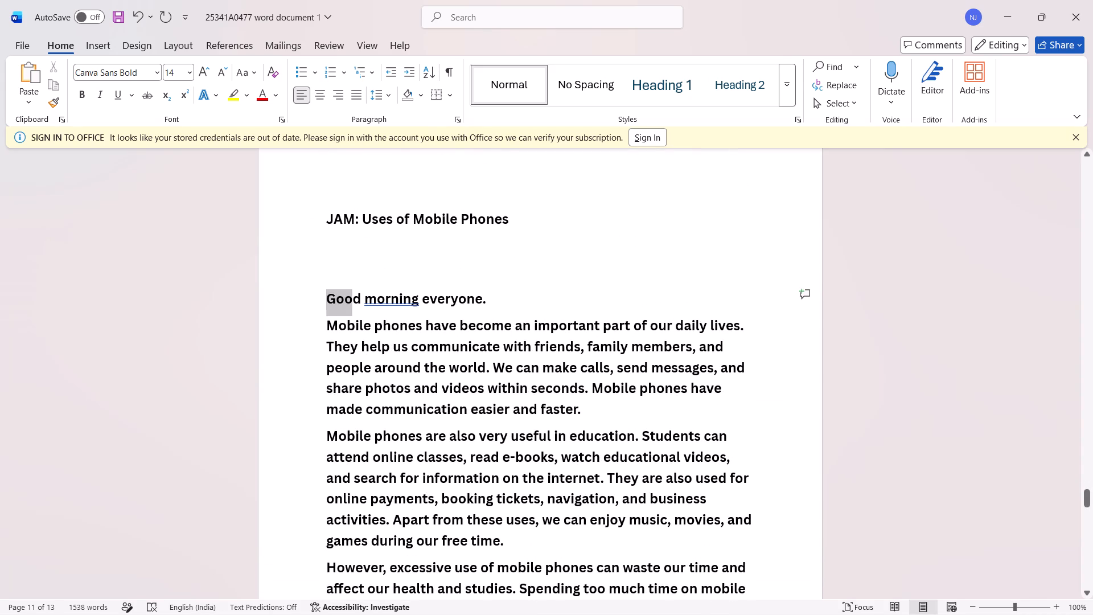
drag(365, 316, 498, 440)
scroll(498, 440, down, 6)
click(506, 416)
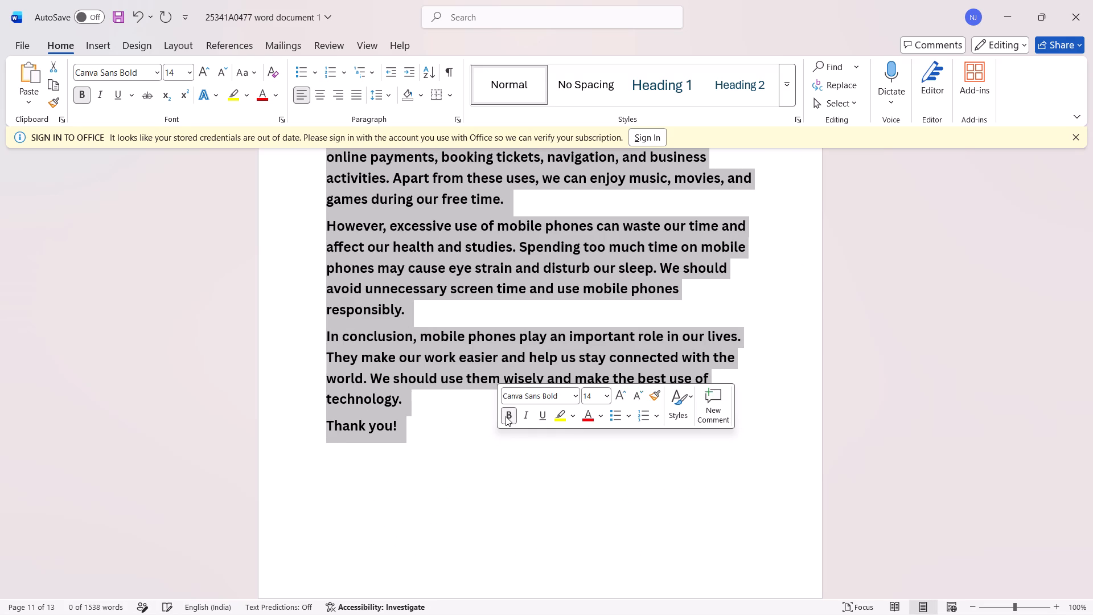
click(507, 415)
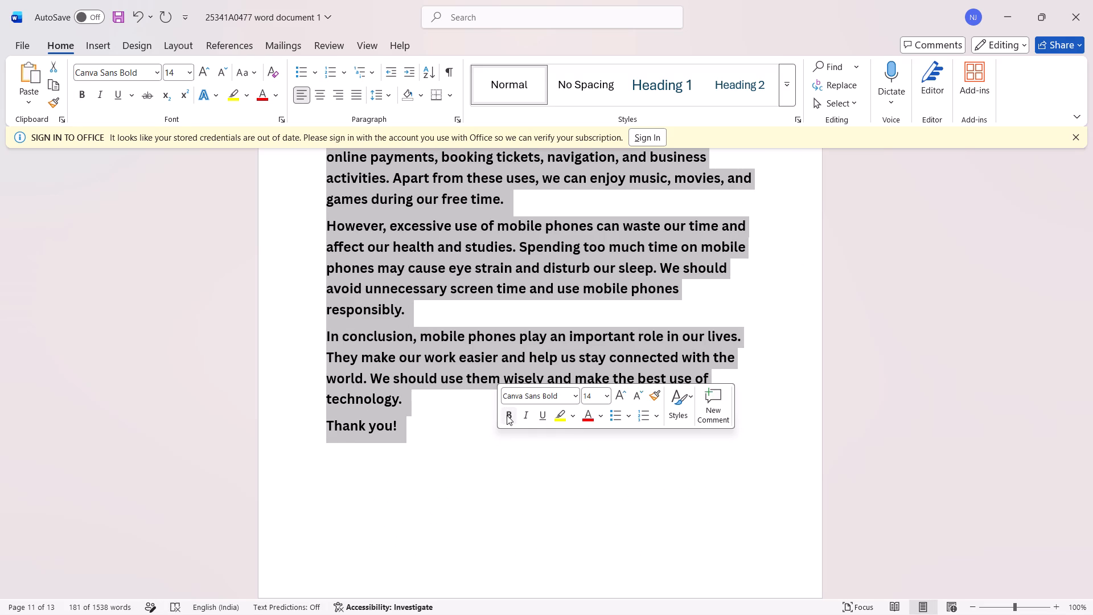
click(507, 415)
click(507, 415)
click(577, 394)
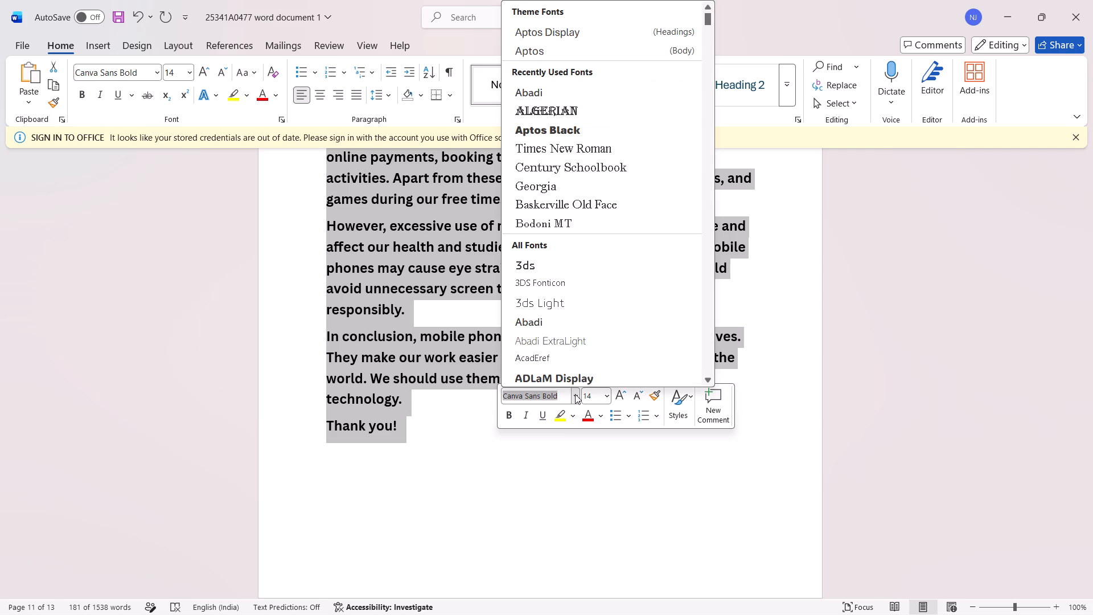
click(601, 149)
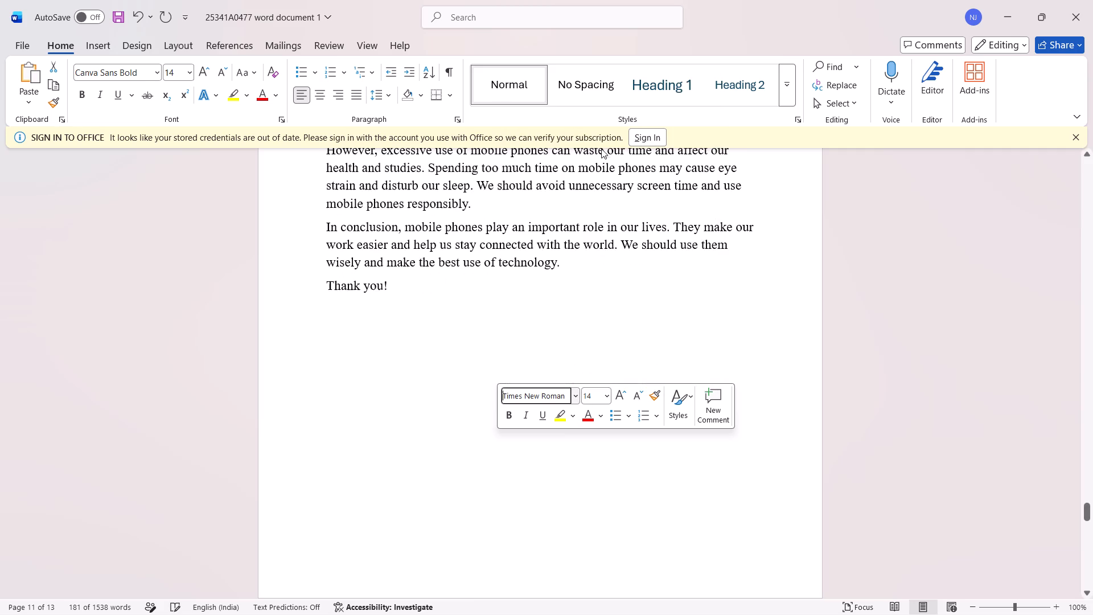
click(471, 347)
Review the mobile phones page from its heading to "Thank you!" for how the body text is laid out.
scroll(470, 347, up, 8)
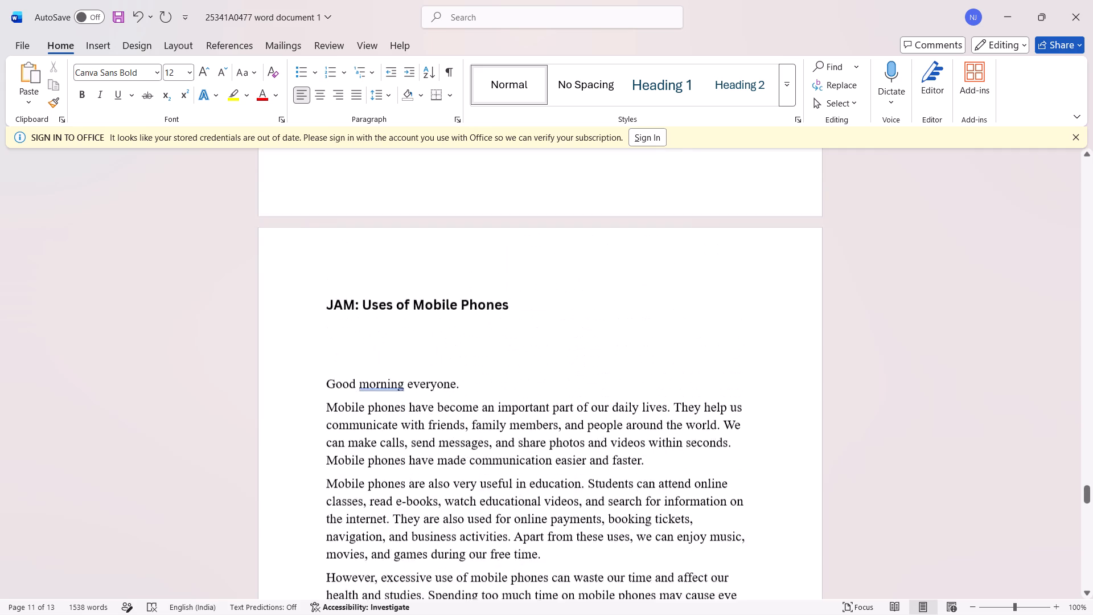
scroll(470, 347, down, 5)
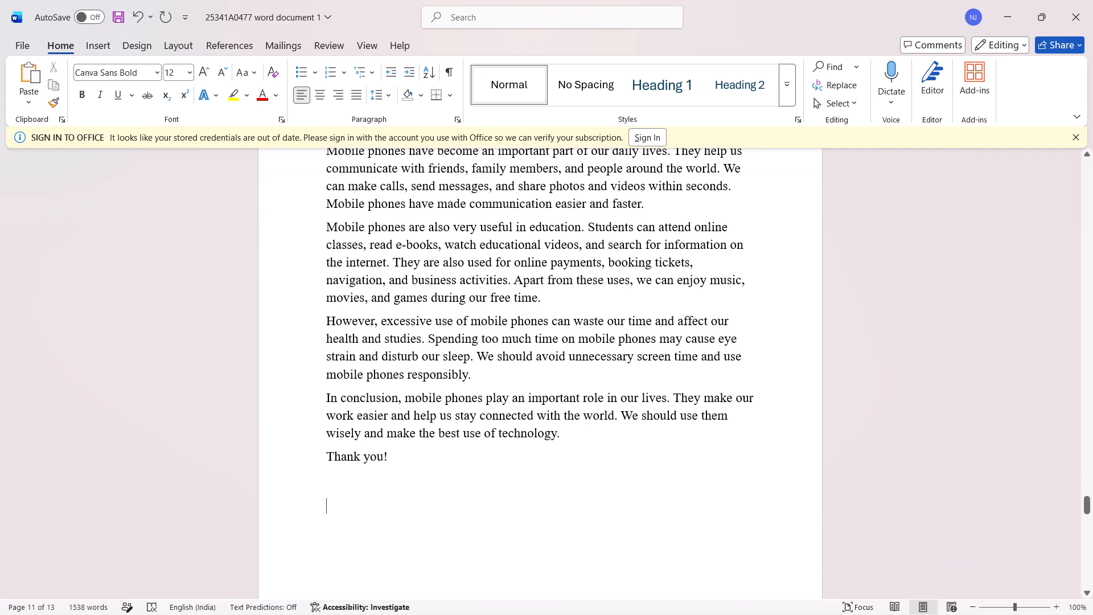
scroll(359, 419, up, 1)
scroll(360, 419, down, 7)
scroll(365, 417, up, 5)
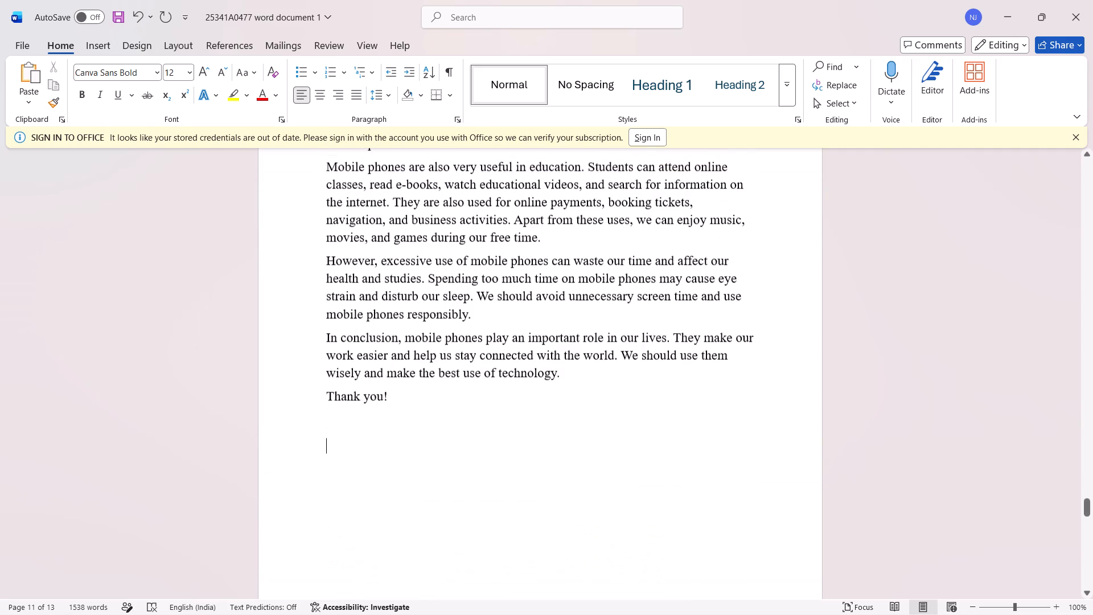
scroll(367, 417, up, 4)
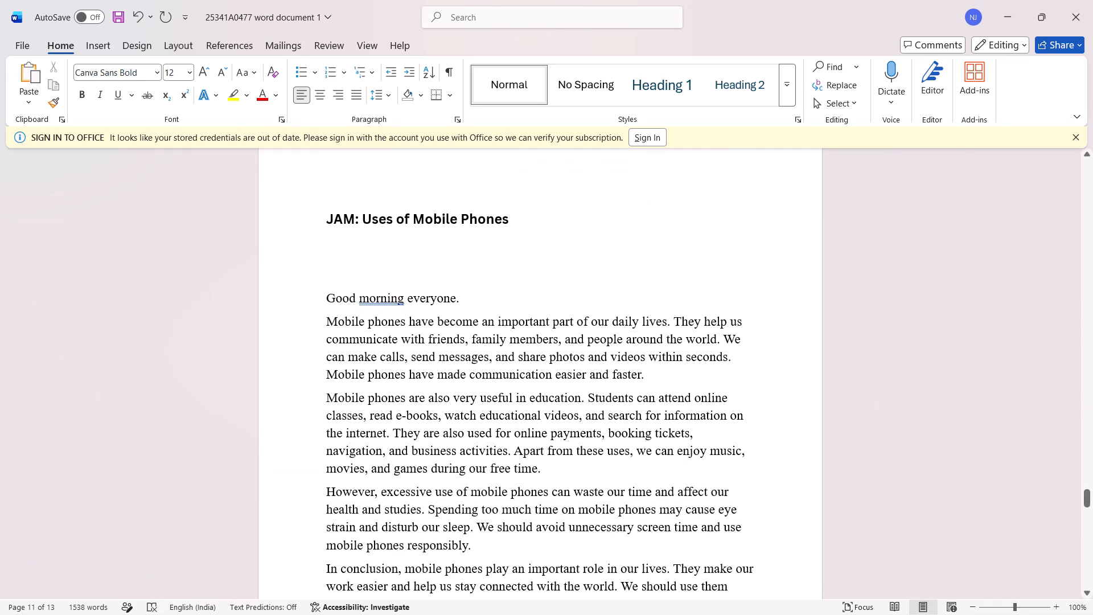
Set the font size of the mobile phones body text, from "Good morning everyone." through "Thank you!", to 16.
drag(323, 293, 451, 422)
scroll(446, 417, down, 4)
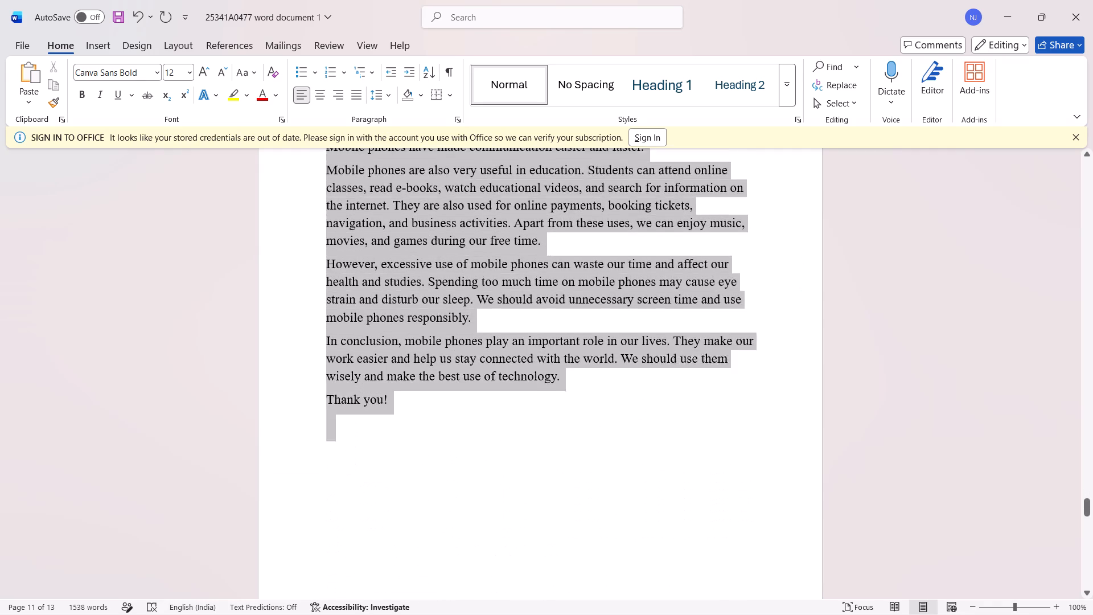
scroll(451, 422, down, 1)
drag(451, 422, 476, 379)
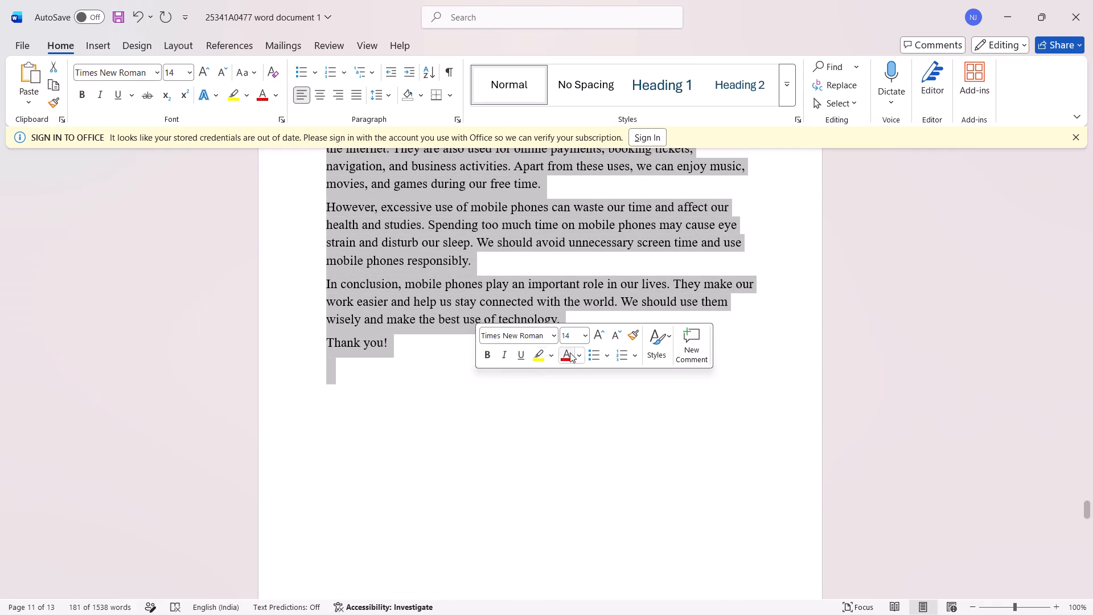
click(586, 334)
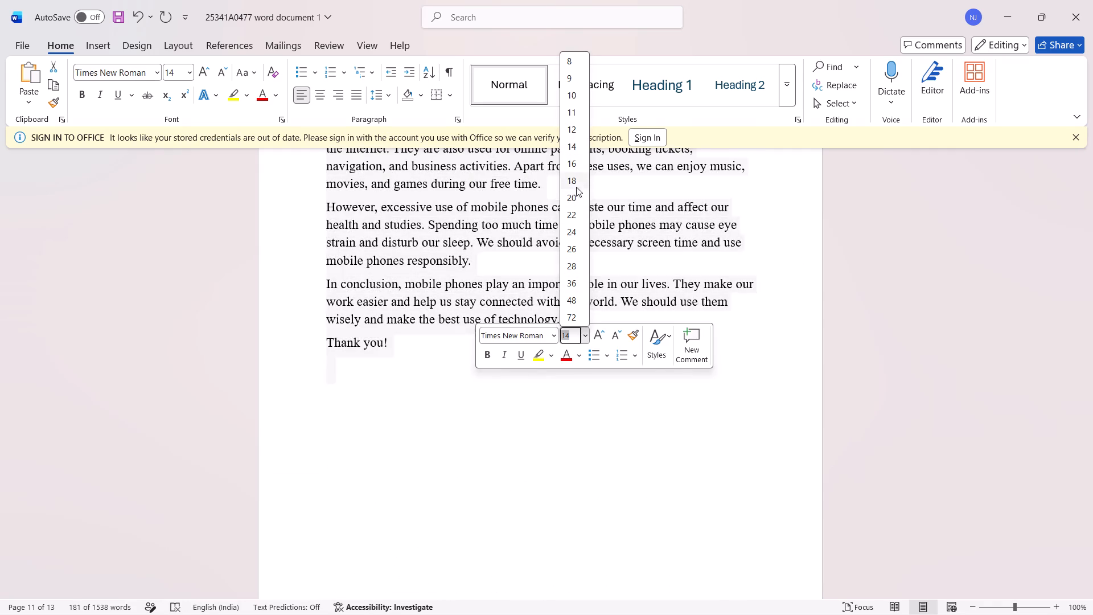
click(575, 163)
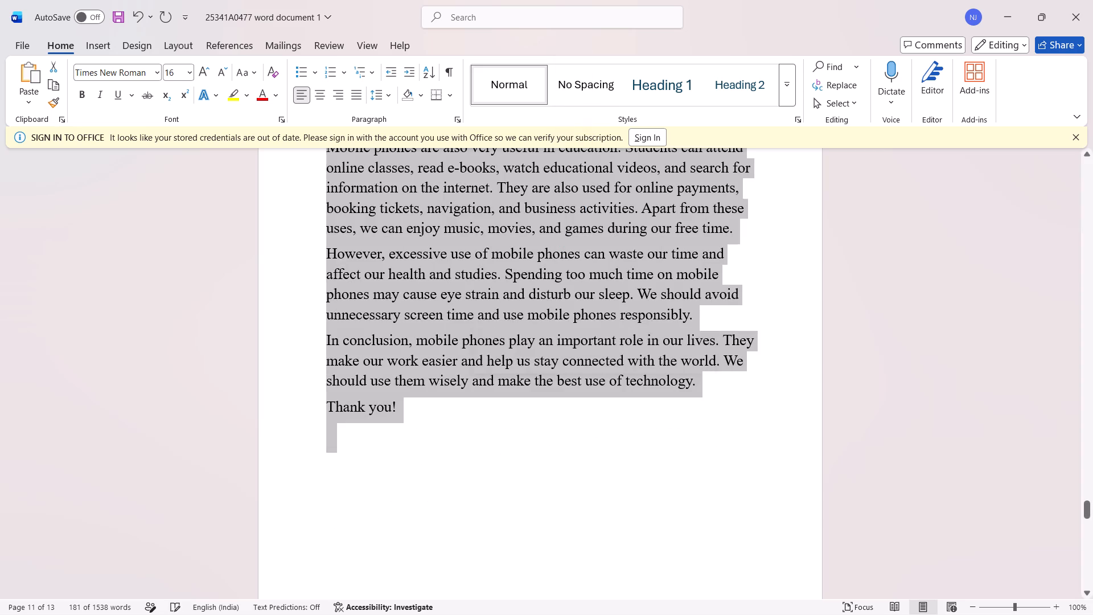
click(522, 500)
Set the font size of the "JAM: Uses of Mobile Phones" heading to 22.
scroll(527, 497, up, 7)
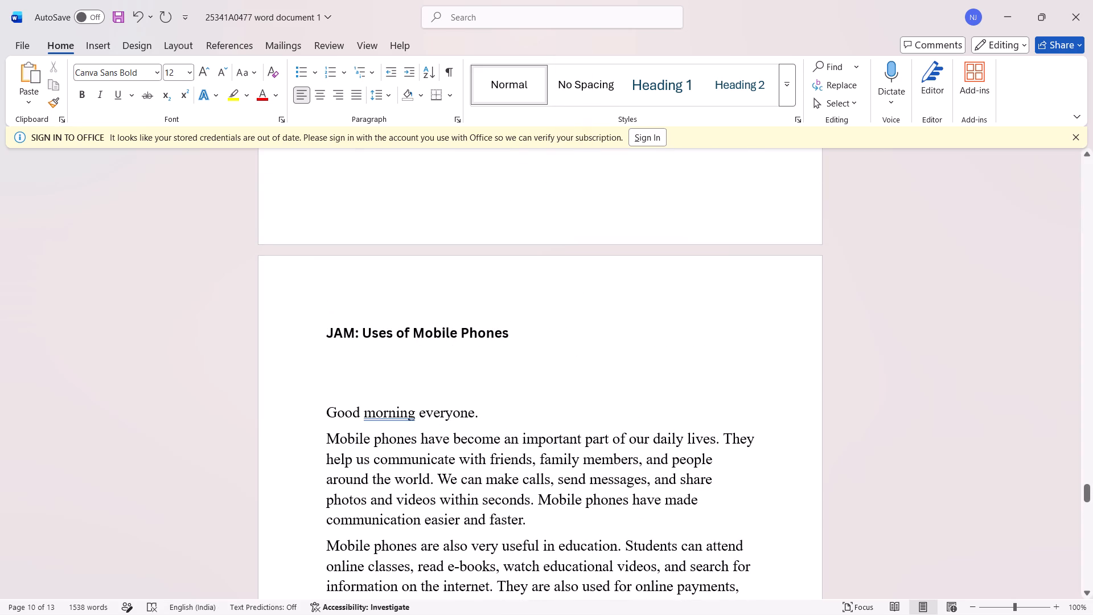
drag(326, 333, 502, 335)
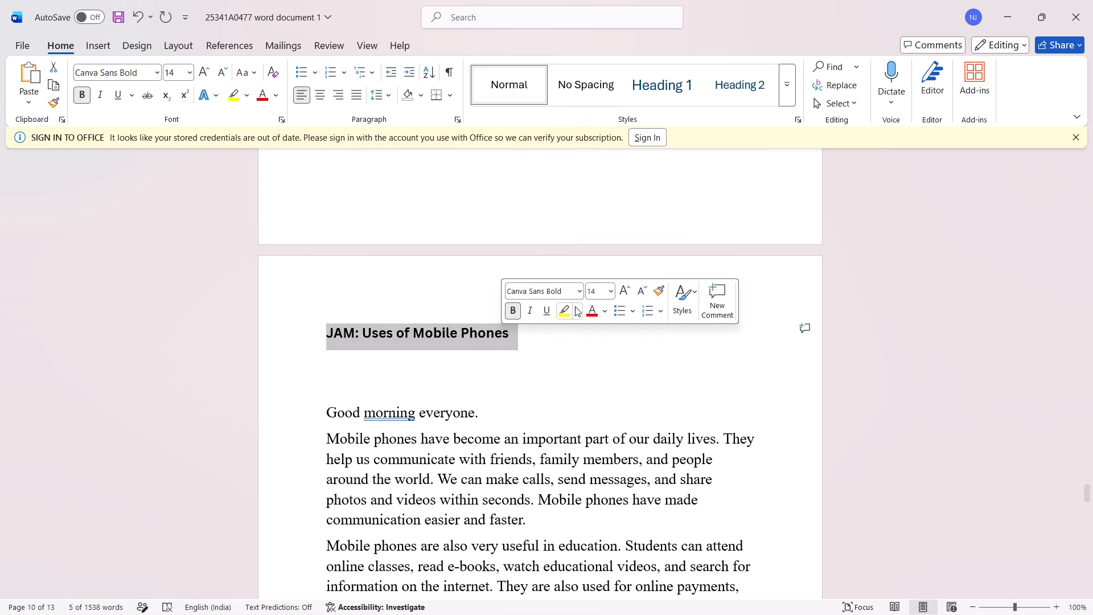
click(611, 290)
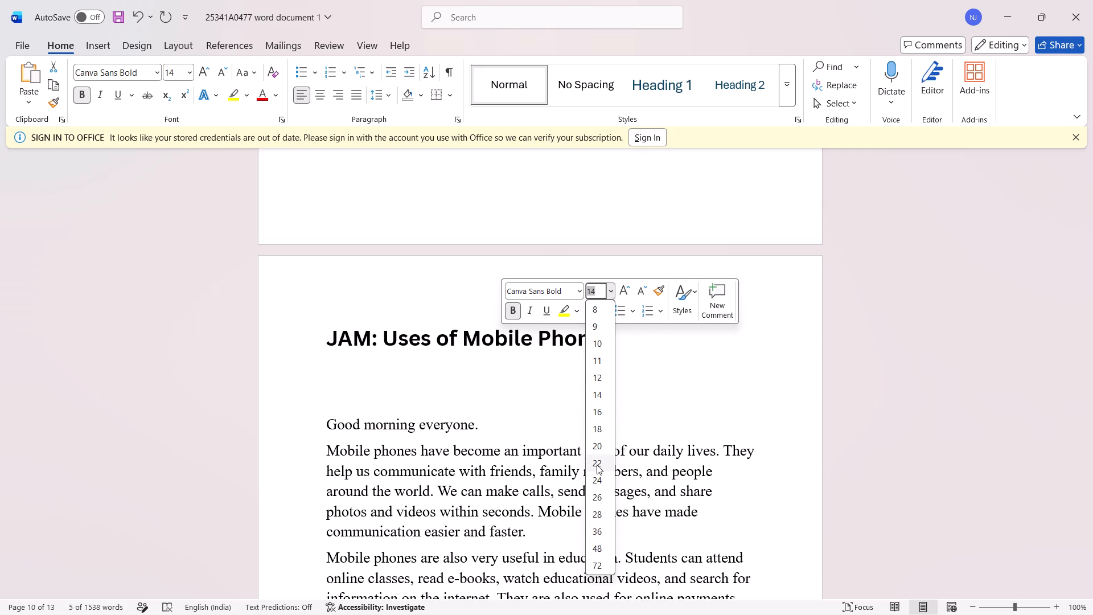
click(597, 465)
click(564, 399)
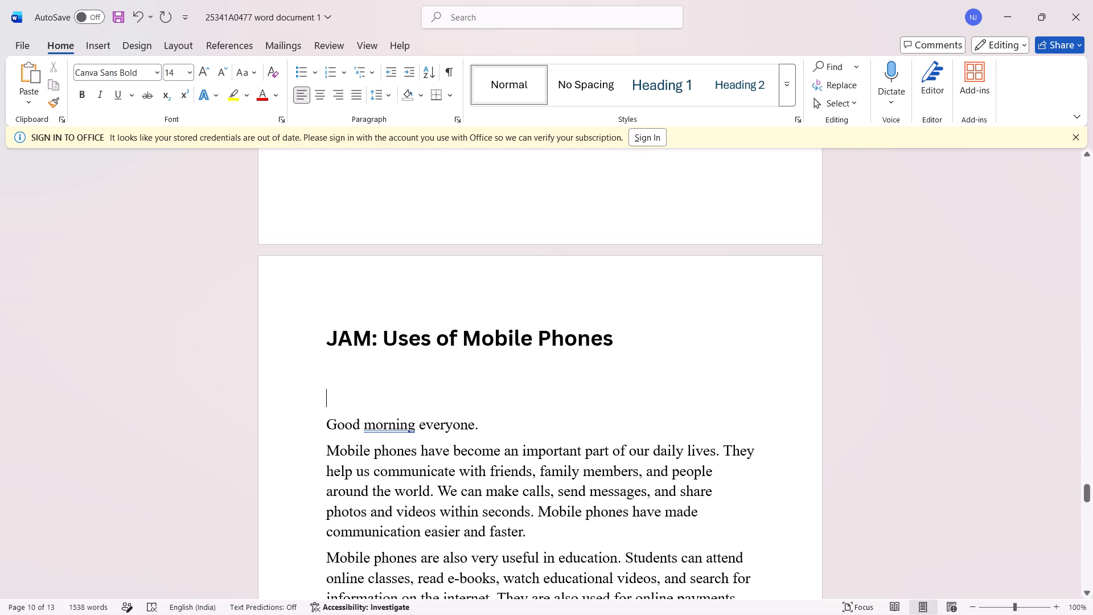
Remove one blank line above "Good morning everyone." under the mobile phones heading.
scroll(580, 389, down, 4)
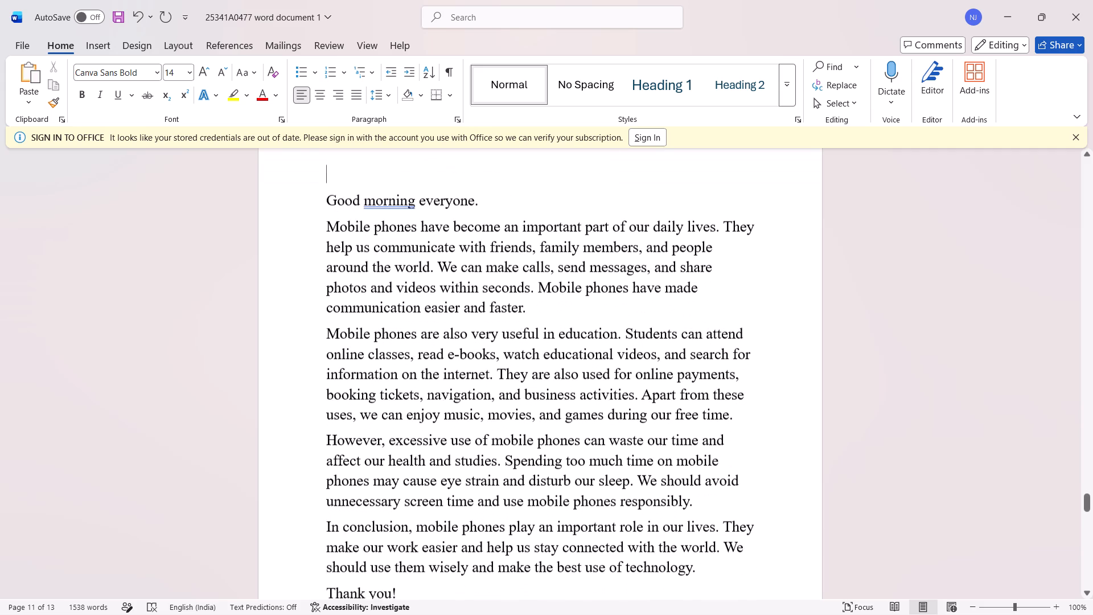
scroll(580, 389, up, 3)
scroll(580, 389, down, 3)
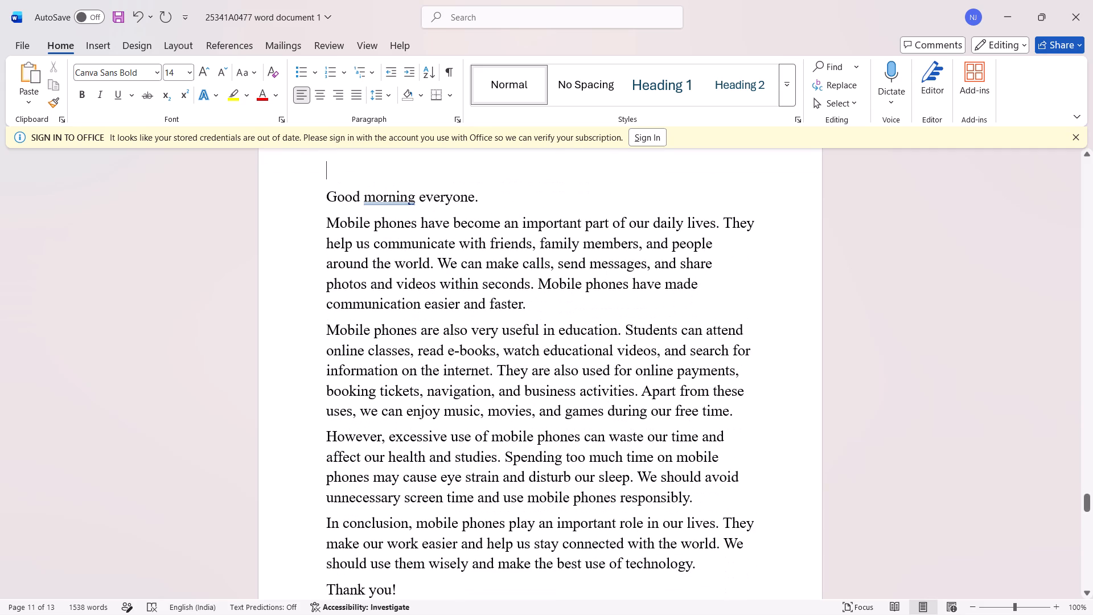
click(324, 196)
key(BackSpace)
scroll(430, 191, up, 3)
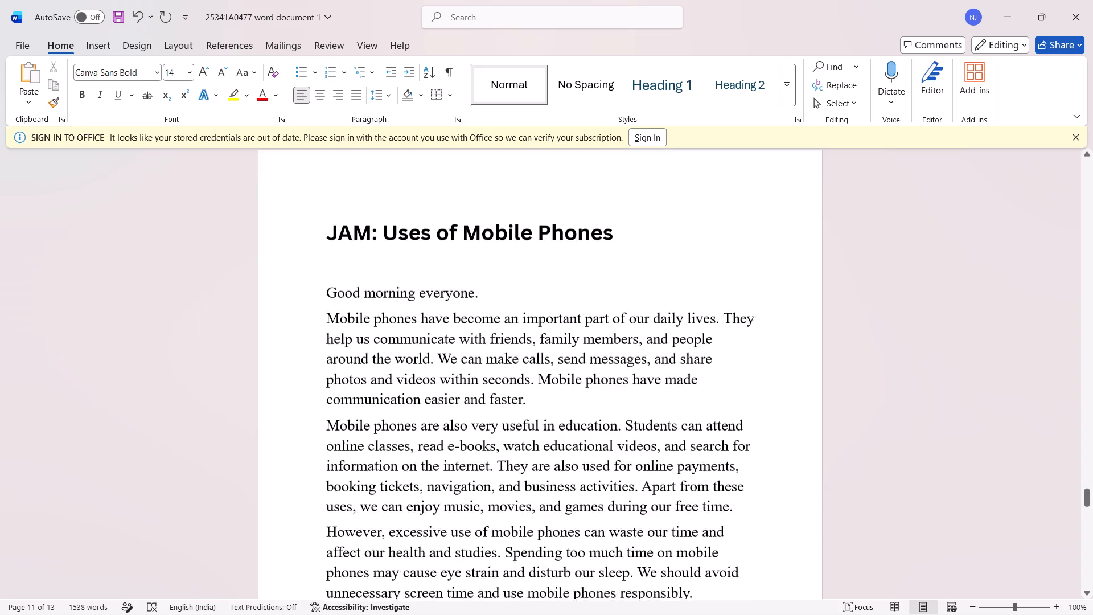
Look through the mobile phones, "POSITIVE ATTITUDE" and "TIME MANAGEMENT" pages to check content and formatting up to the document's end.
scroll(429, 198, down, 14)
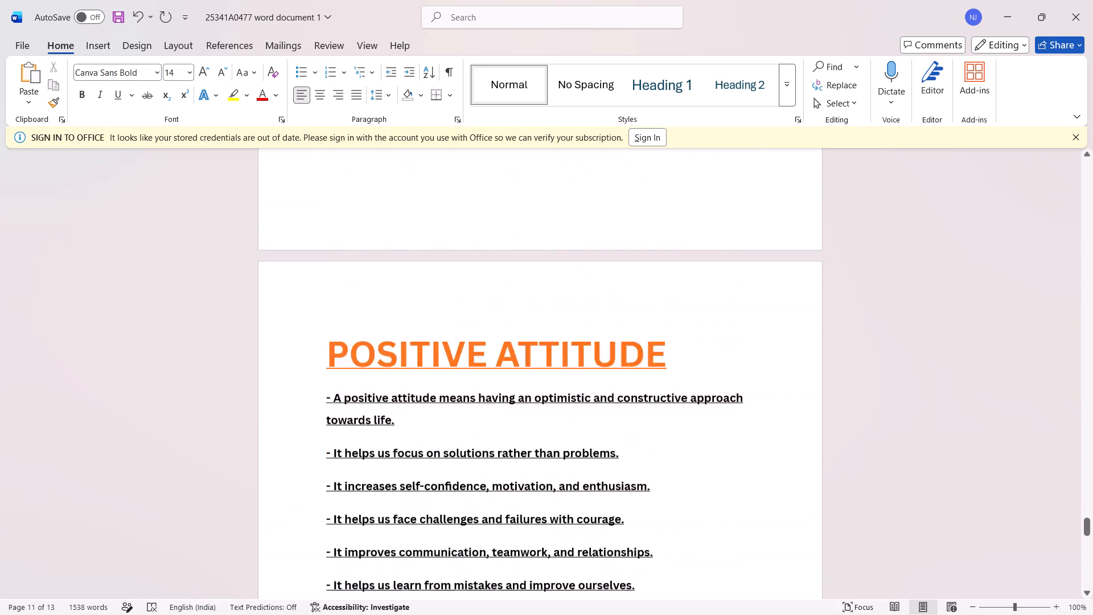
scroll(407, 215, down, 14)
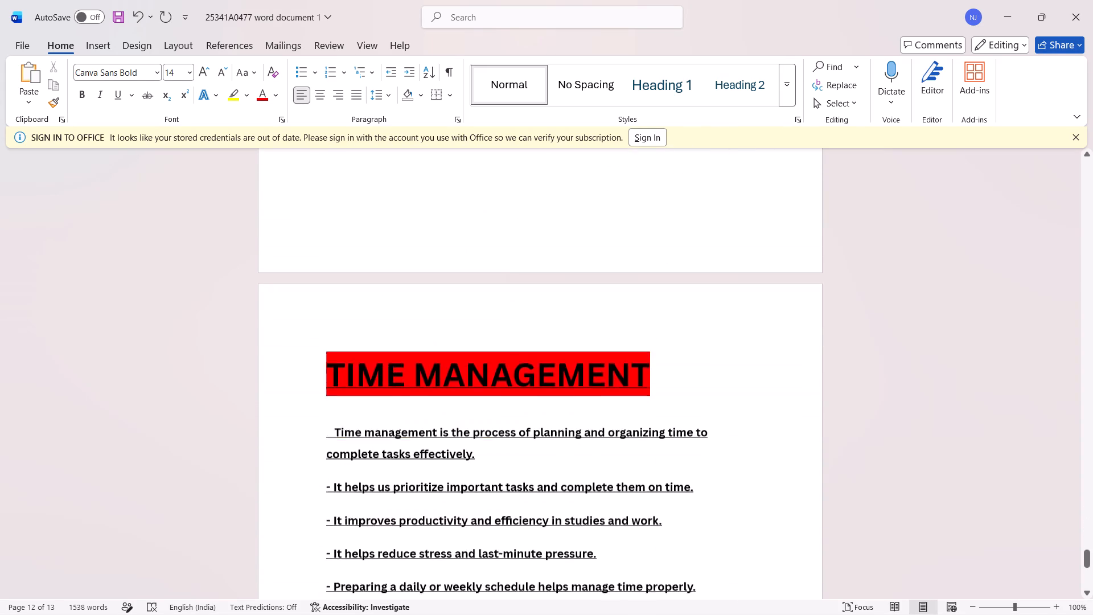
scroll(403, 218, down, 17)
scroll(403, 218, up, 5)
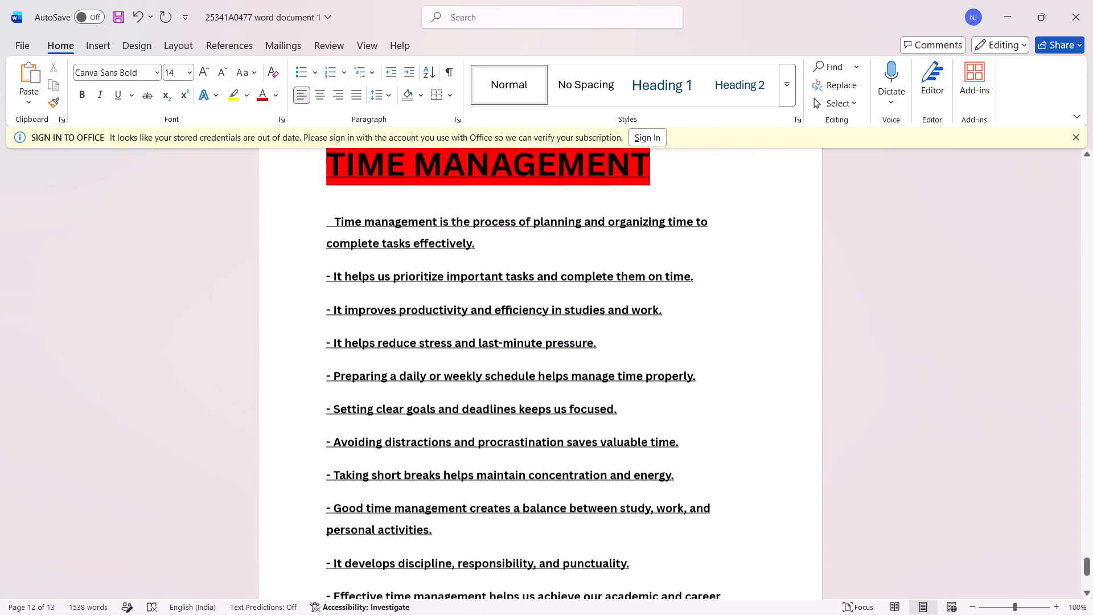
scroll(403, 218, up, 17)
scroll(403, 218, up, 5)
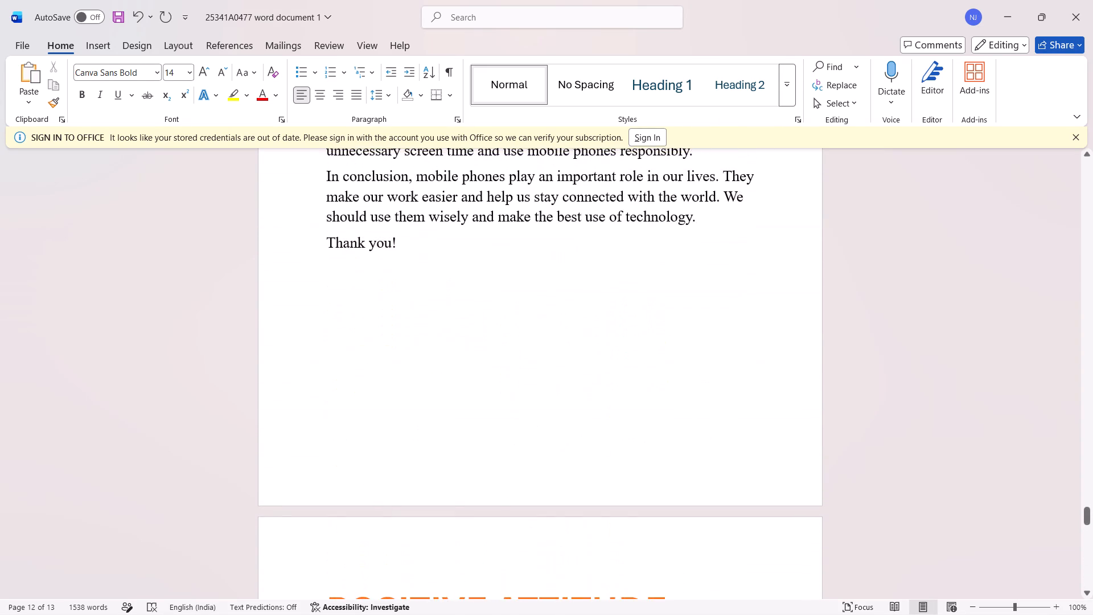
scroll(403, 218, up, 10)
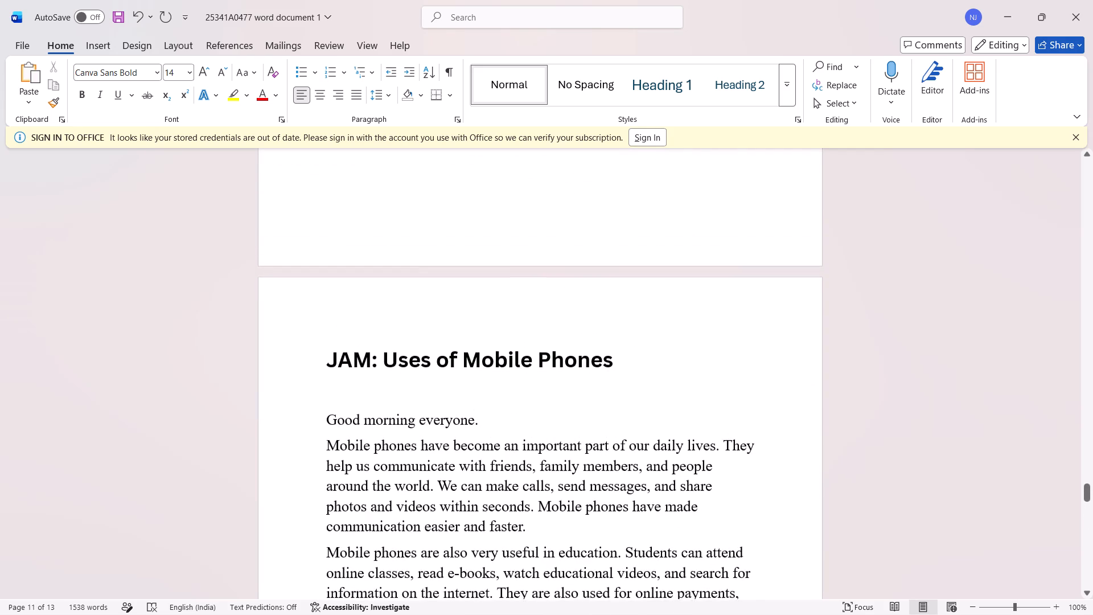
scroll(403, 218, down, 19)
scroll(400, 219, down, 13)
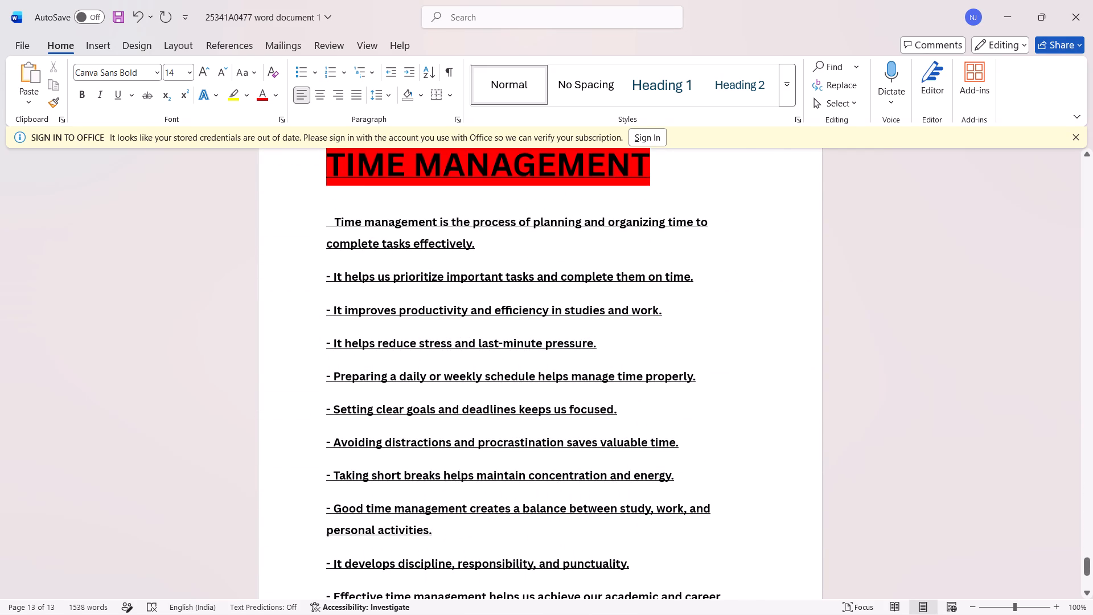
scroll(400, 219, down, 3)
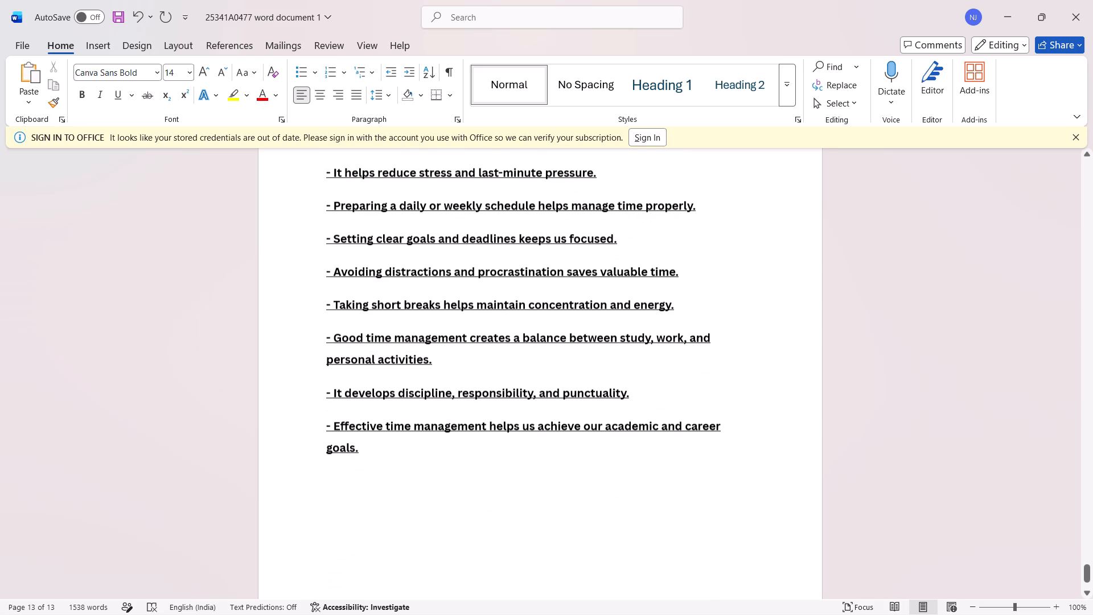
scroll(400, 219, down, 2)
scroll(400, 219, up, 7)
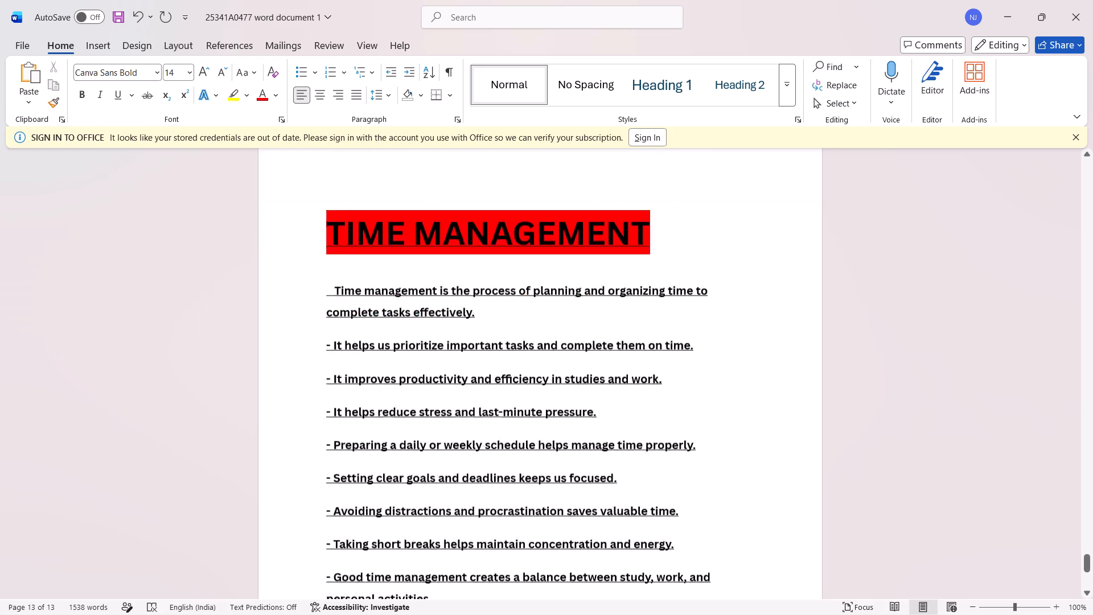
Change the font of the three body paragraphs under "JAM – JUST A MINUTE" to Times New Roman.
scroll(400, 215, up, 10)
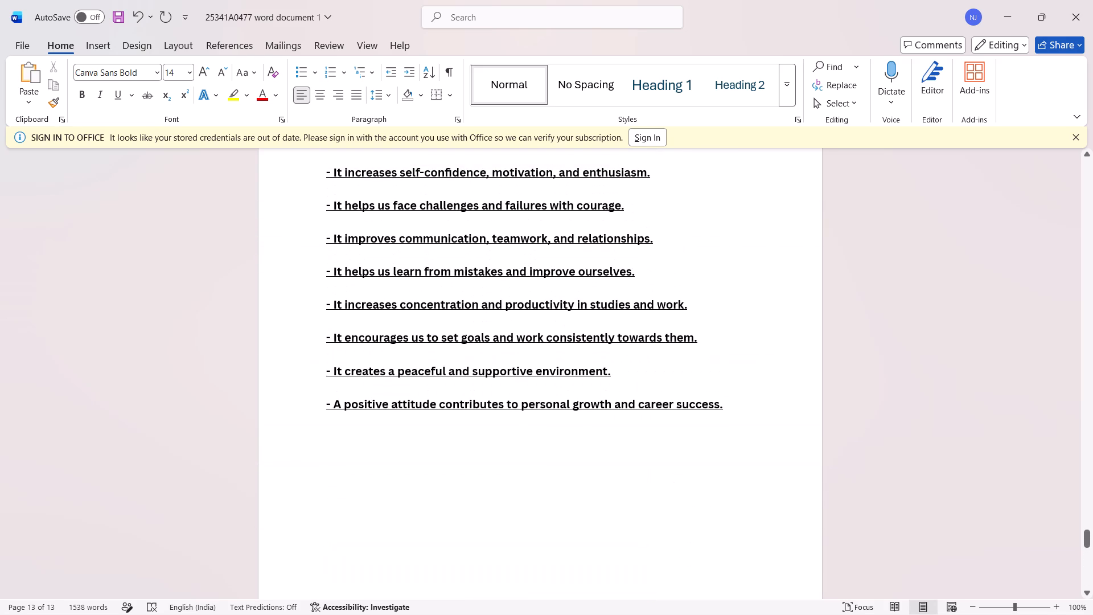
scroll(400, 215, up, 17)
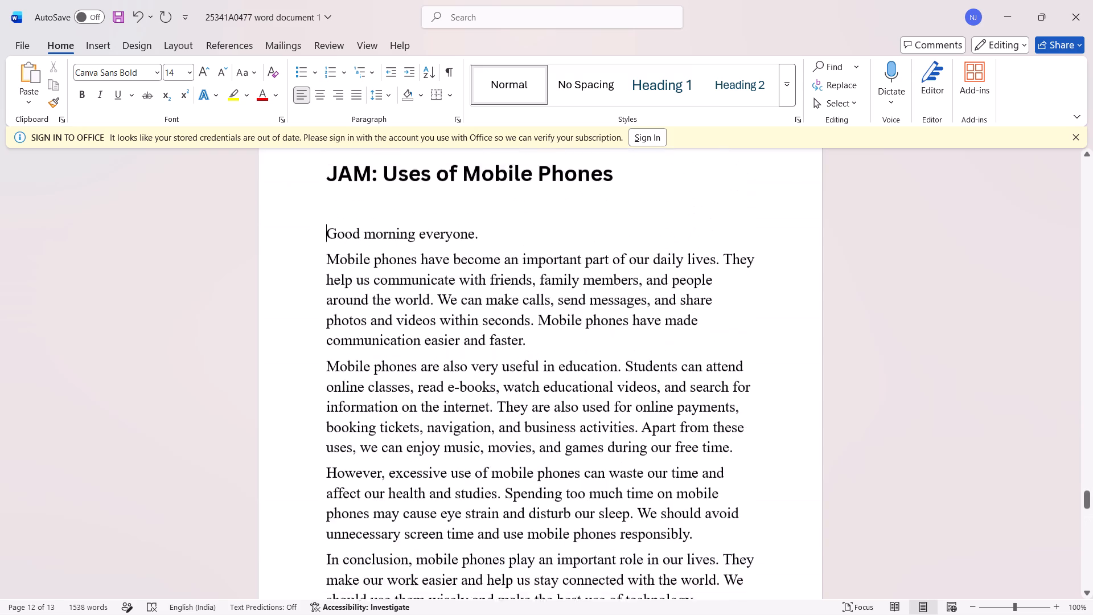
scroll(397, 214, up, 16)
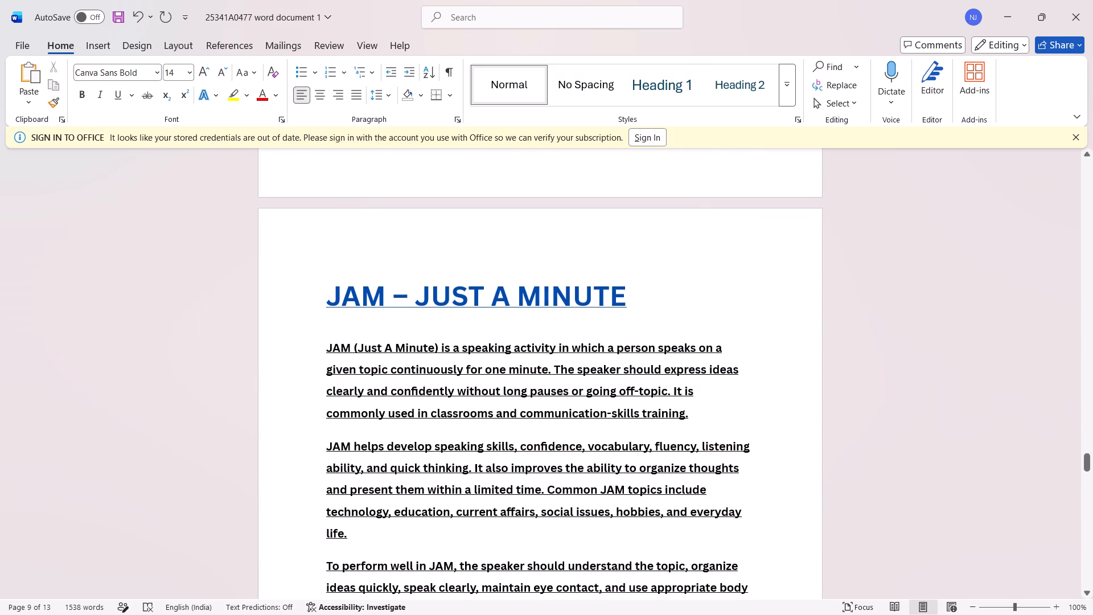
scroll(397, 214, down, 4)
scroll(397, 214, up, 4)
drag(328, 345, 457, 475)
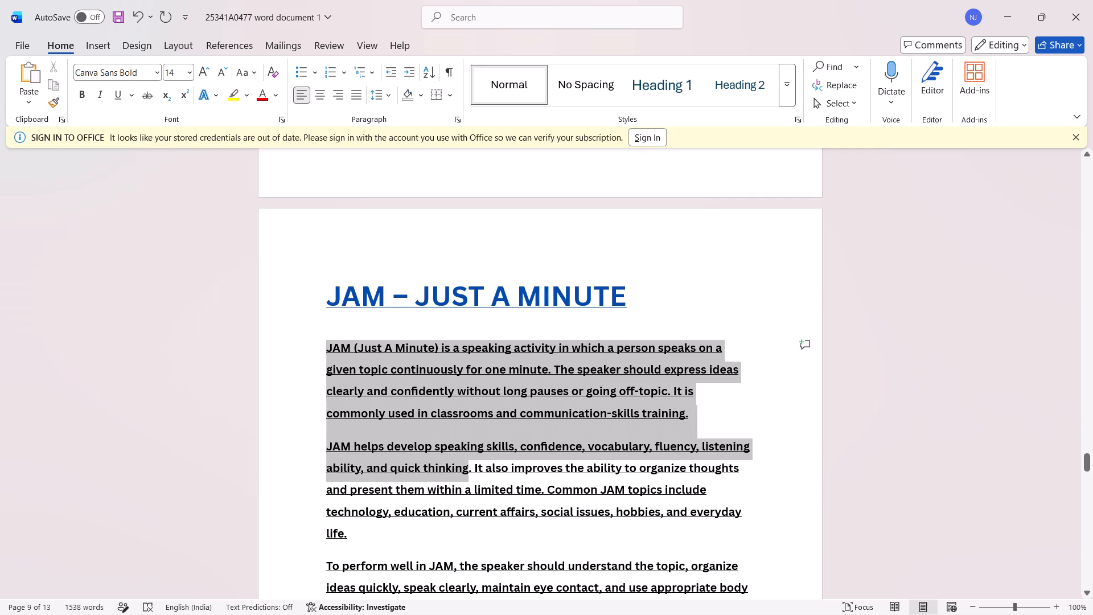
drag(457, 475, 519, 464)
scroll(457, 475, down, 4)
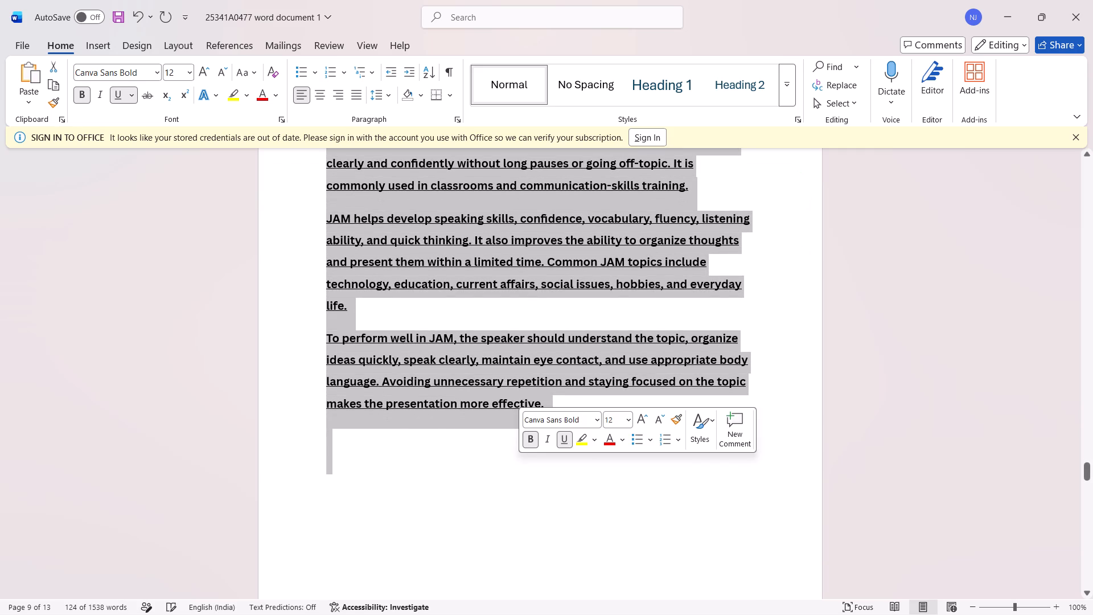
click(596, 419)
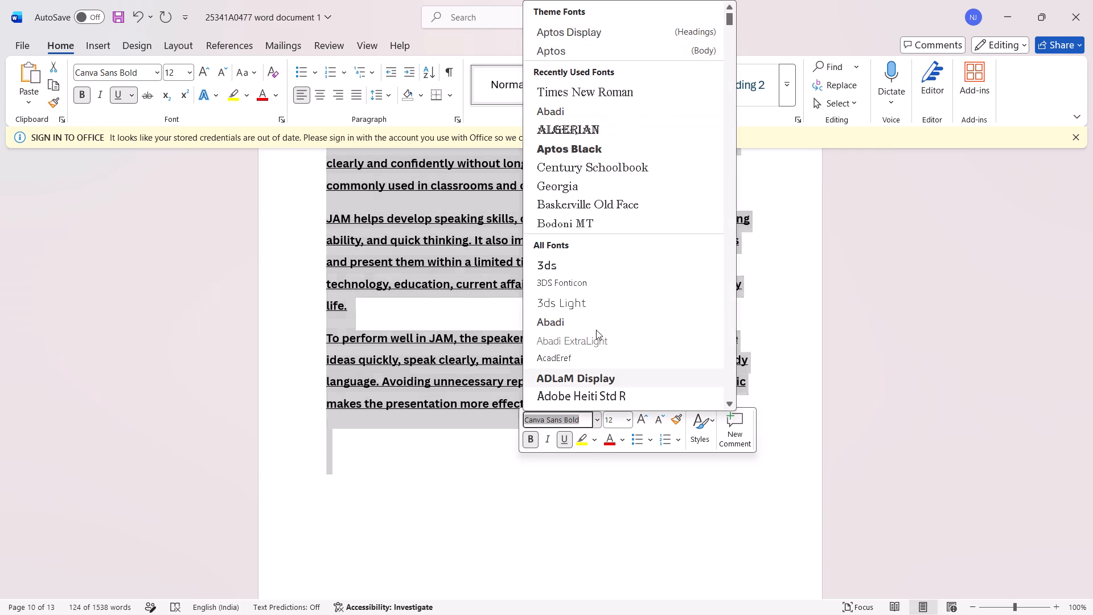
click(574, 93)
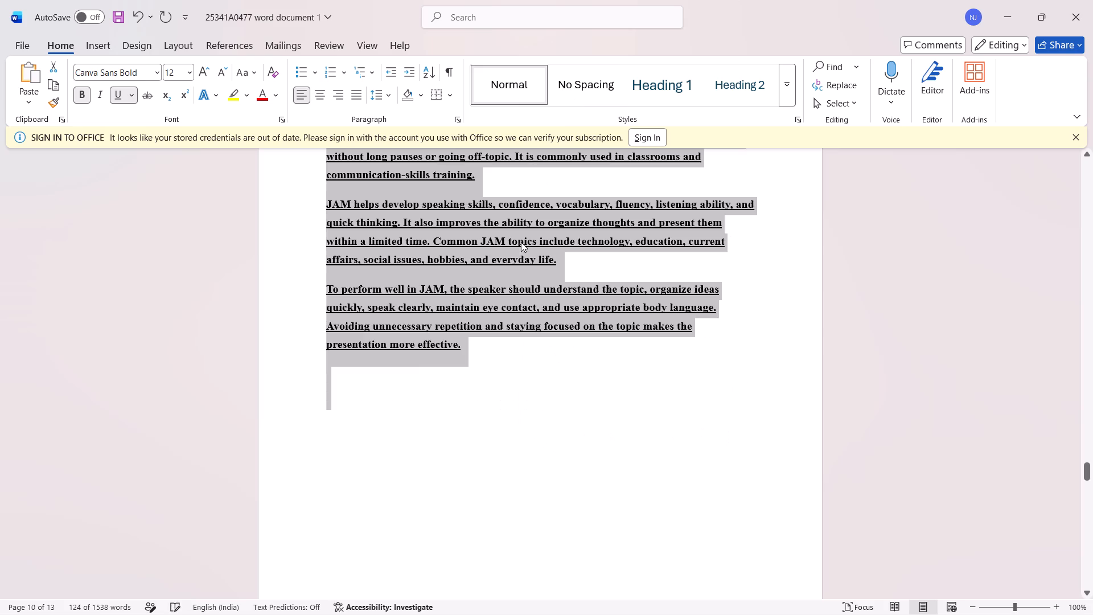
click(552, 462)
Remove underline and bold from the "JAM – JUST A MINUTE" body paragraphs and set their font size to 16.
scroll(552, 462, down, 3)
scroll(552, 462, up, 3)
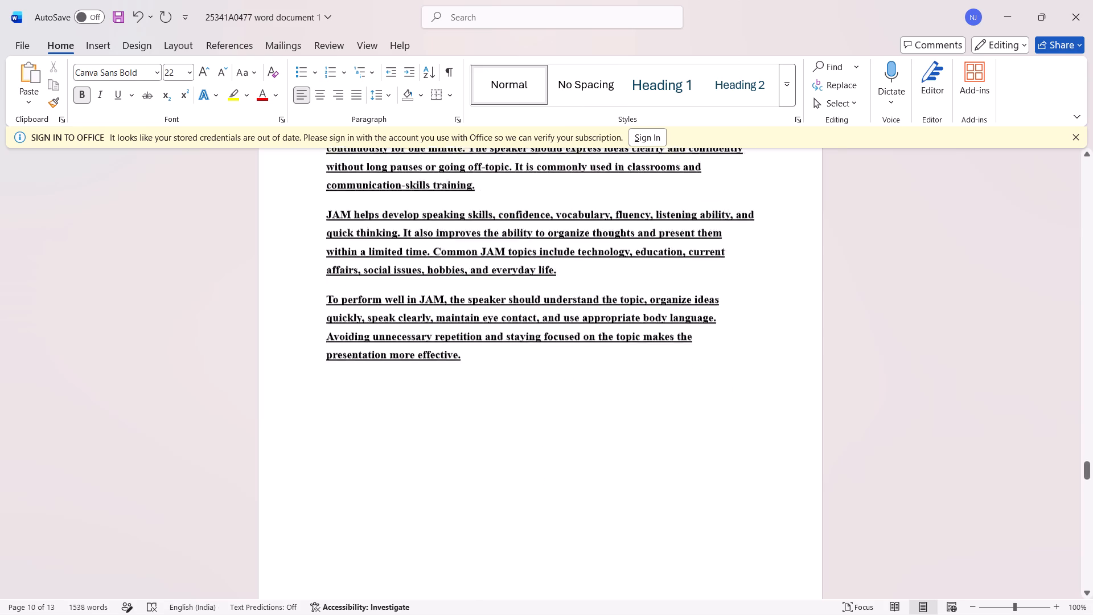
scroll(552, 462, up, 3)
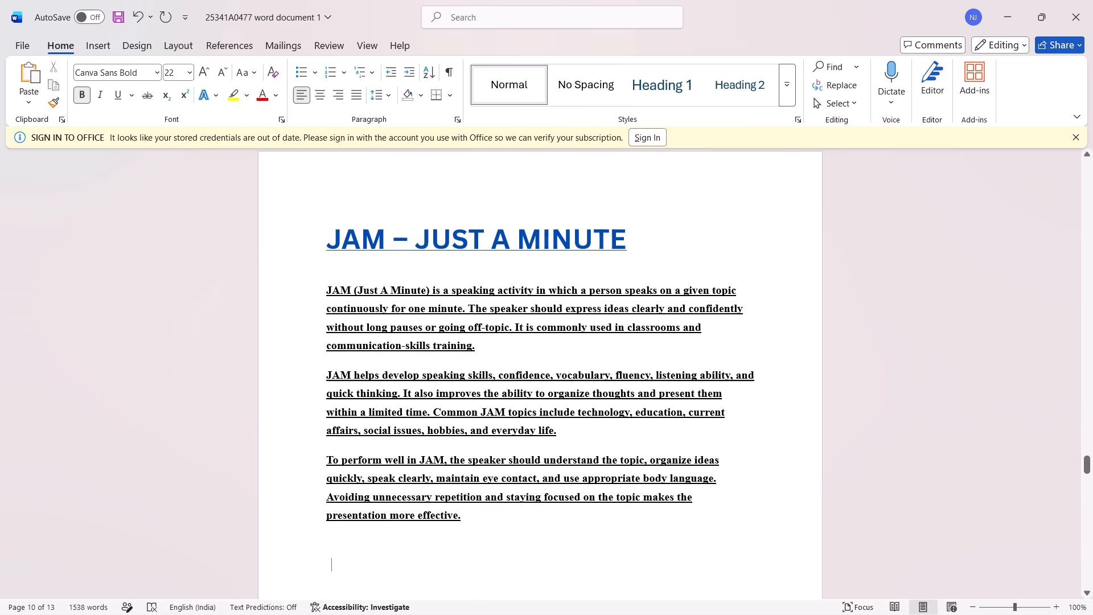
drag(323, 285, 572, 543)
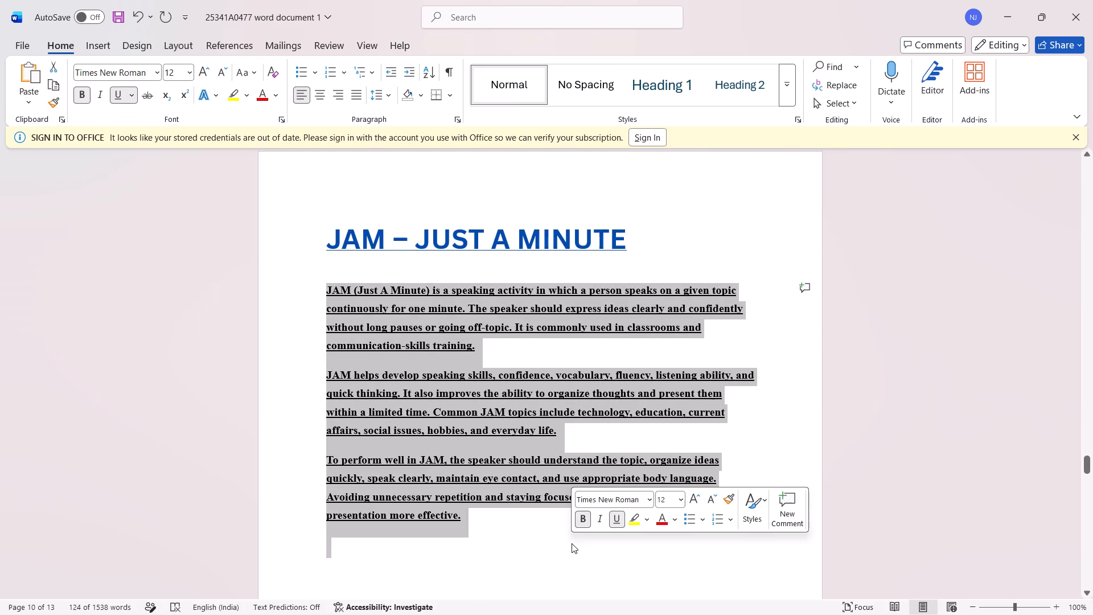
click(617, 521)
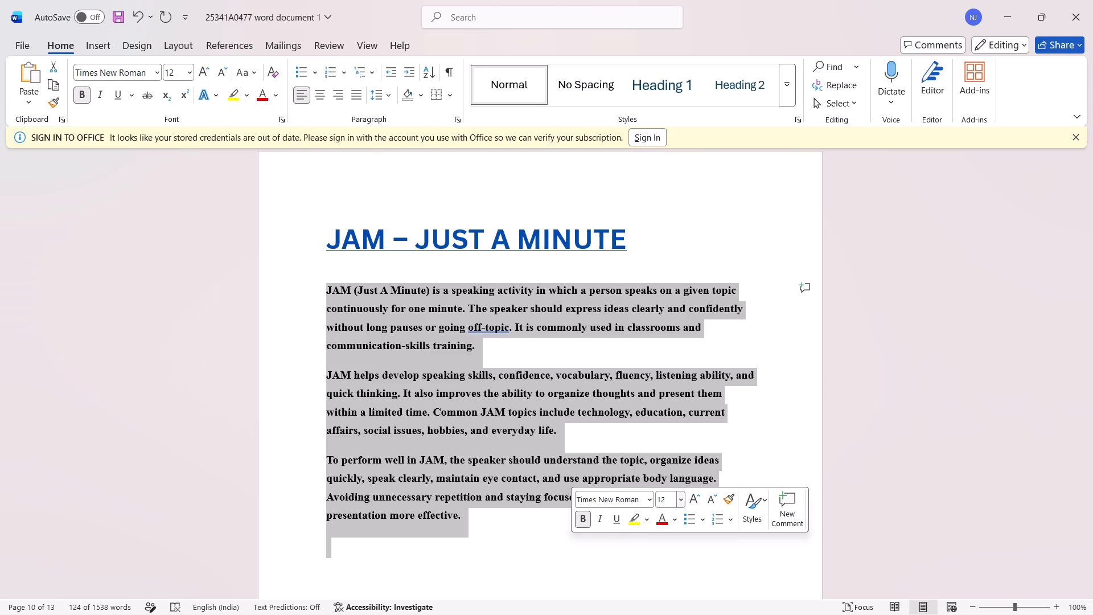
click(683, 499)
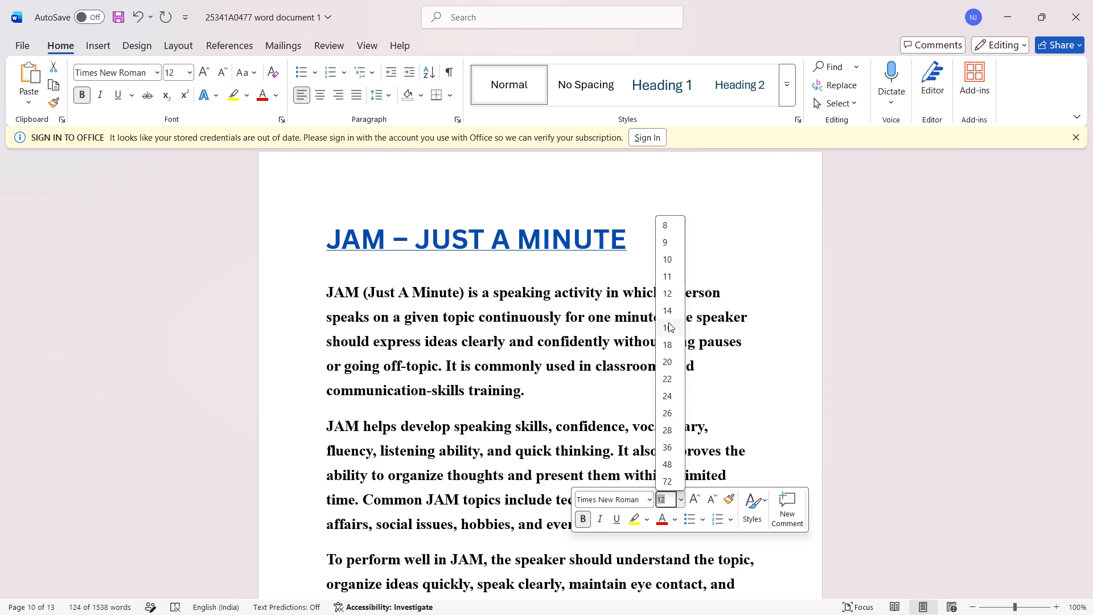
click(668, 322)
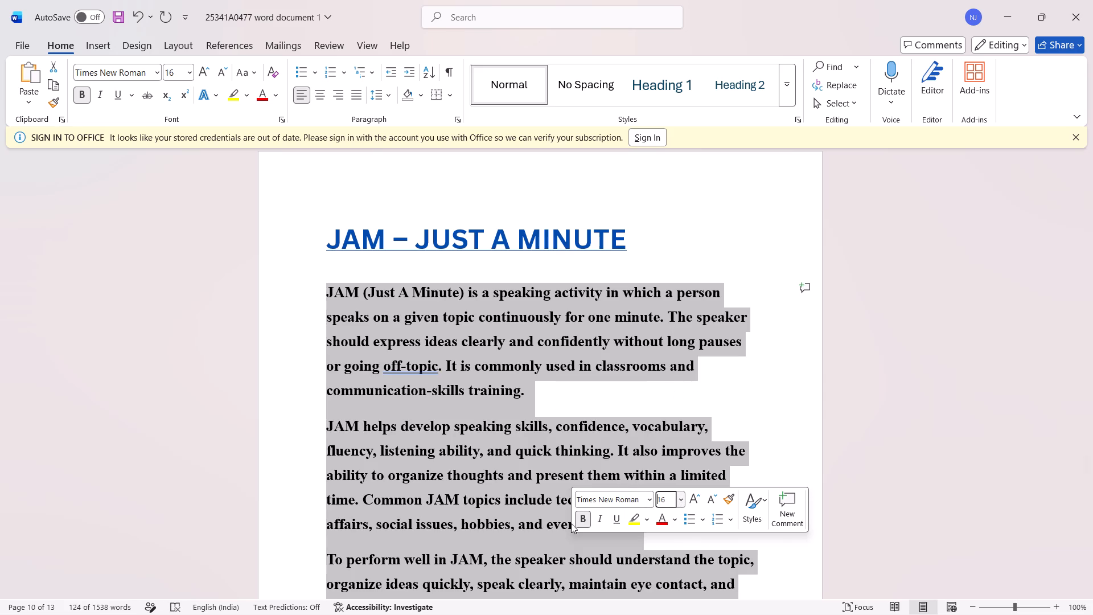
click(587, 519)
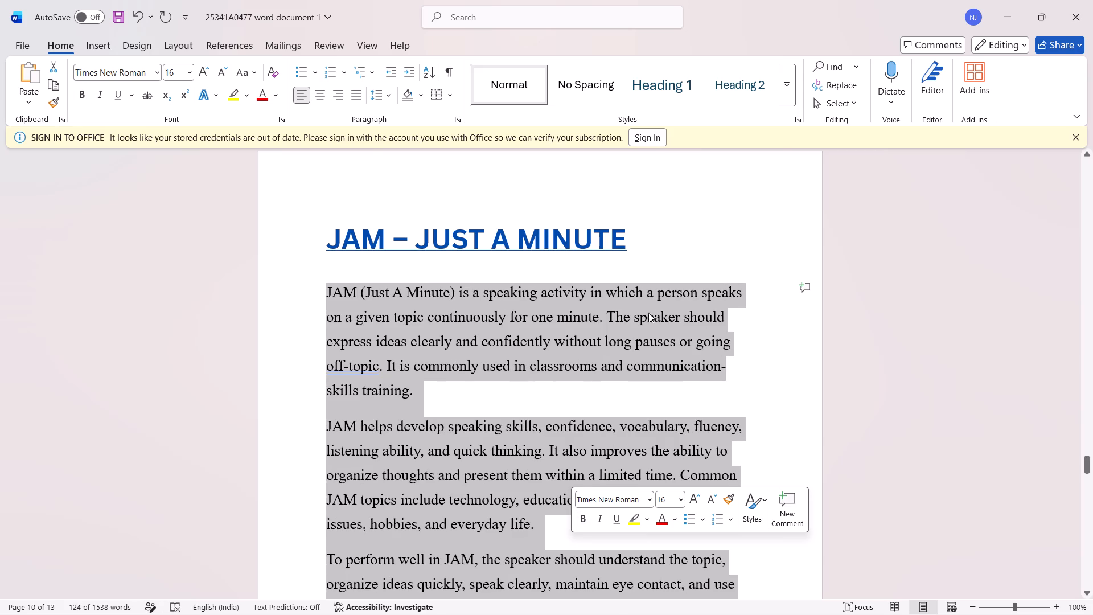
click(664, 251)
Remove underline and bold from all the dashed lines under the "POSITIVE ATTITUDE" heading.
scroll(669, 268, down, 4)
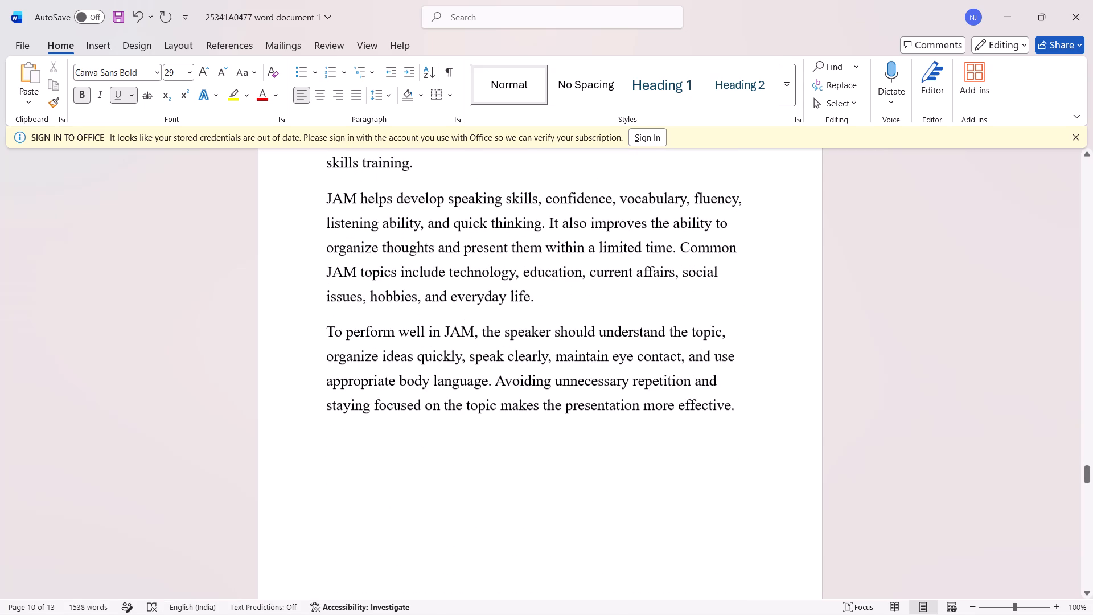
scroll(679, 274, down, 13)
scroll(679, 277, down, 12)
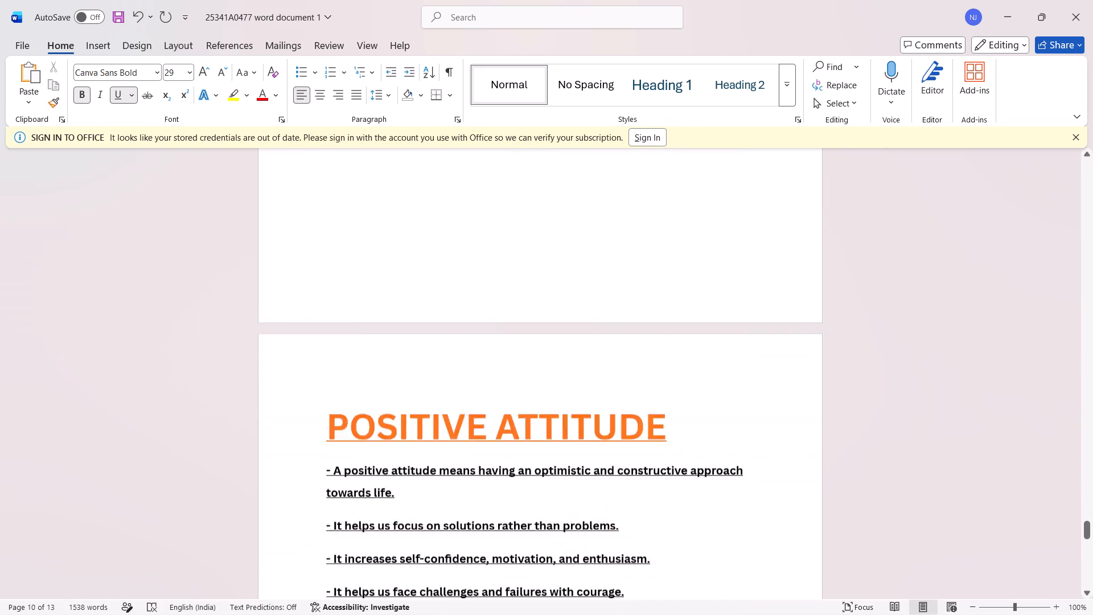
scroll(679, 278, down, 3)
scroll(679, 278, up, 4)
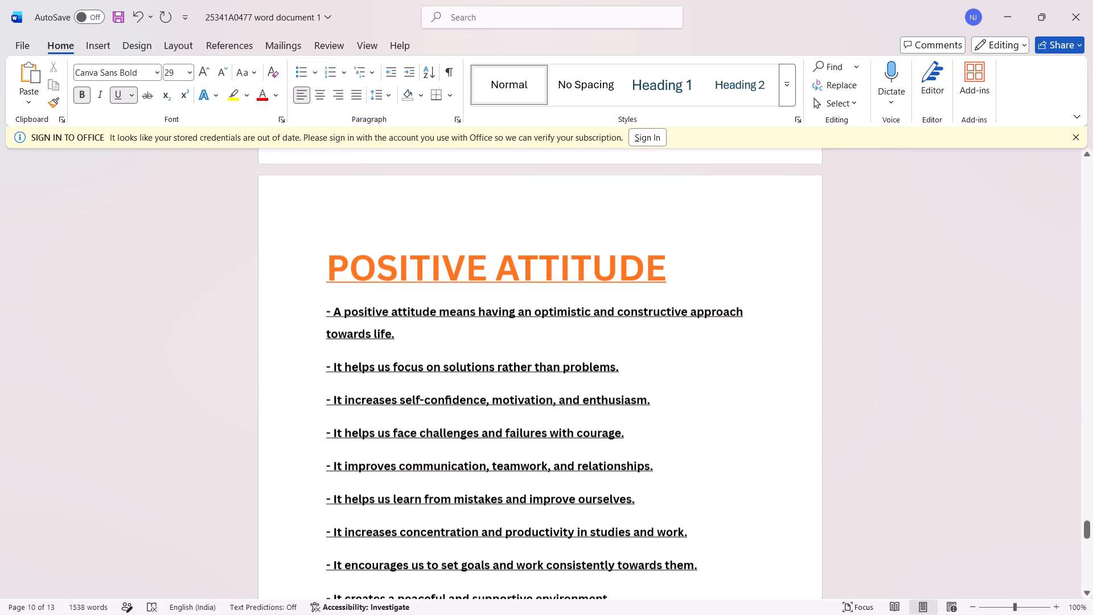
drag(329, 309, 384, 342)
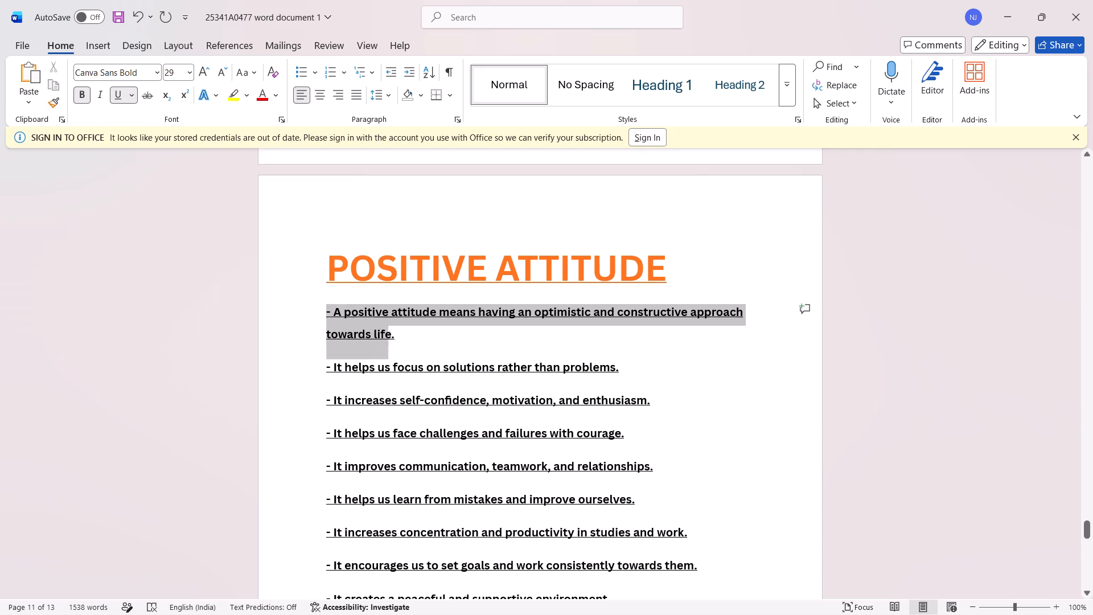
drag(384, 342, 572, 504)
scroll(492, 513, down, 3)
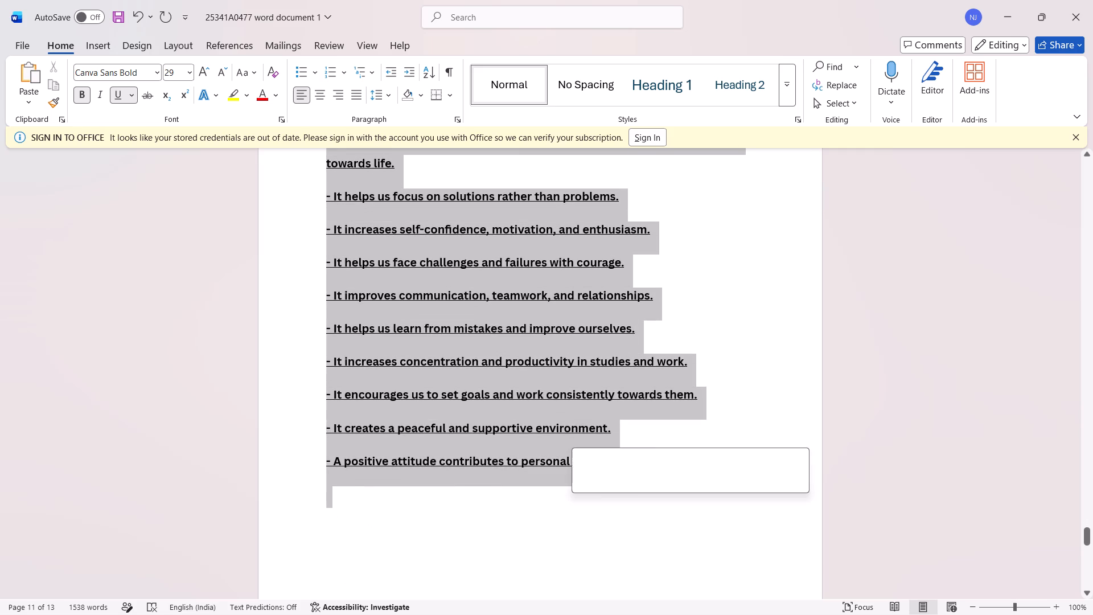
click(617, 479)
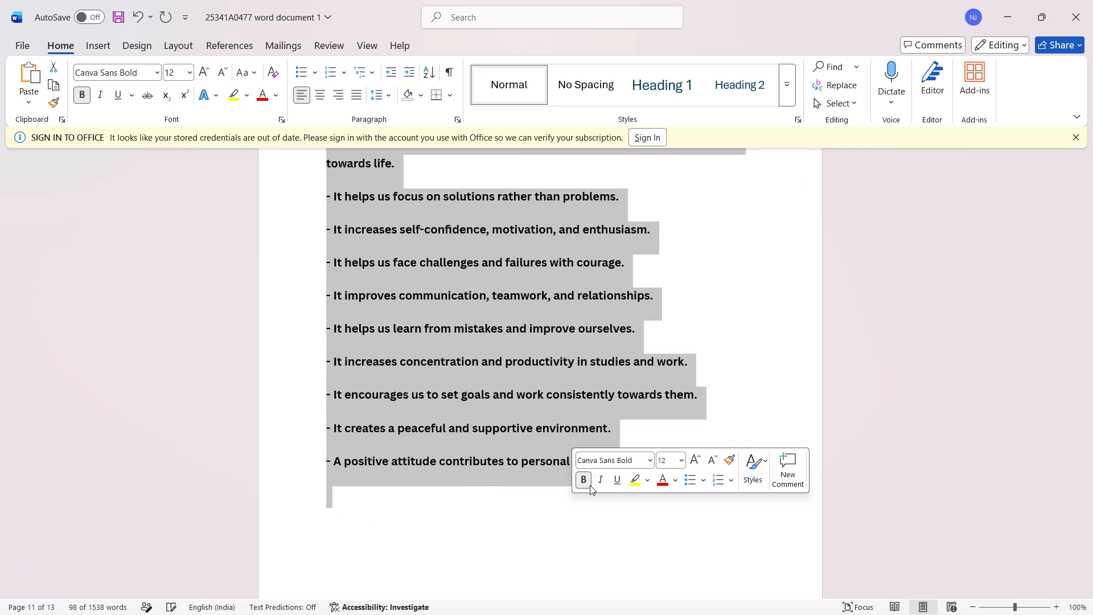
click(581, 482)
click(733, 327)
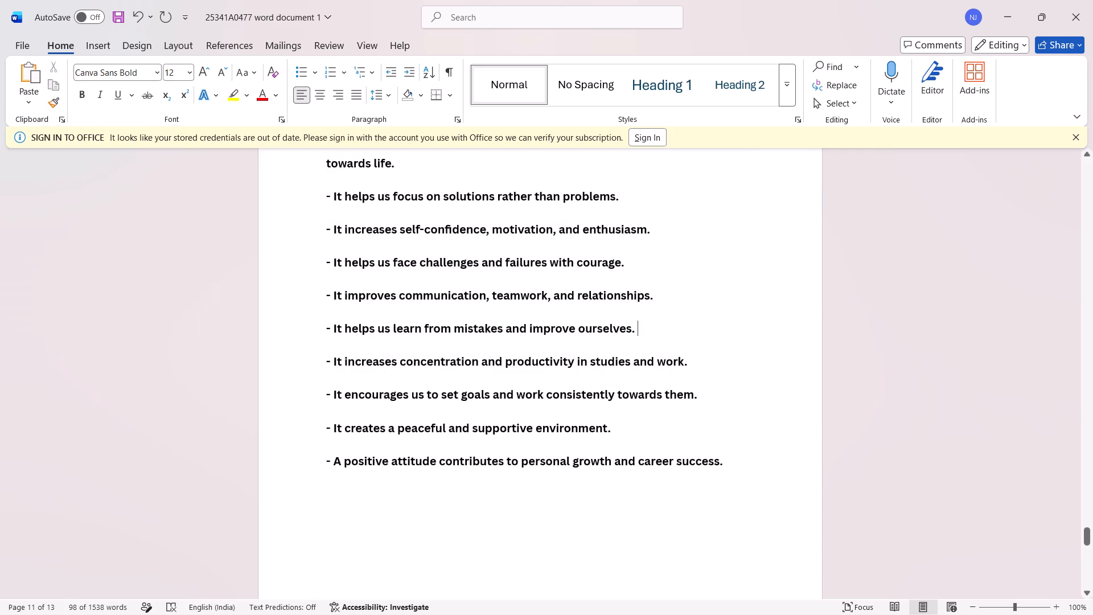
Change the font of the dashed lines under "POSITIVE ATTITUDE" to Times New Roman.
scroll(747, 368, up, 3)
scroll(747, 371, down, 1)
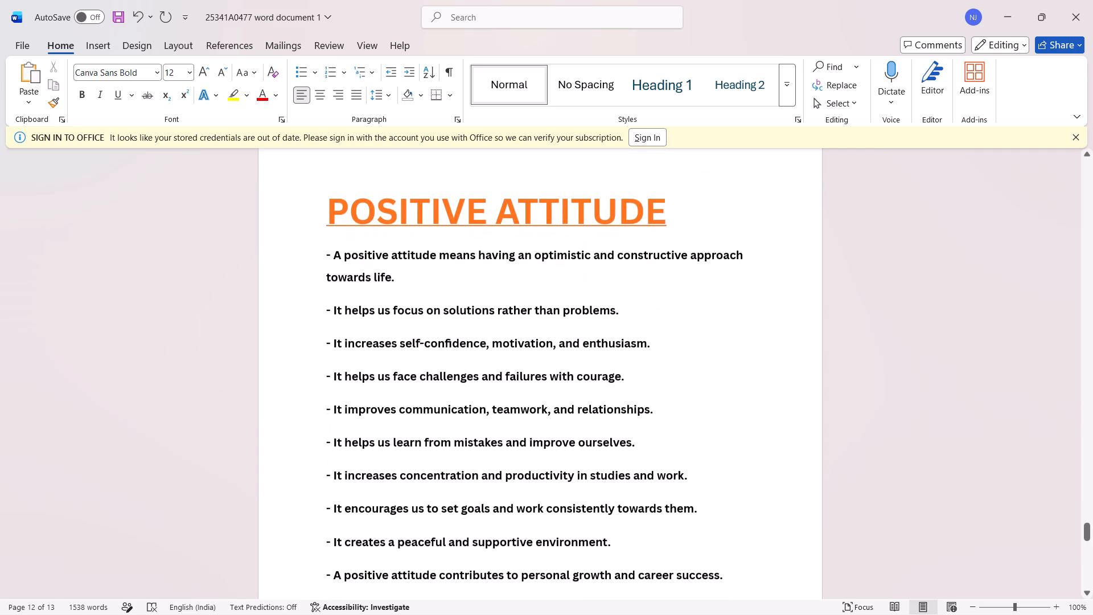
drag(325, 251, 333, 256)
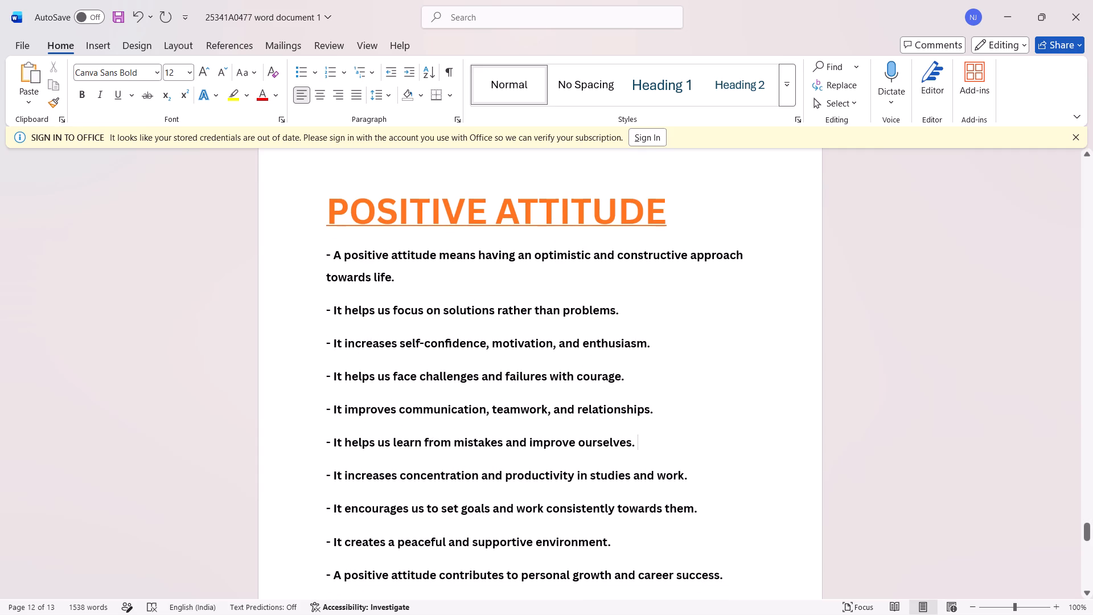
drag(333, 256, 741, 577)
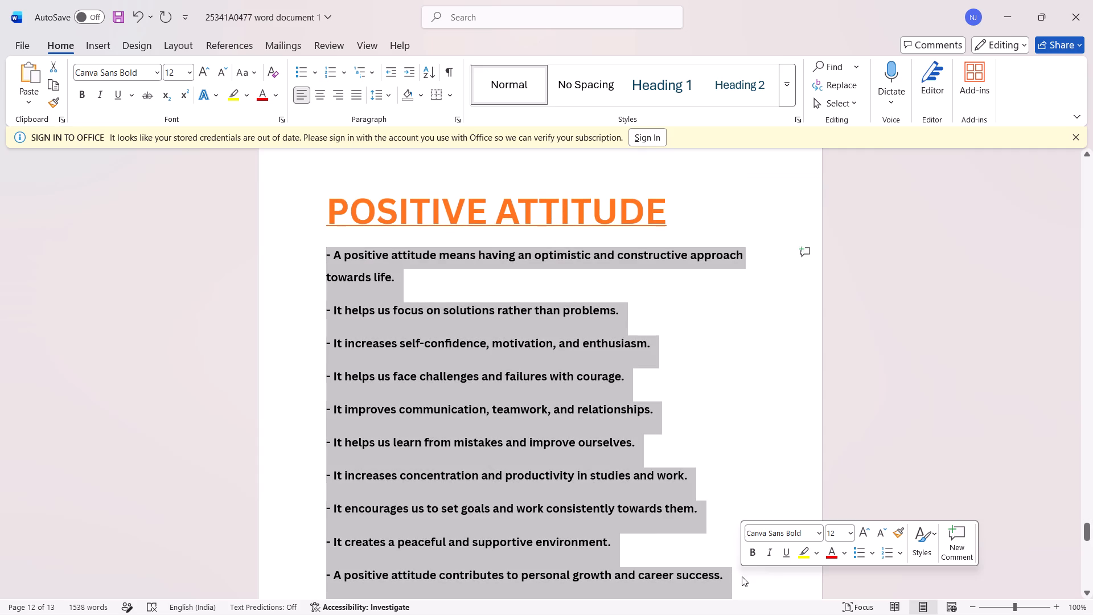
click(821, 534)
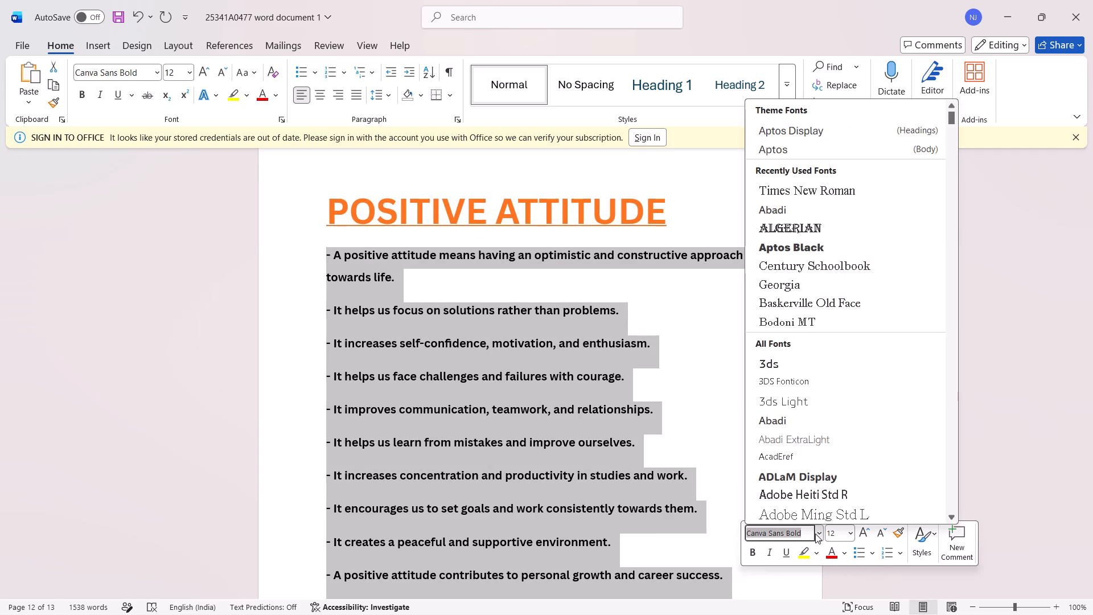
click(795, 189)
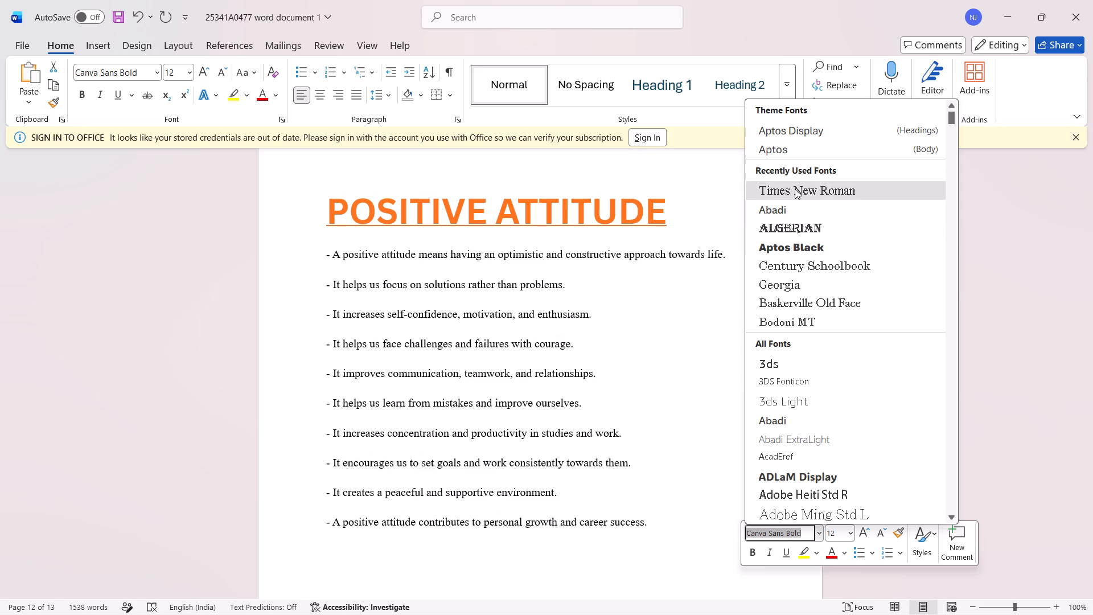
click(679, 382)
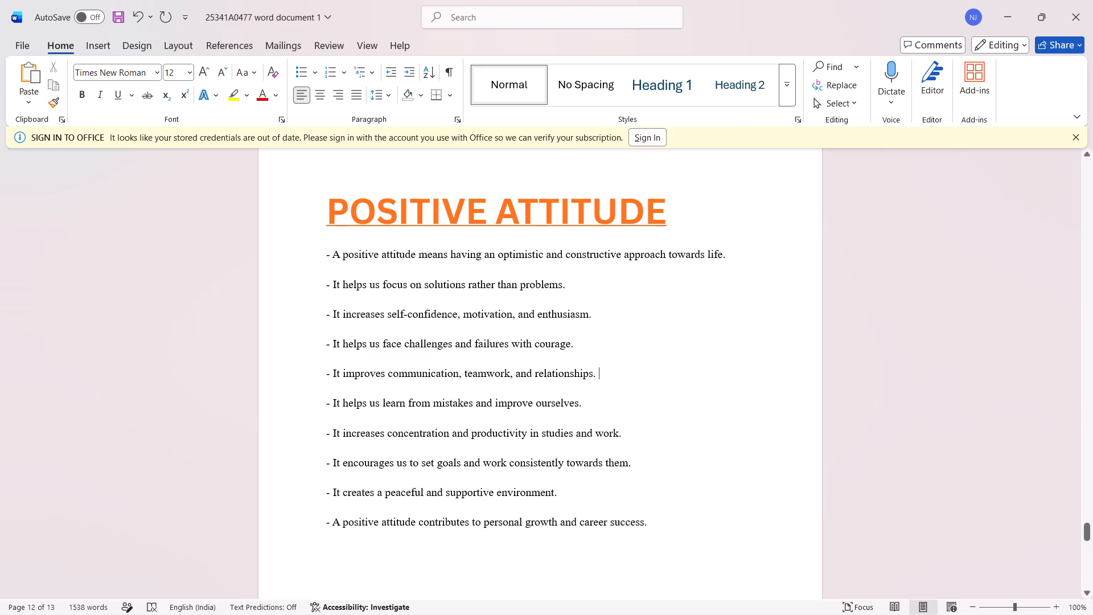
Set the font size of the dashed lines under "POSITIVE ATTITUDE" to 16.
drag(331, 254, 647, 537)
click(755, 494)
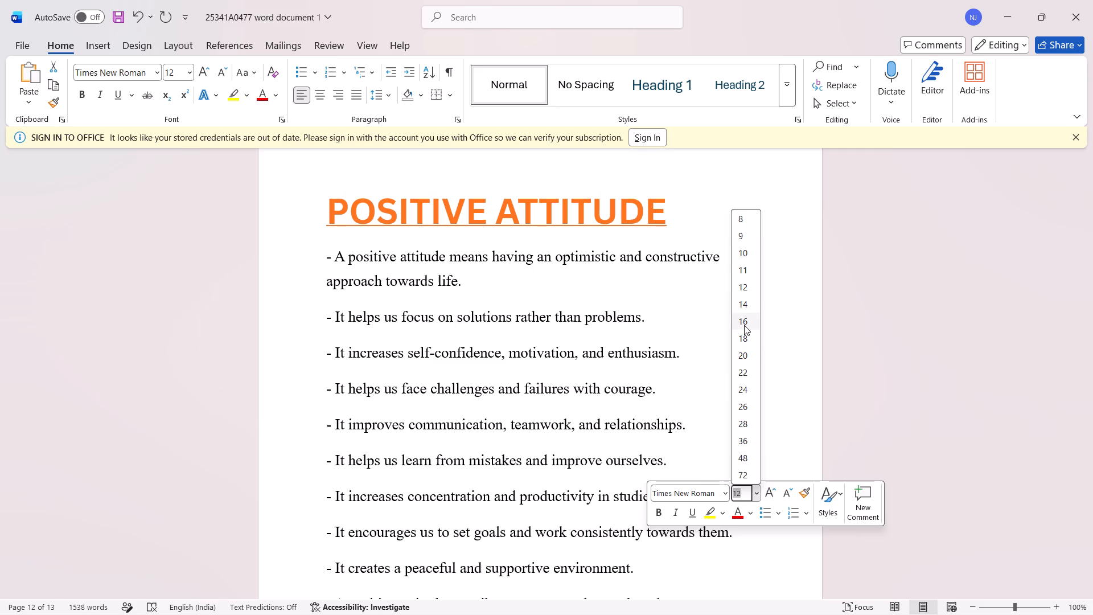
click(744, 325)
click(684, 301)
Change the font of the body text under the "TIME MANAGEMENT" heading to Times New Roman.
scroll(684, 301, down, 5)
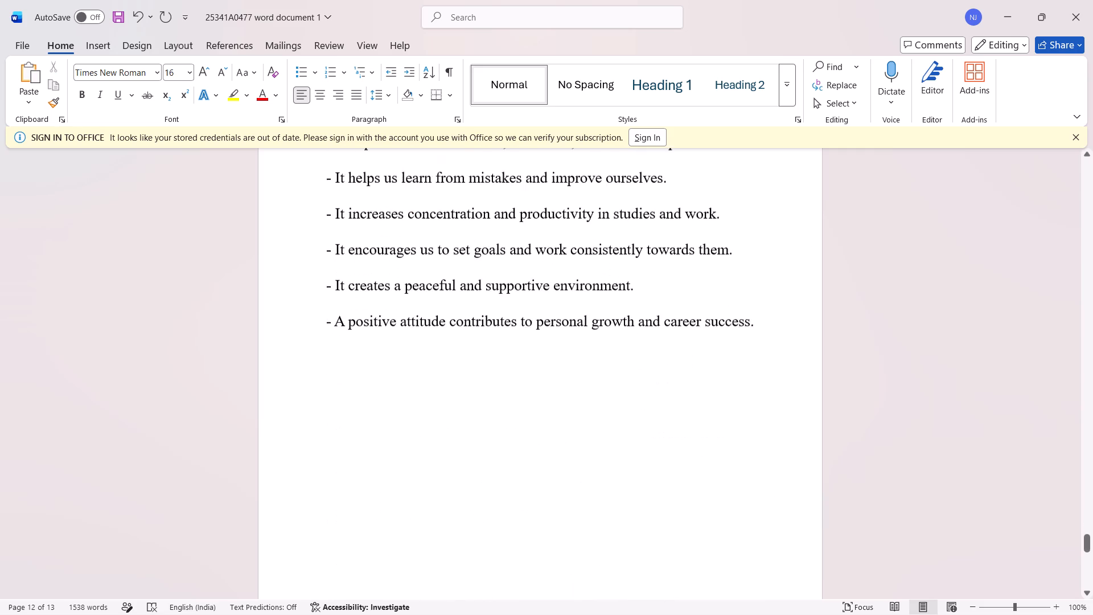
scroll(684, 301, down, 14)
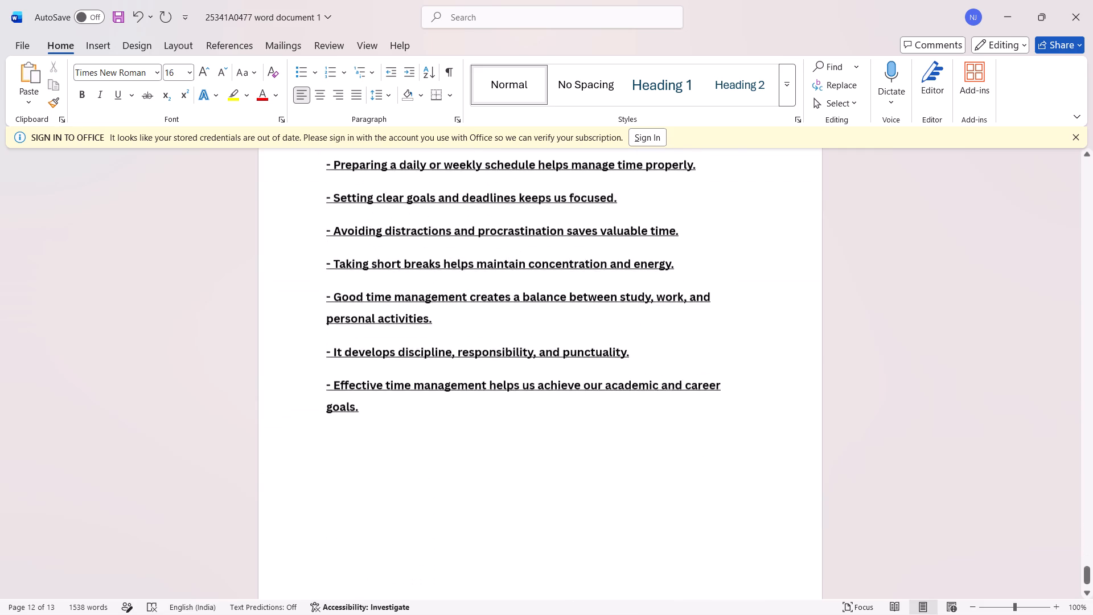
scroll(674, 303, up, 3)
scroll(379, 281, up, 2)
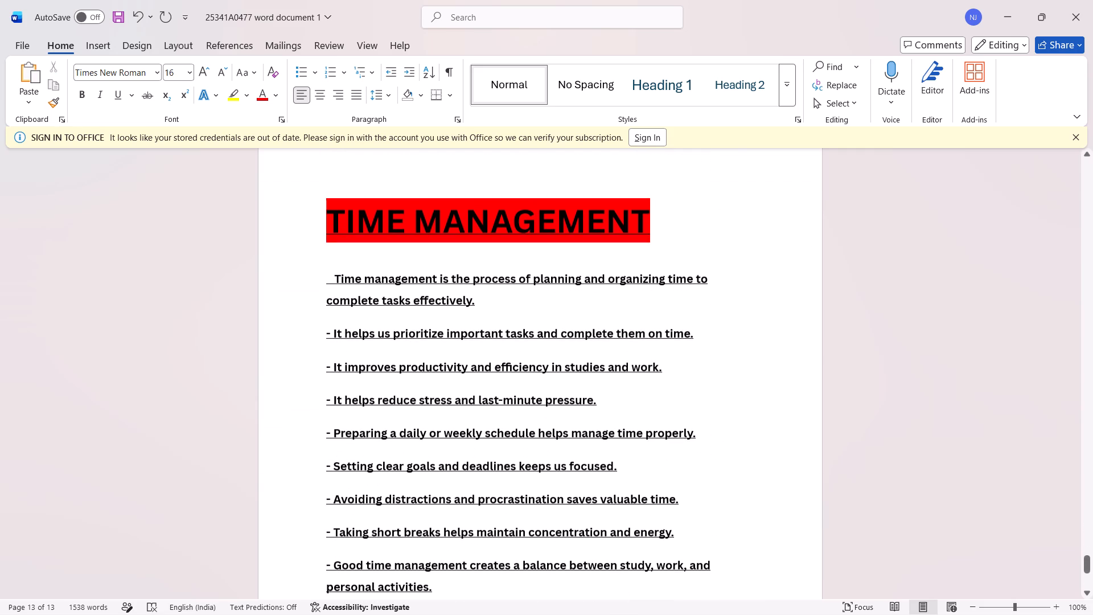
drag(335, 277, 446, 421)
scroll(446, 421, down, 2)
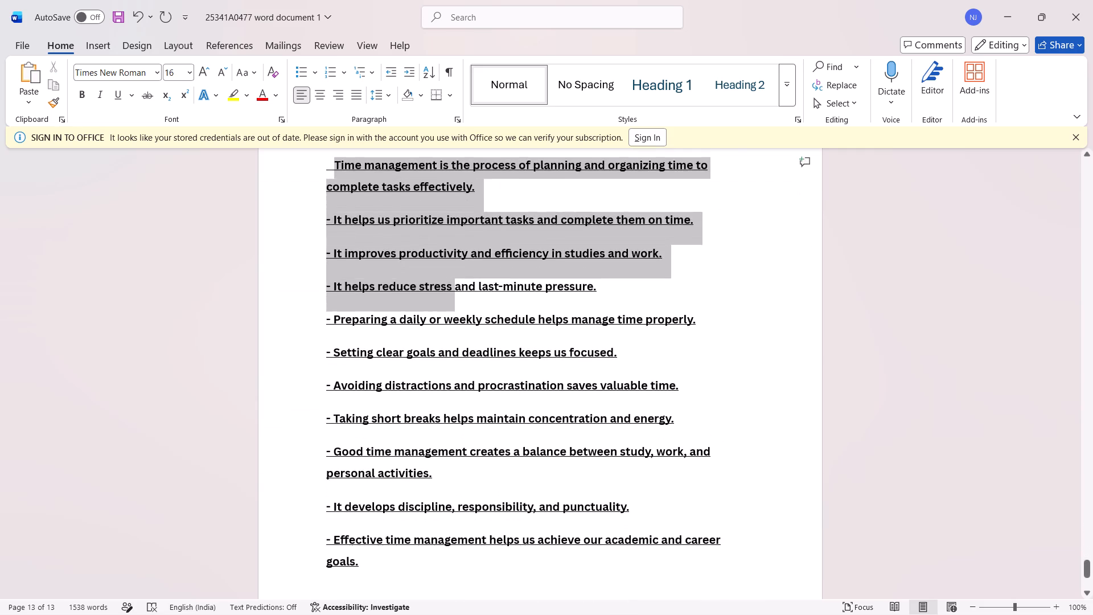
drag(446, 421, 491, 430)
scroll(446, 421, down, 3)
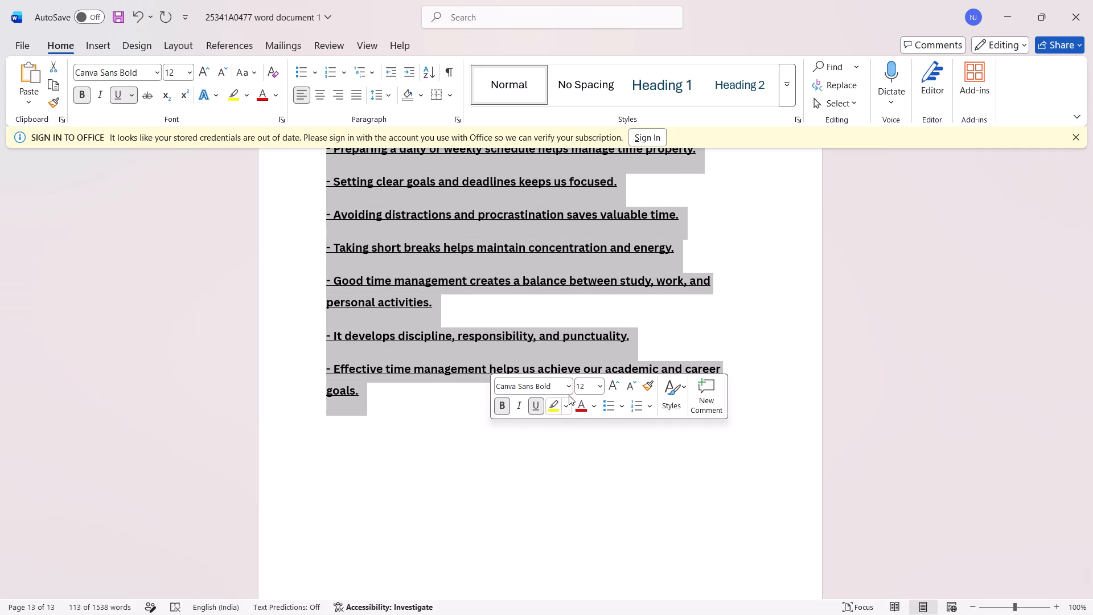
click(568, 384)
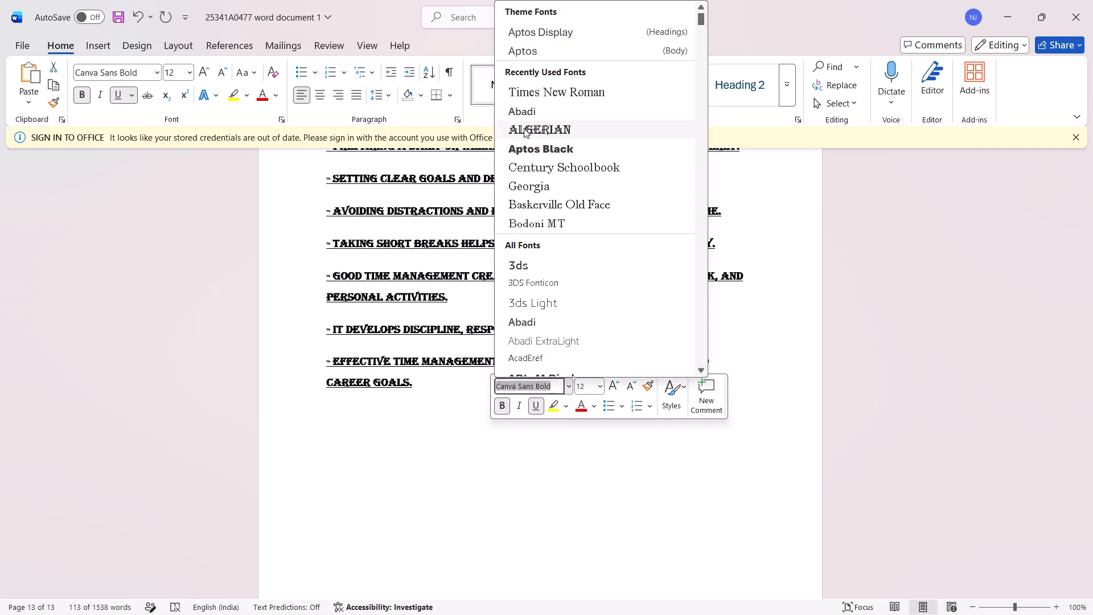
click(536, 94)
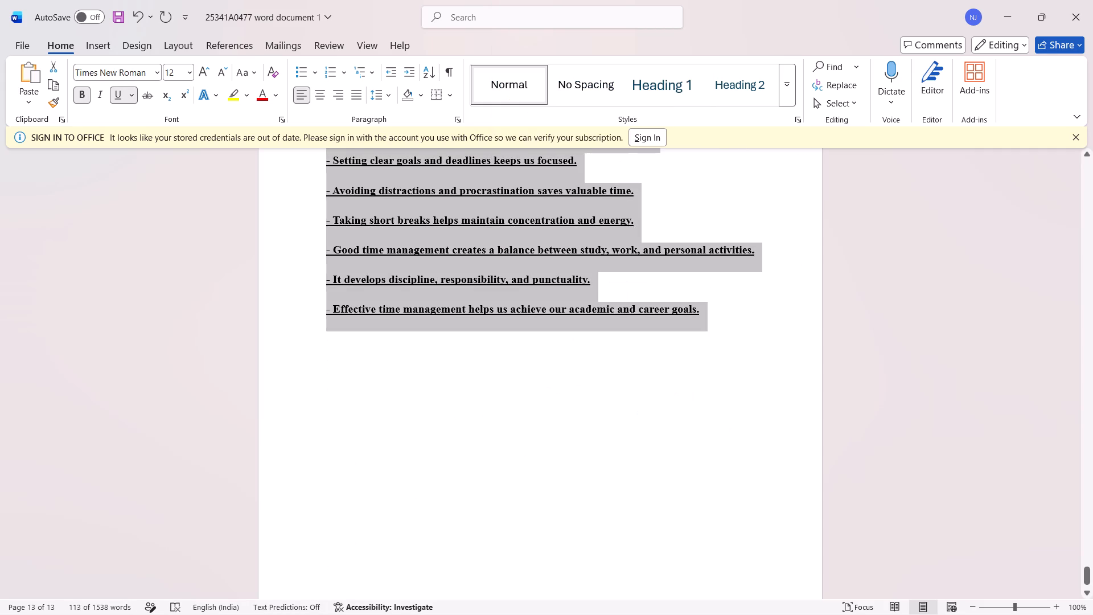
Set the font size of all the body lines under "TIME MANAGEMENT" to 16.
scroll(566, 379, up, 5)
click(301, 238)
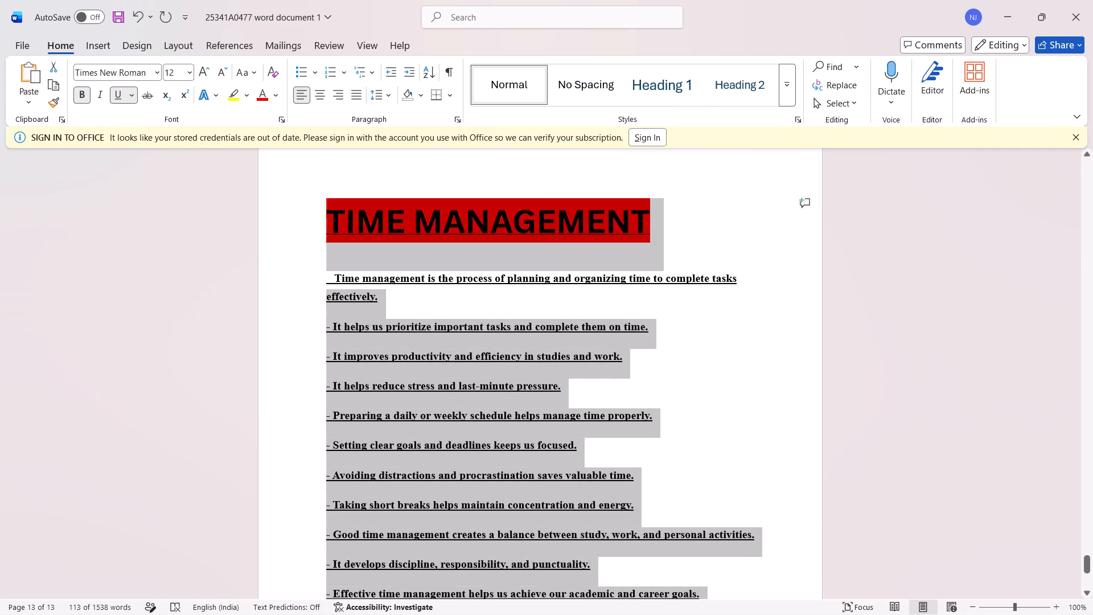
click(324, 293)
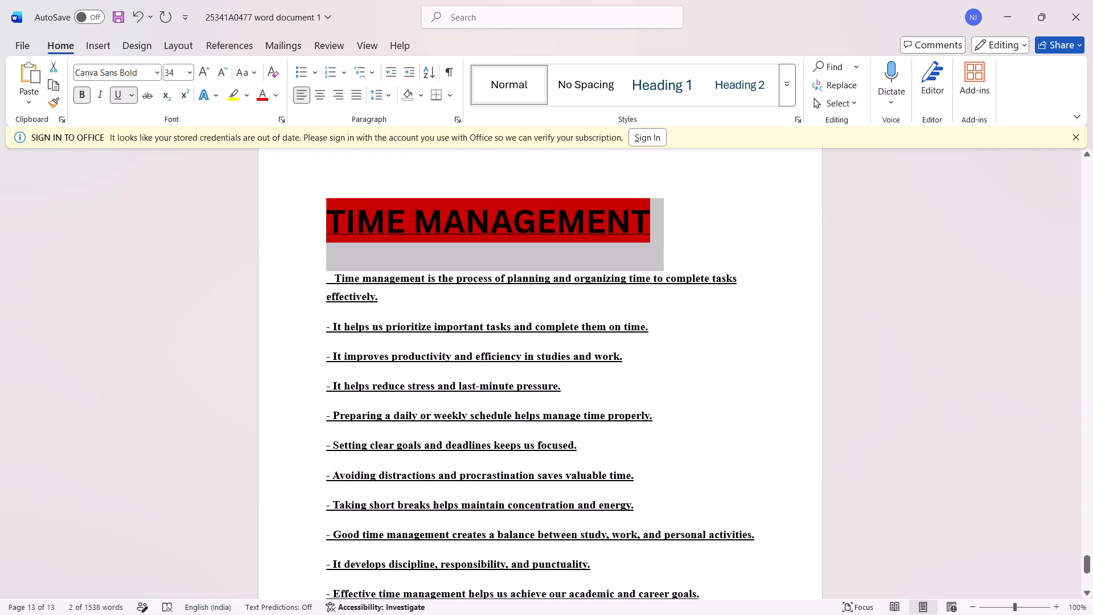
click(334, 277)
drag(334, 277, 438, 412)
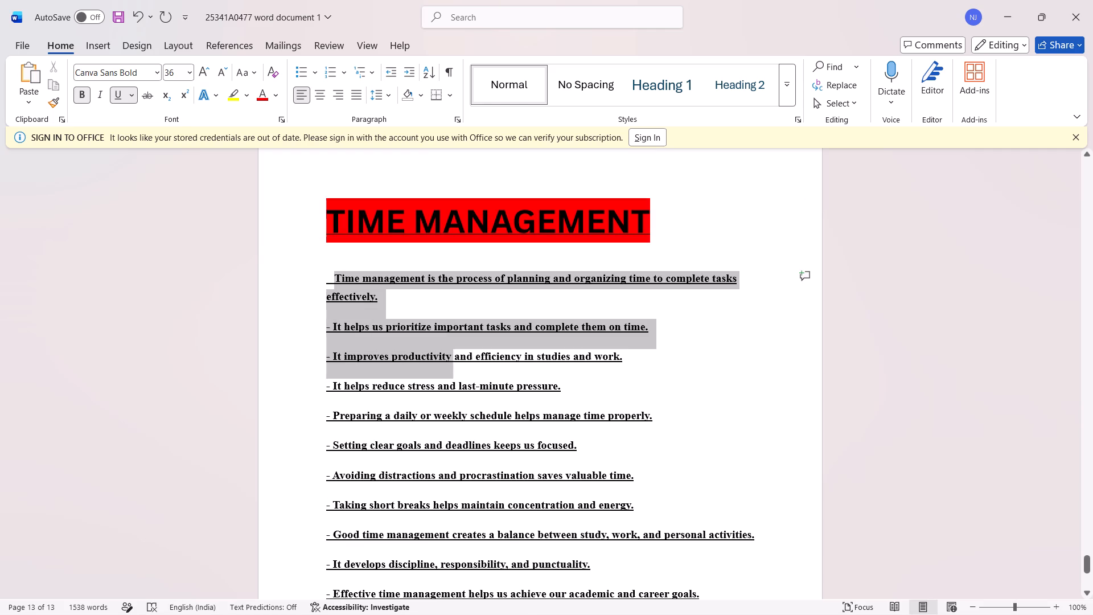
drag(438, 412, 698, 455)
scroll(515, 512, down, 3)
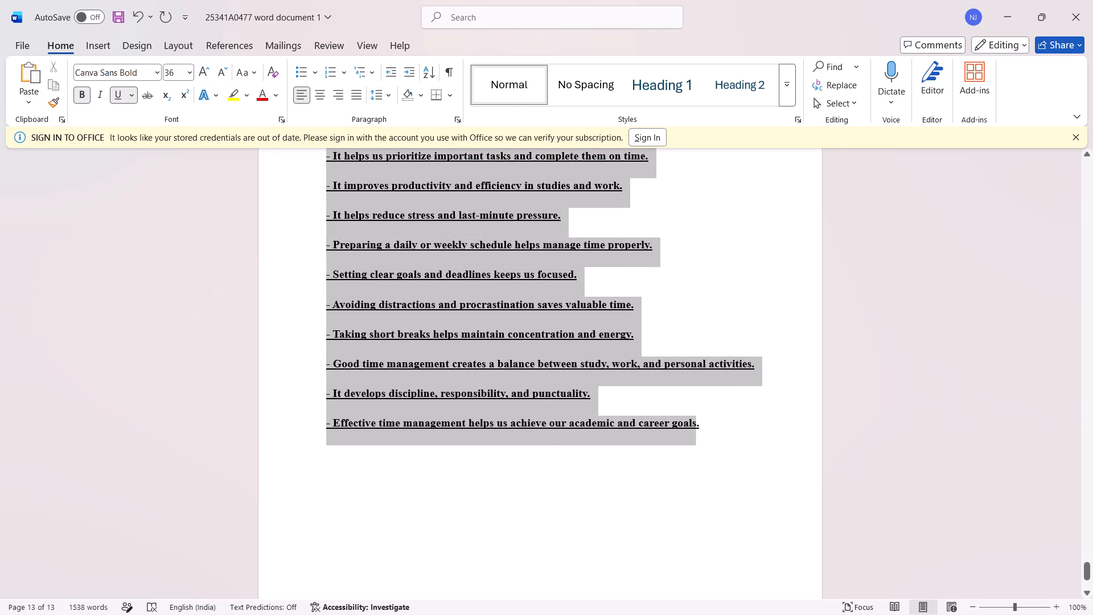
drag(698, 455, 700, 453)
click(808, 405)
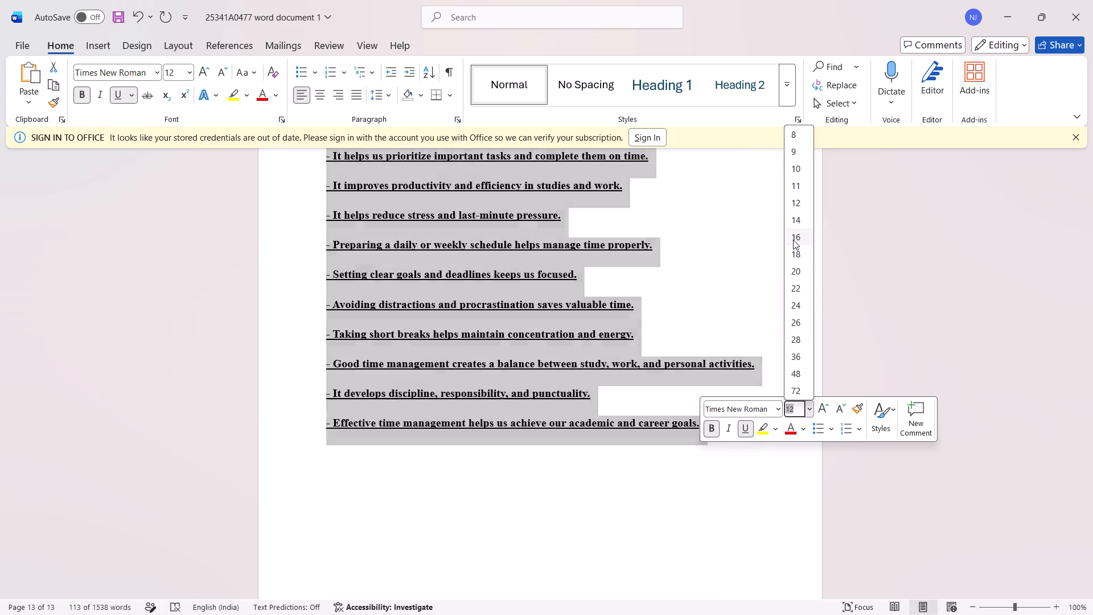
click(793, 240)
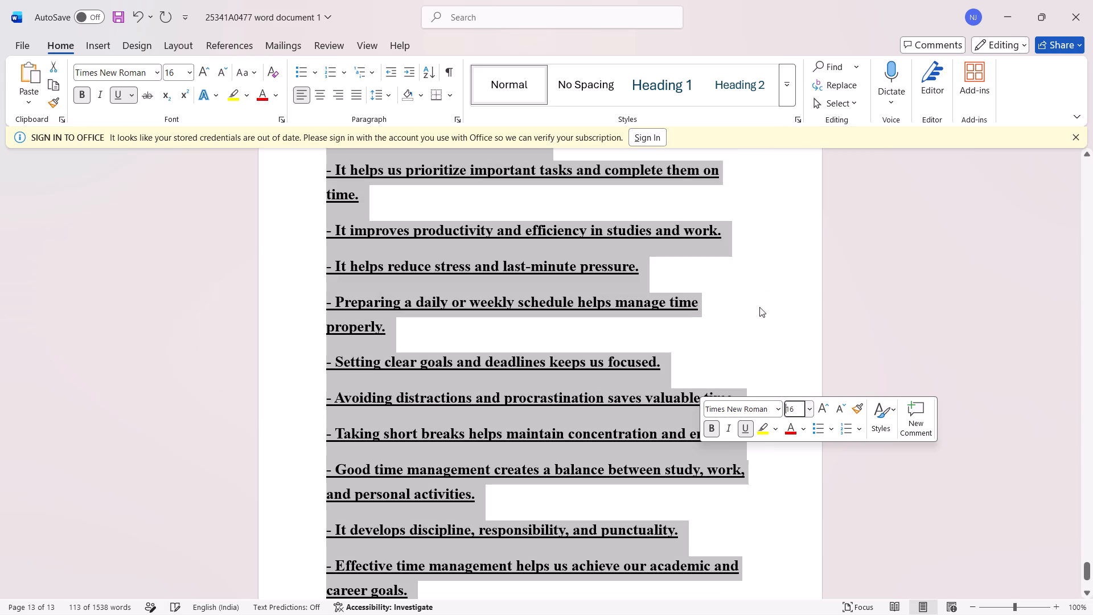
Remove underline and bold from the body lines under "TIME MANAGEMENT".
click(747, 429)
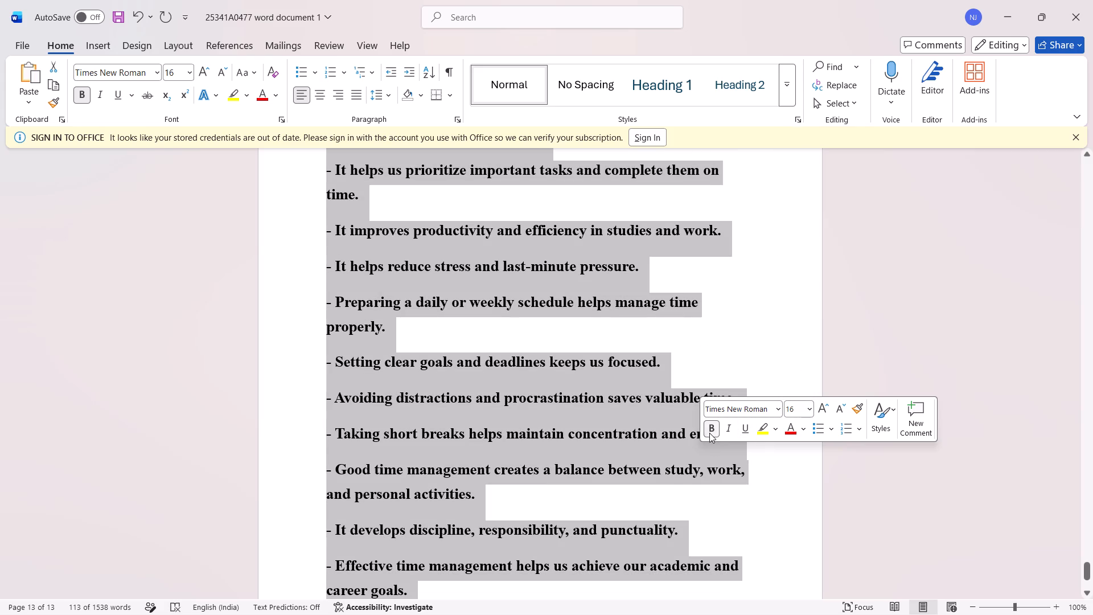
click(709, 433)
click(763, 331)
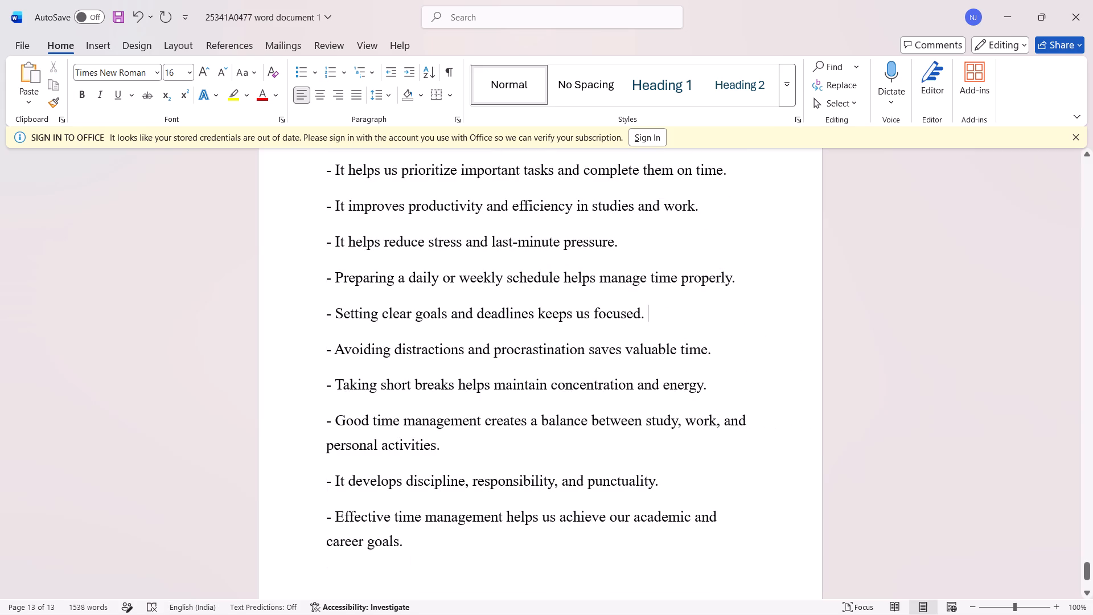
Review the body text formatting on the pages from "TIME MANAGEMENT" back up to "STORY NARRATION".
scroll(752, 360, down, 10)
scroll(753, 362, up, 8)
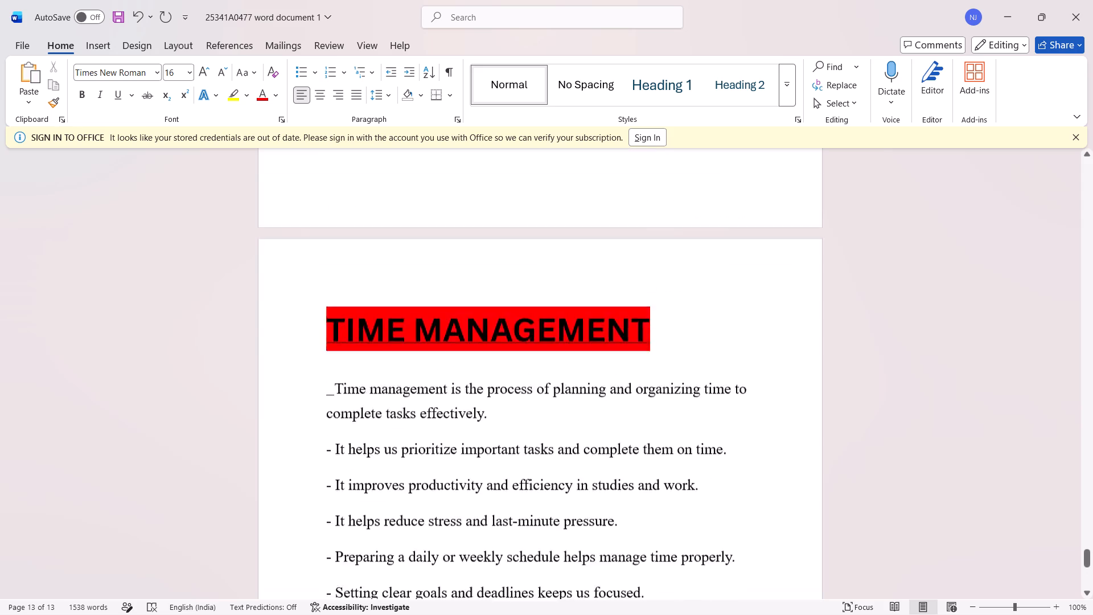
scroll(753, 362, up, 10)
scroll(671, 381, up, 10)
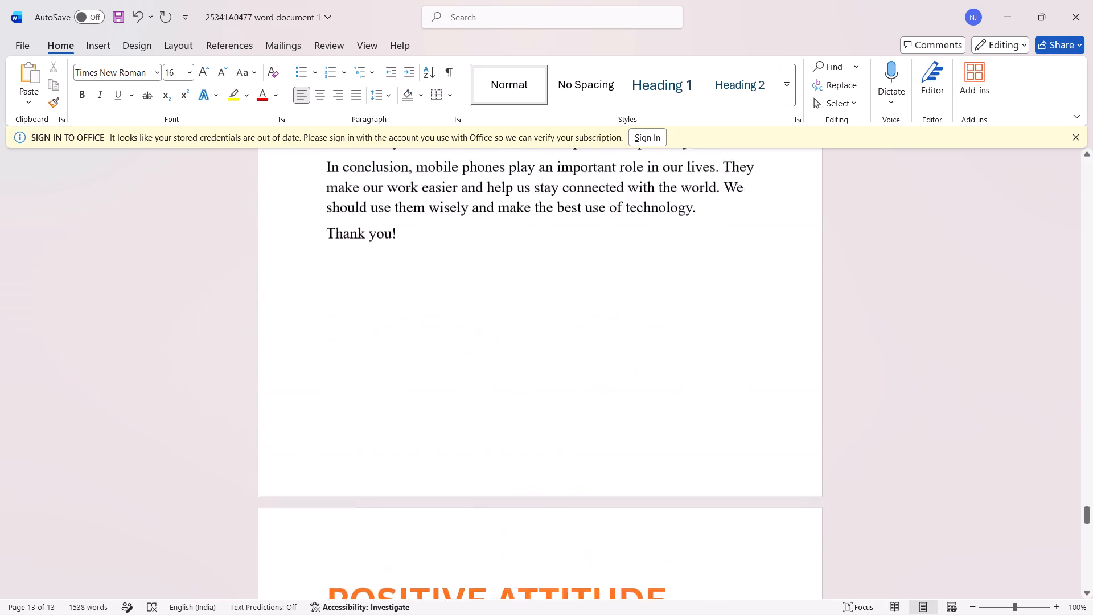
scroll(670, 381, up, 7)
scroll(670, 381, down, 13)
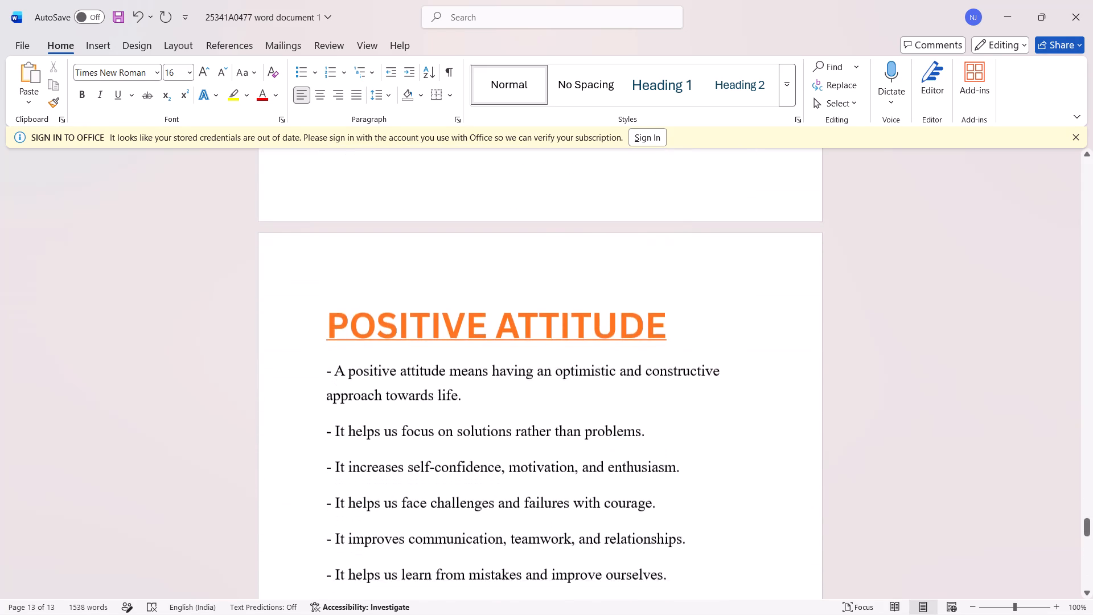
scroll(668, 380, up, 3)
scroll(672, 370, up, 20)
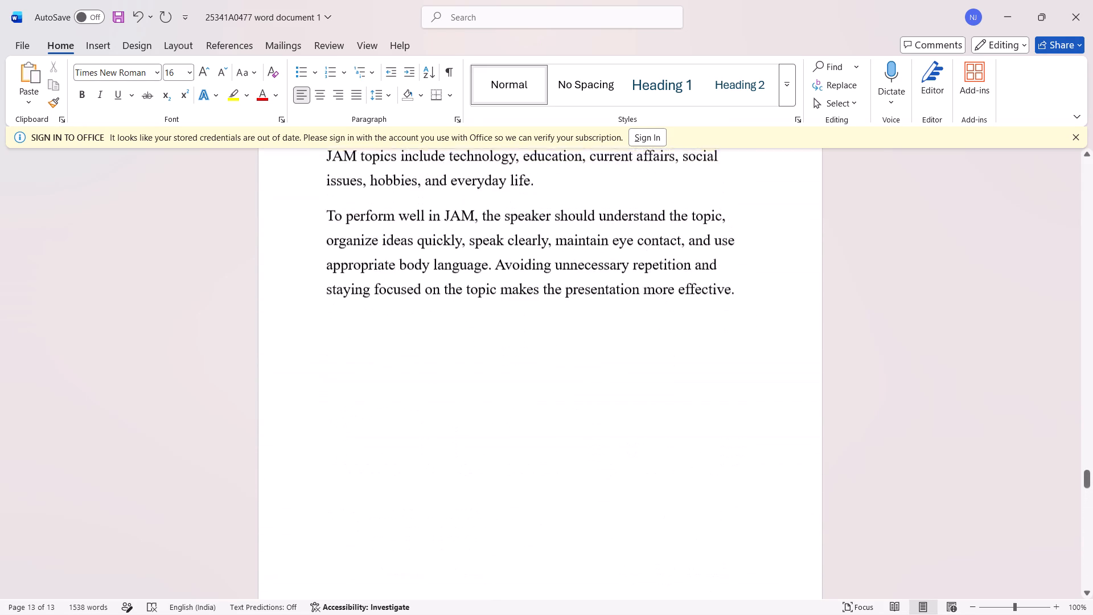
scroll(643, 367, up, 7)
scroll(639, 368, up, 16)
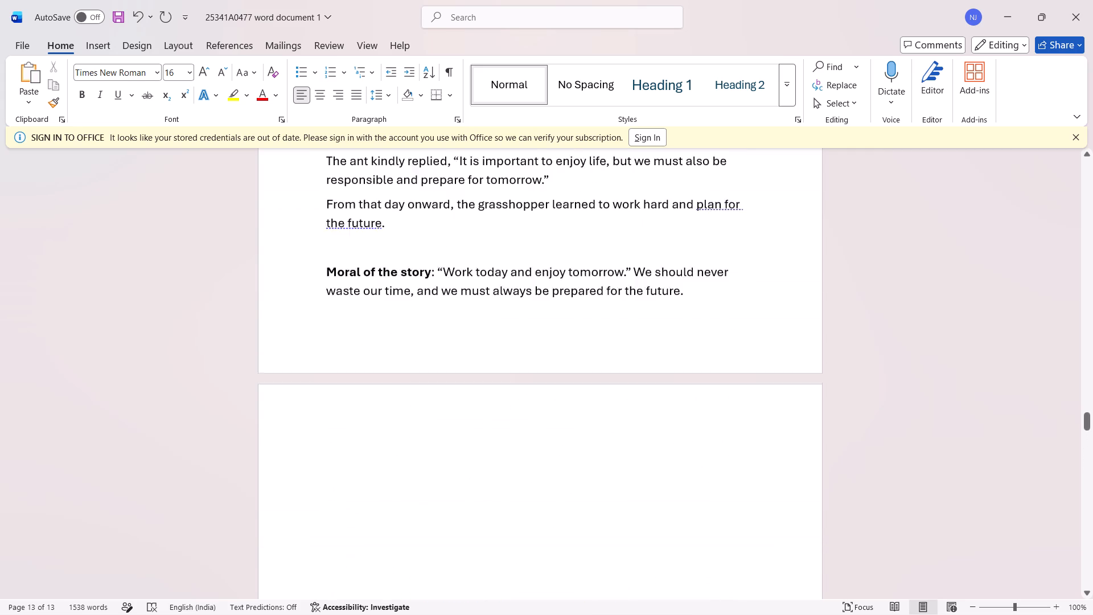
scroll(639, 368, up, 16)
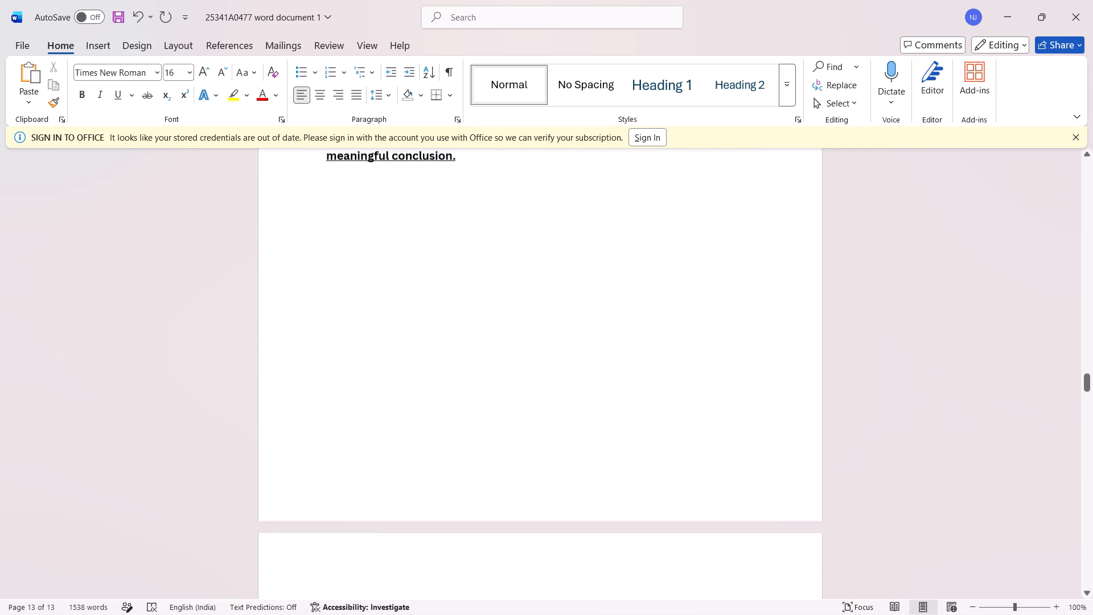
scroll(639, 368, up, 9)
scroll(639, 367, down, 2)
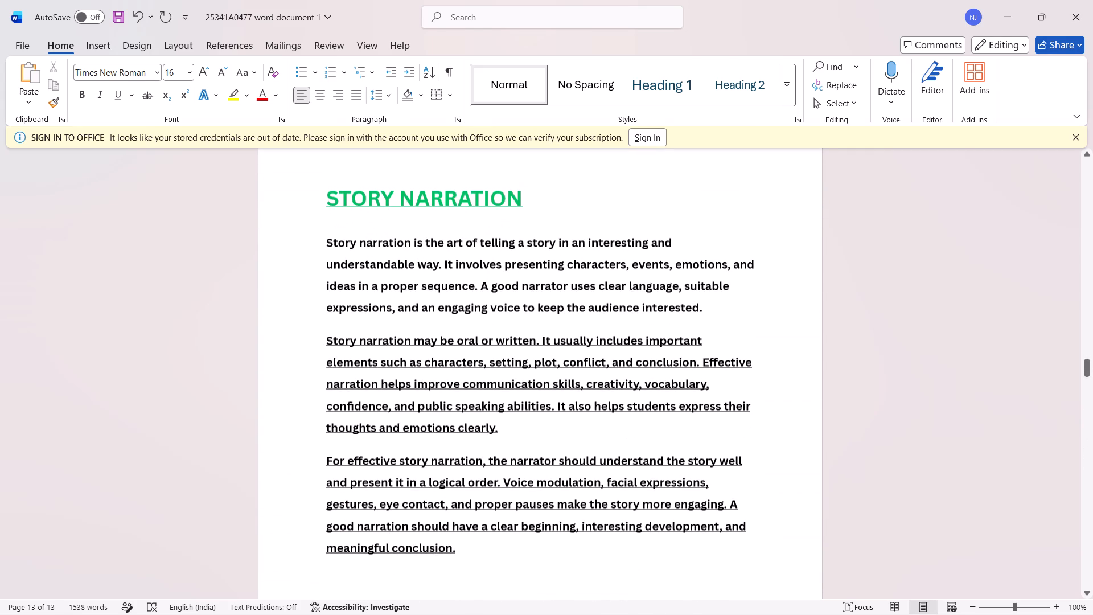
Set the font size of the "STORY NARRATION" heading to 24.
drag(324, 194, 530, 223)
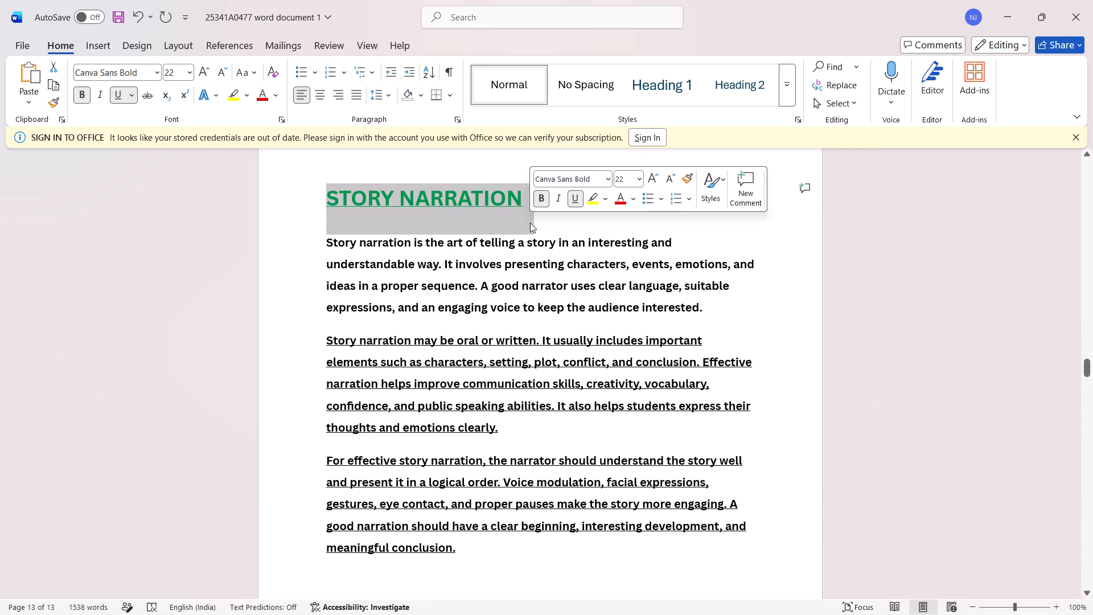
click(641, 181)
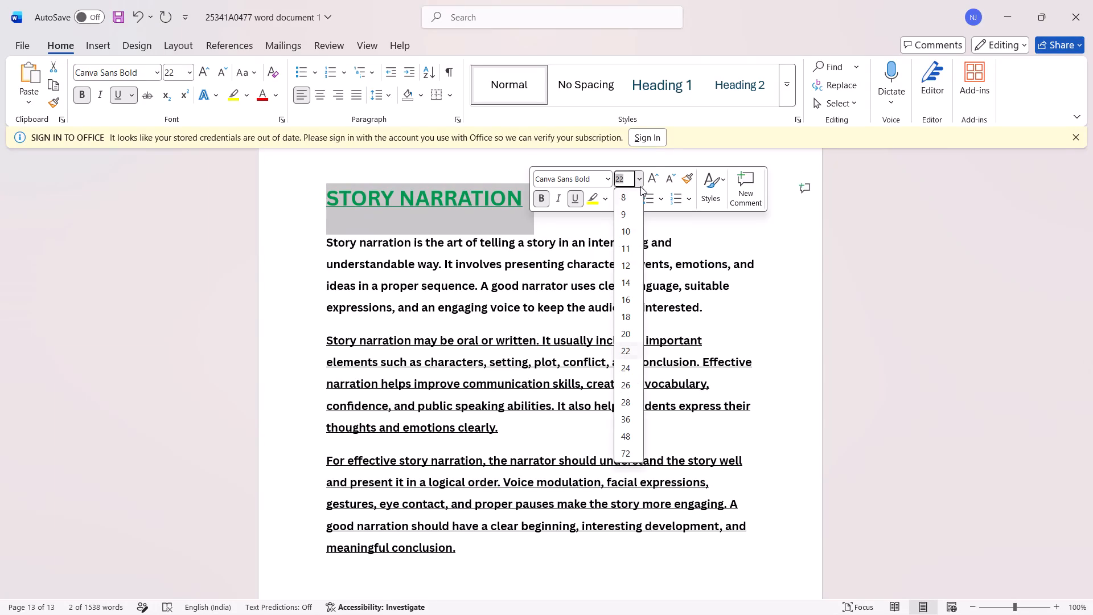
click(628, 366)
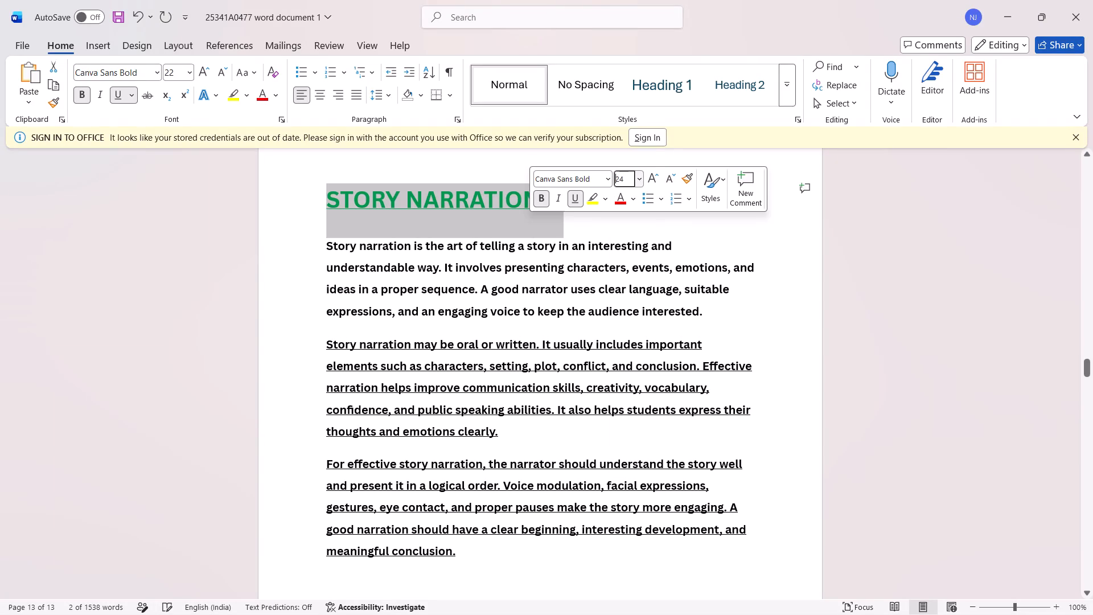
click(717, 233)
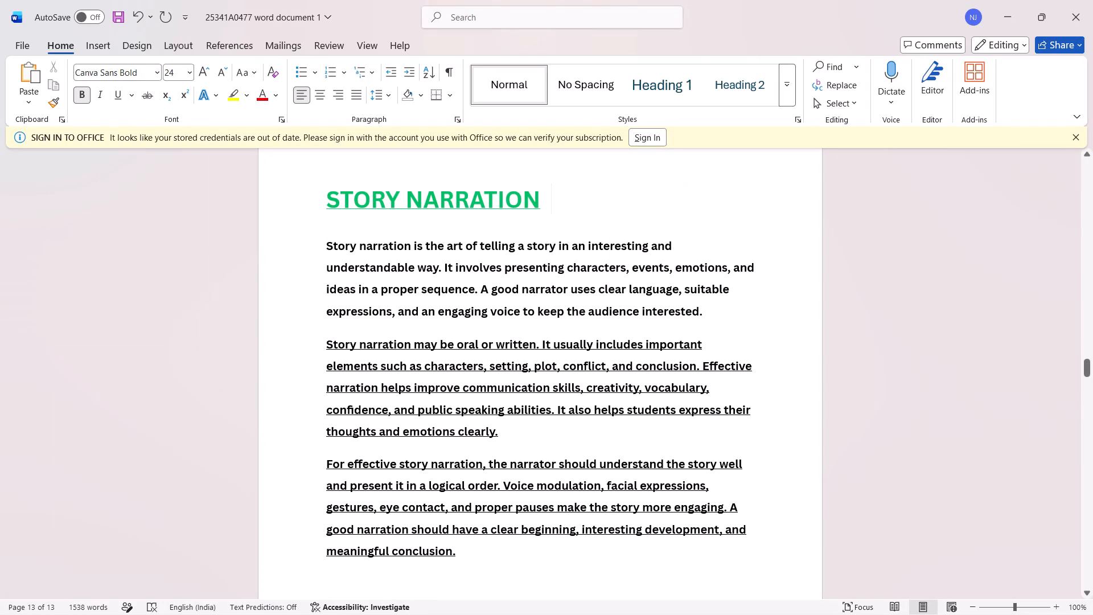
Set the three body paragraphs under "STORY NARRATION" to Times New Roman, size 16.
drag(324, 244, 328, 250)
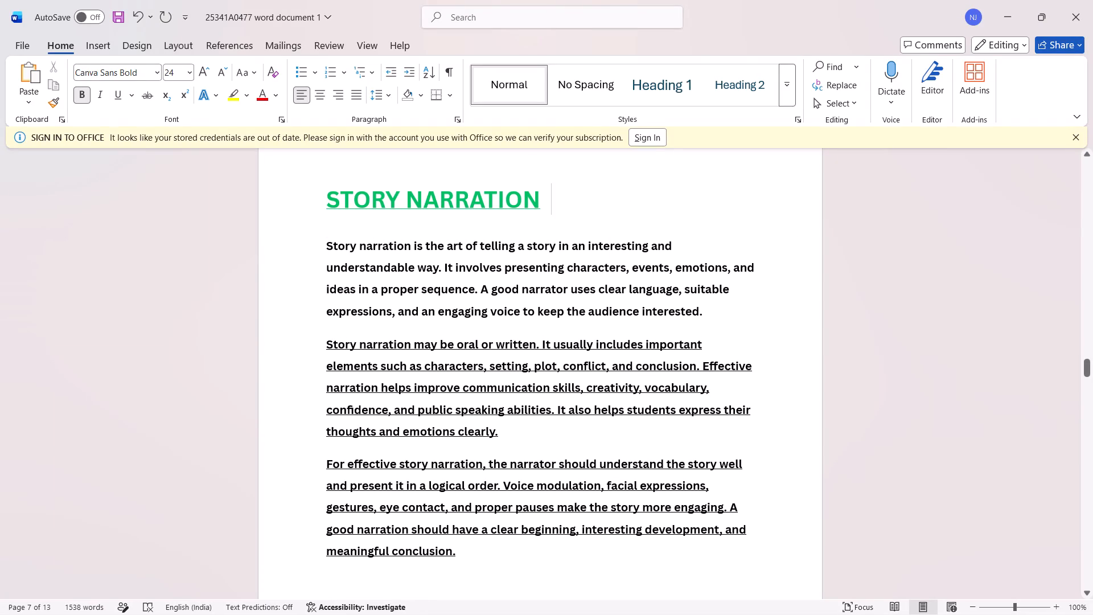
drag(328, 250, 652, 560)
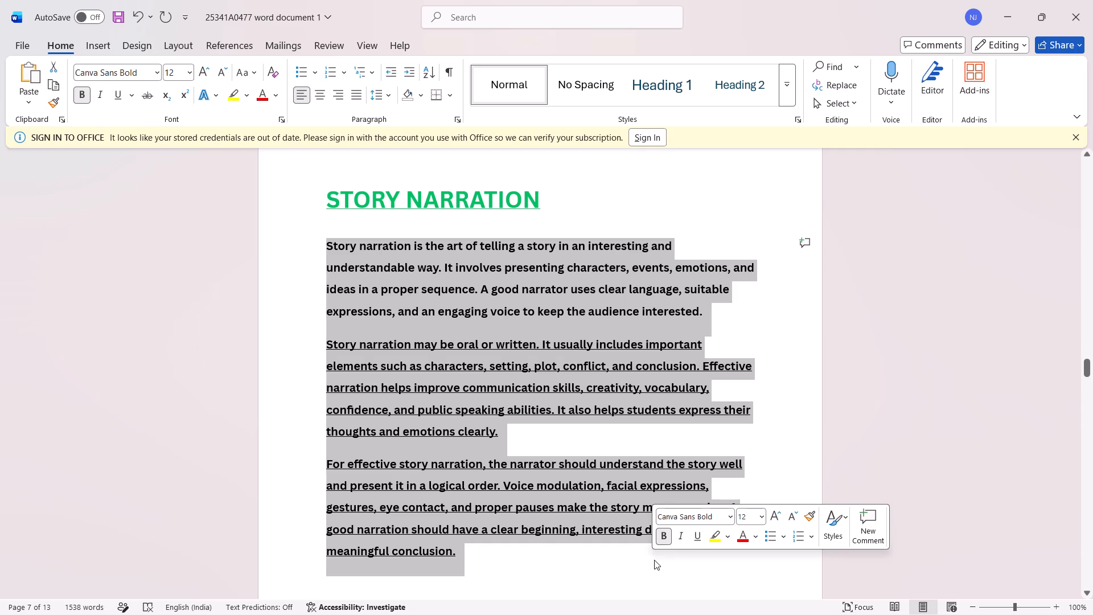
click(732, 516)
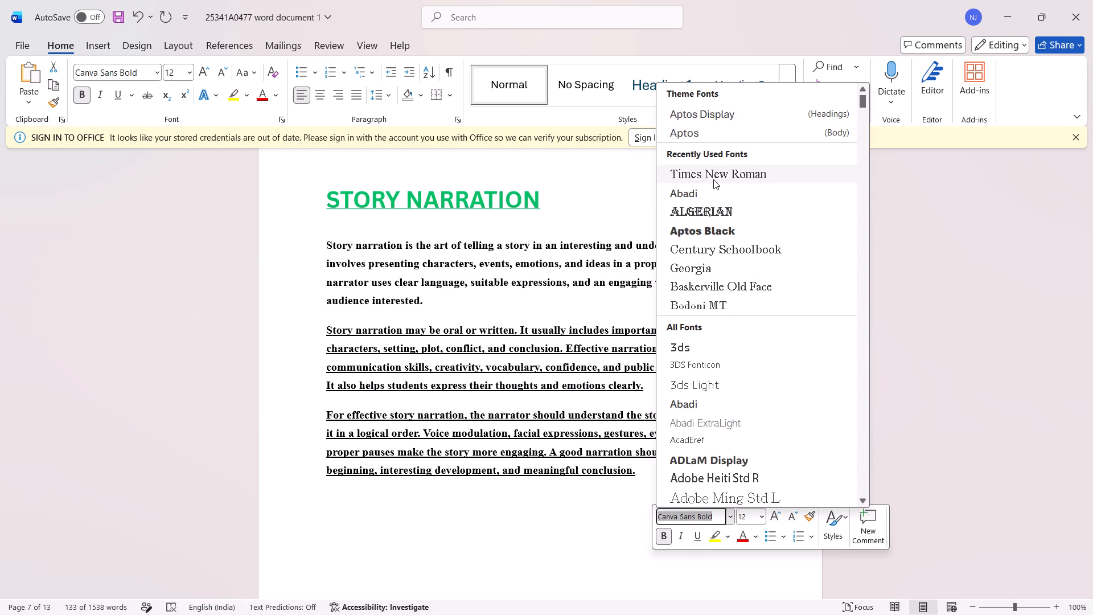
click(713, 179)
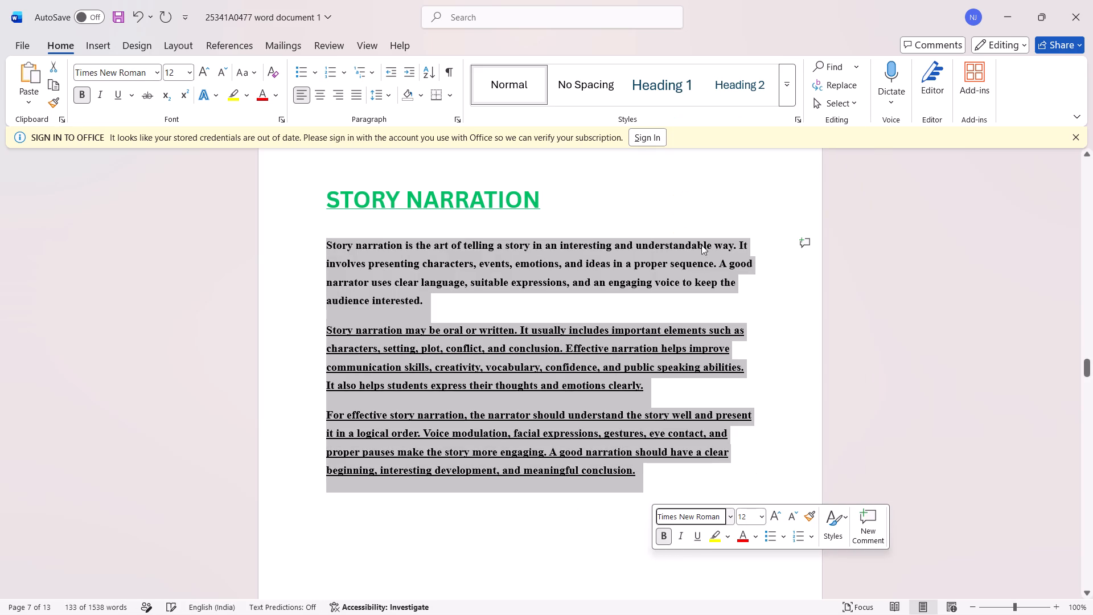
click(762, 515)
click(751, 345)
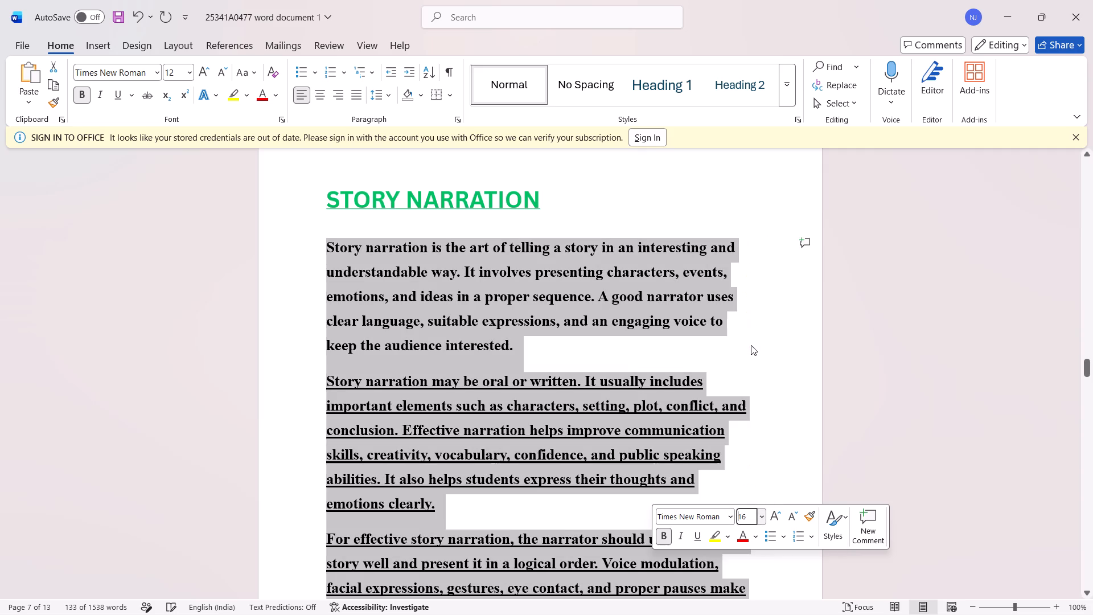
click(741, 356)
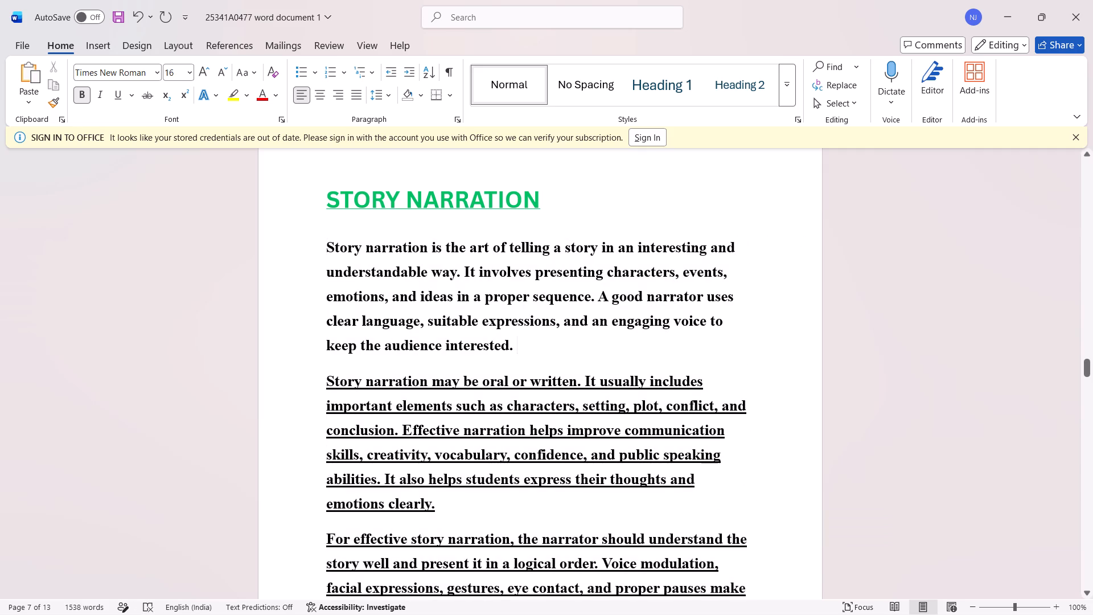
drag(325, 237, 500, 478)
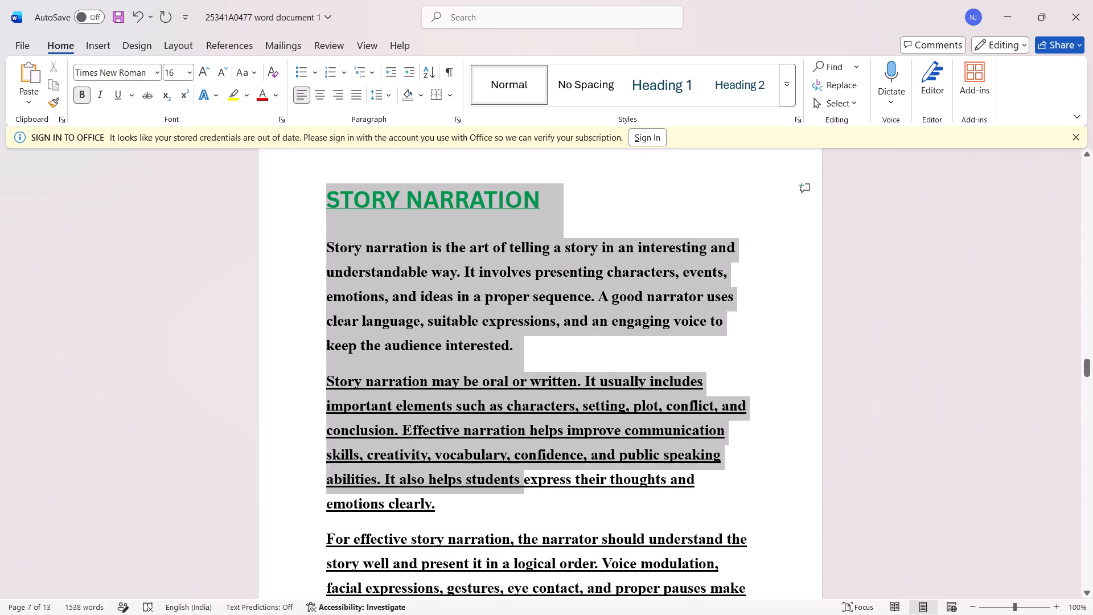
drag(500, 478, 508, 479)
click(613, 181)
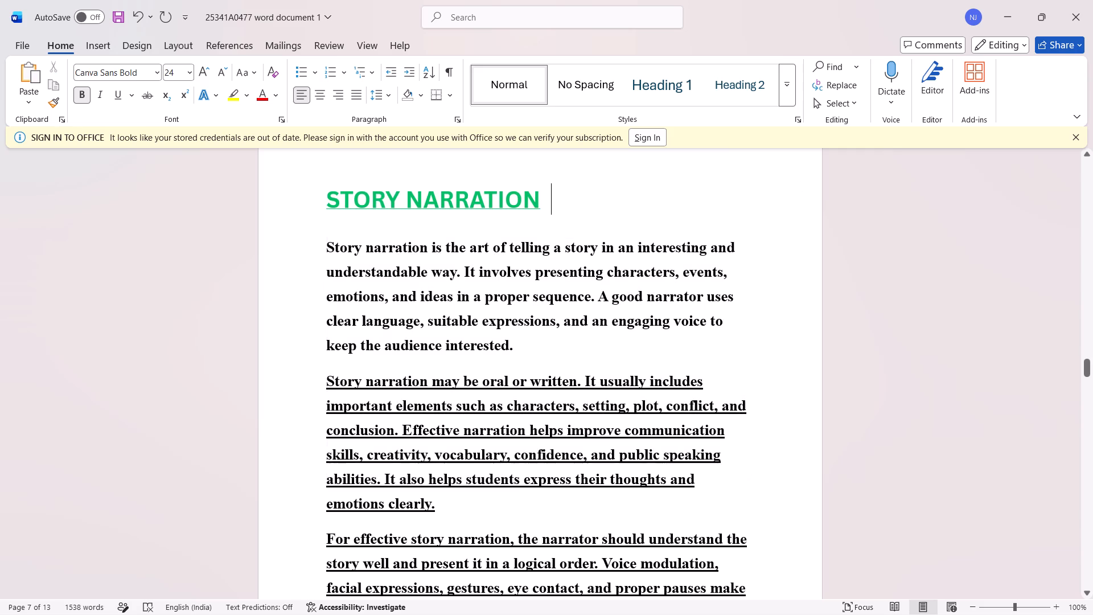
Remove bold from the three body paragraphs under the "STORY NARRATION" heading.
drag(327, 243, 412, 340)
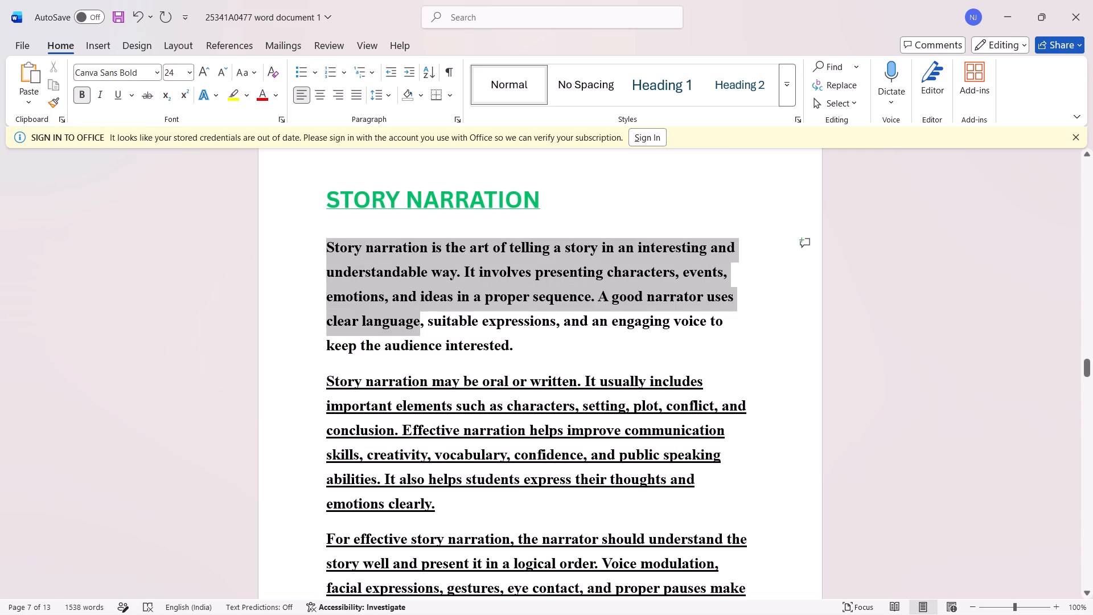
drag(412, 340, 516, 361)
scroll(421, 360, down, 6)
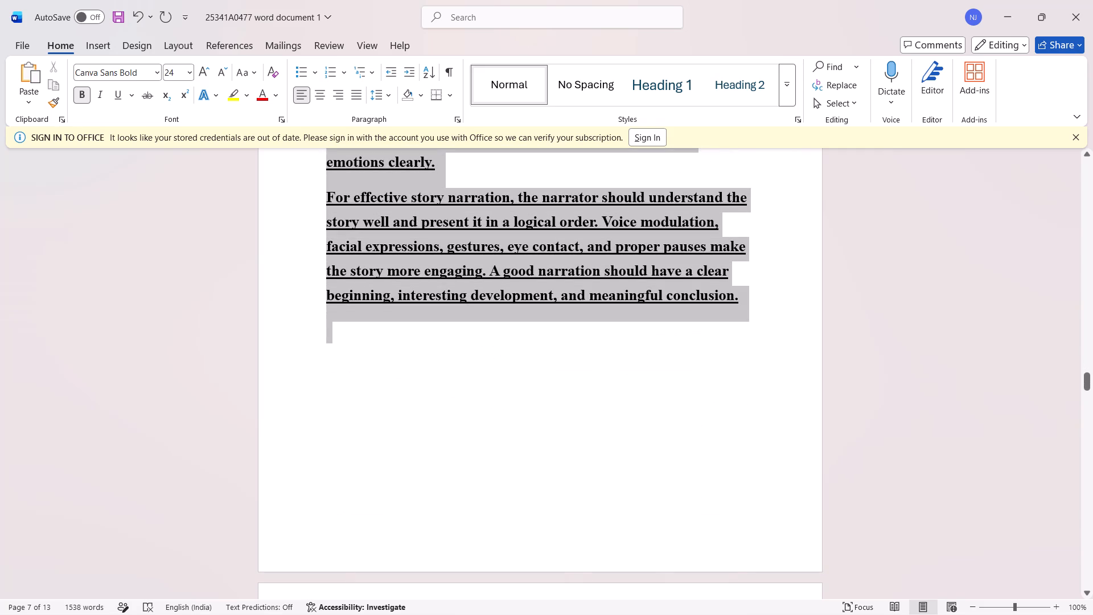
drag(516, 361, 529, 361)
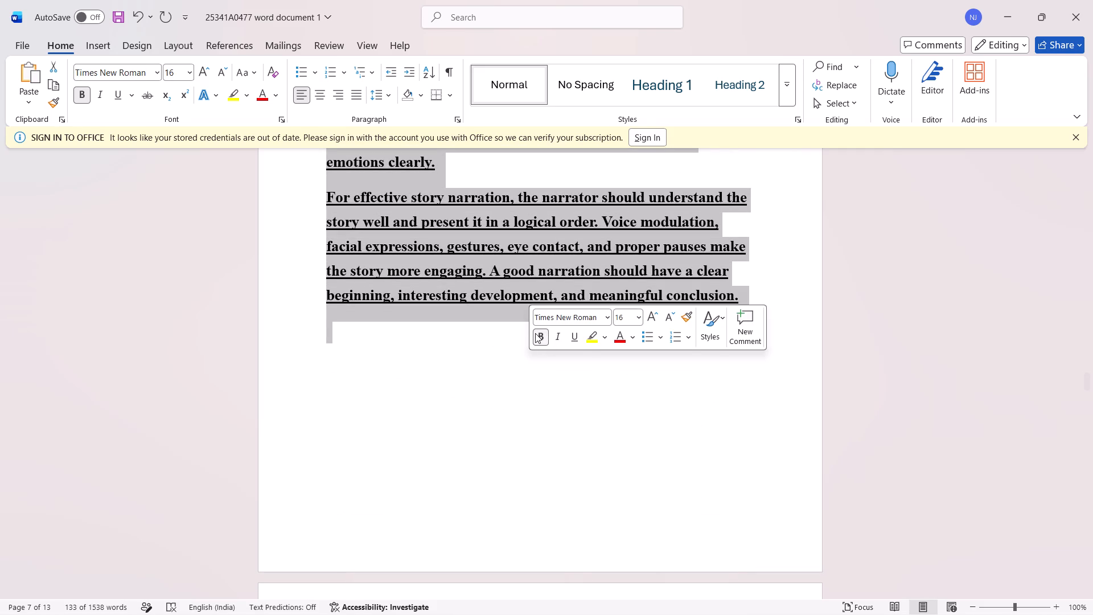
click(535, 333)
click(496, 406)
Remove the underline from the second and third body paragraphs under "STORY NARRATION".
scroll(492, 407, up, 3)
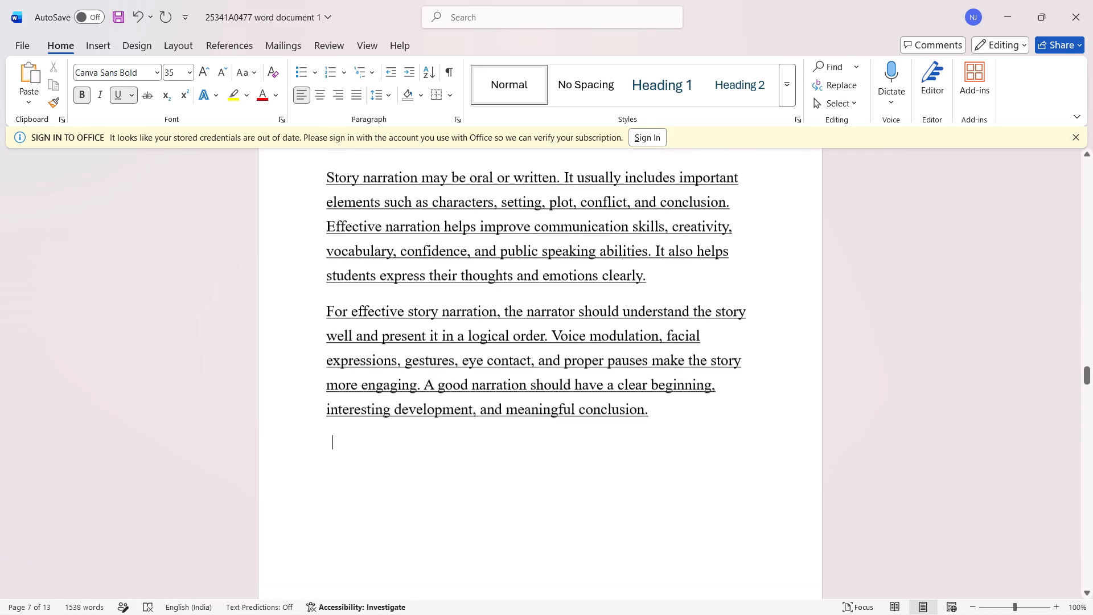
scroll(491, 408, up, 4)
scroll(385, 508, down, 2)
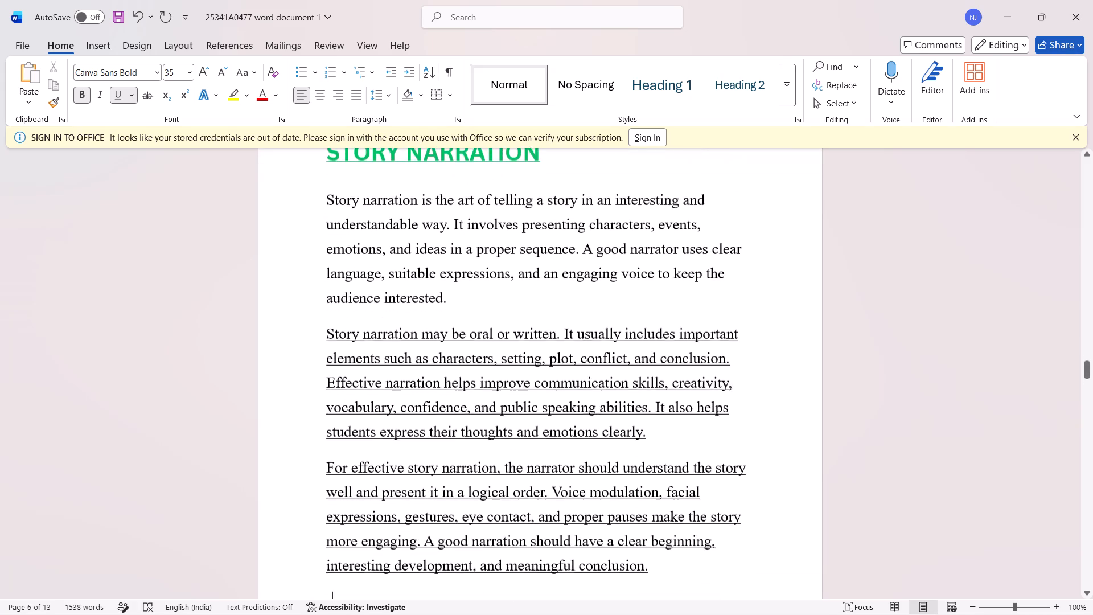
scroll(383, 488, down, 1)
drag(321, 268, 616, 539)
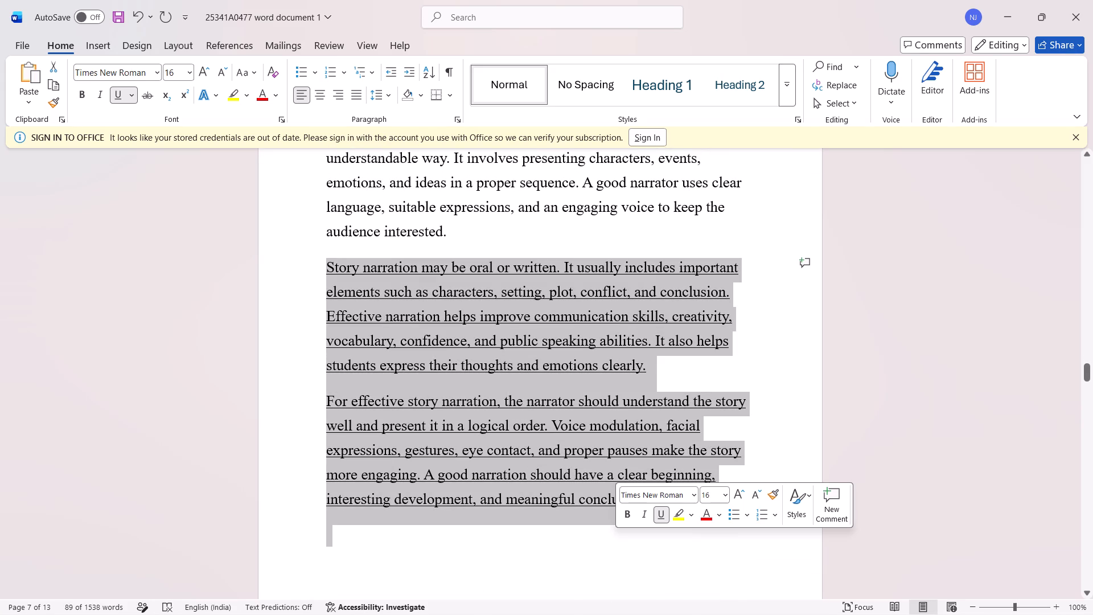
click(660, 510)
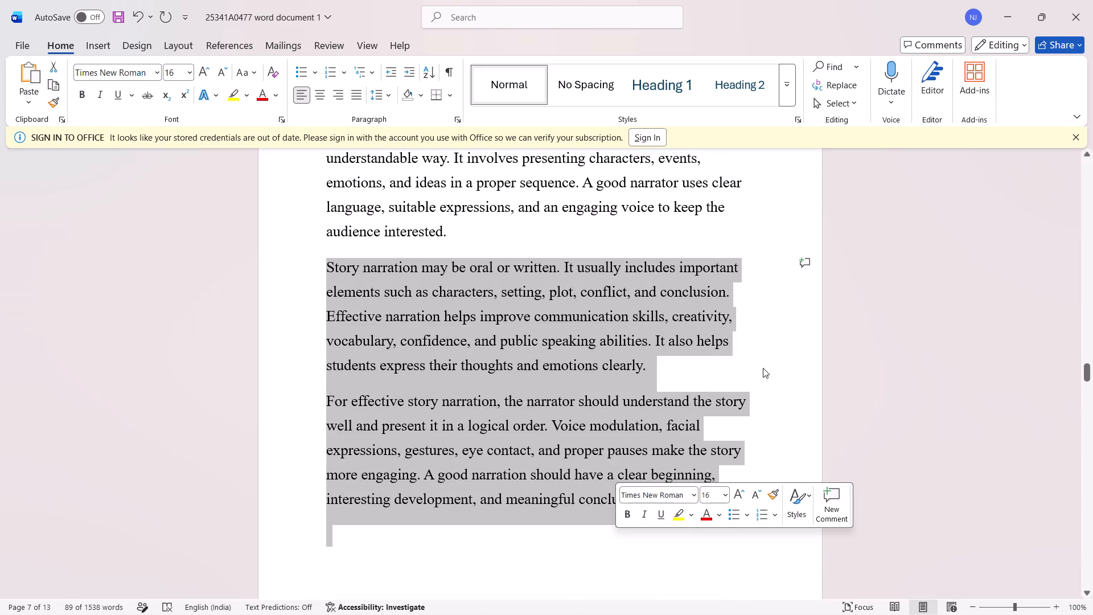
click(770, 356)
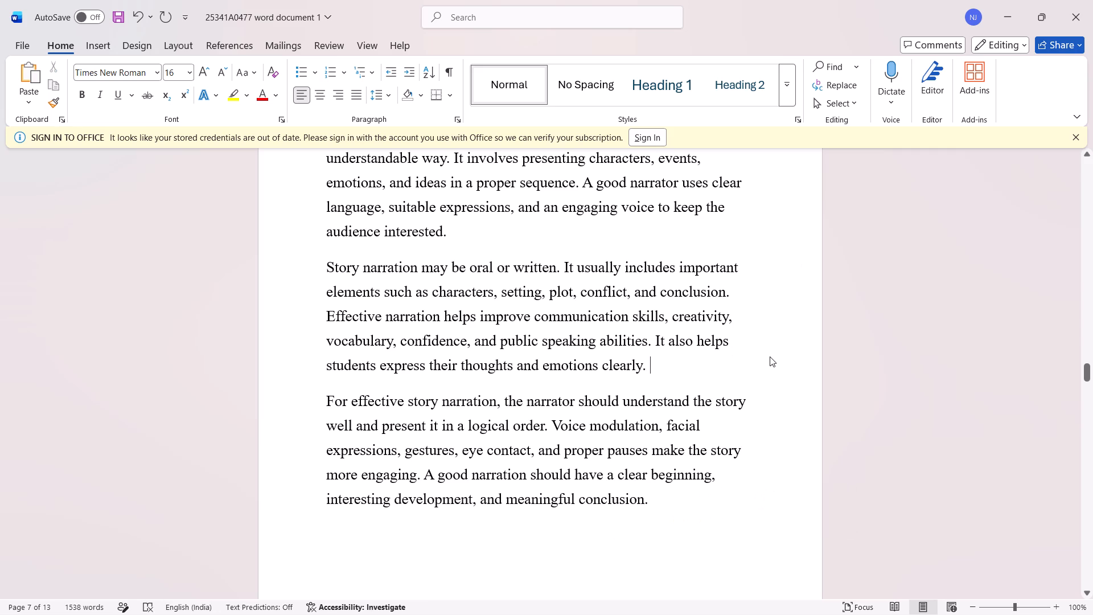
Remove bold from all the text below the "LISTENING VS HEARING" heading, including the Hearing and Listening subheadings.
scroll(770, 356, up, 2)
scroll(769, 359, down, 9)
scroll(769, 360, up, 5)
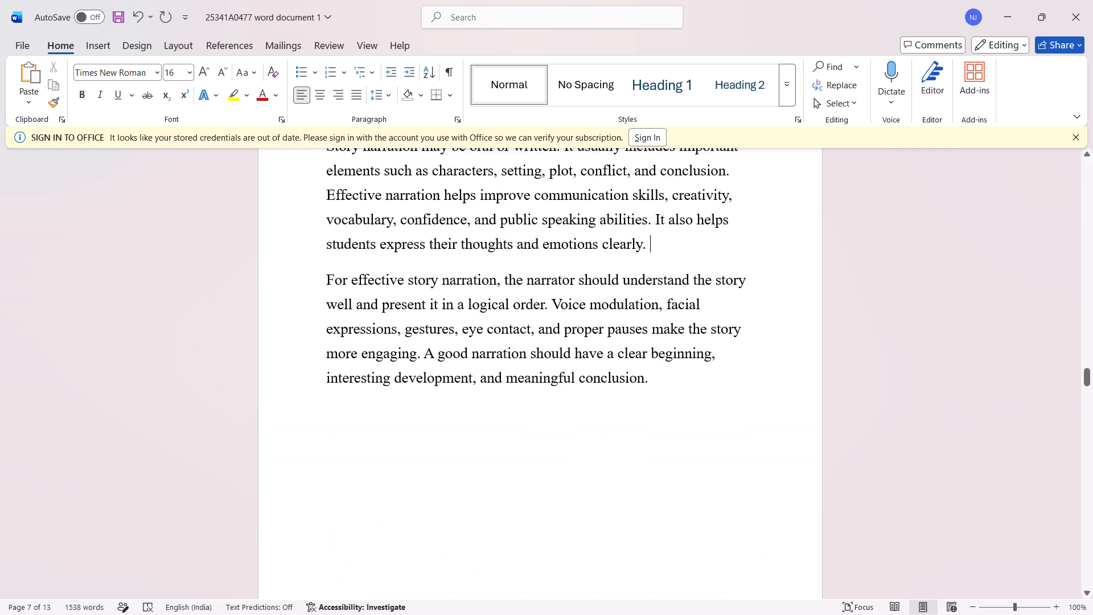
scroll(769, 360, up, 8)
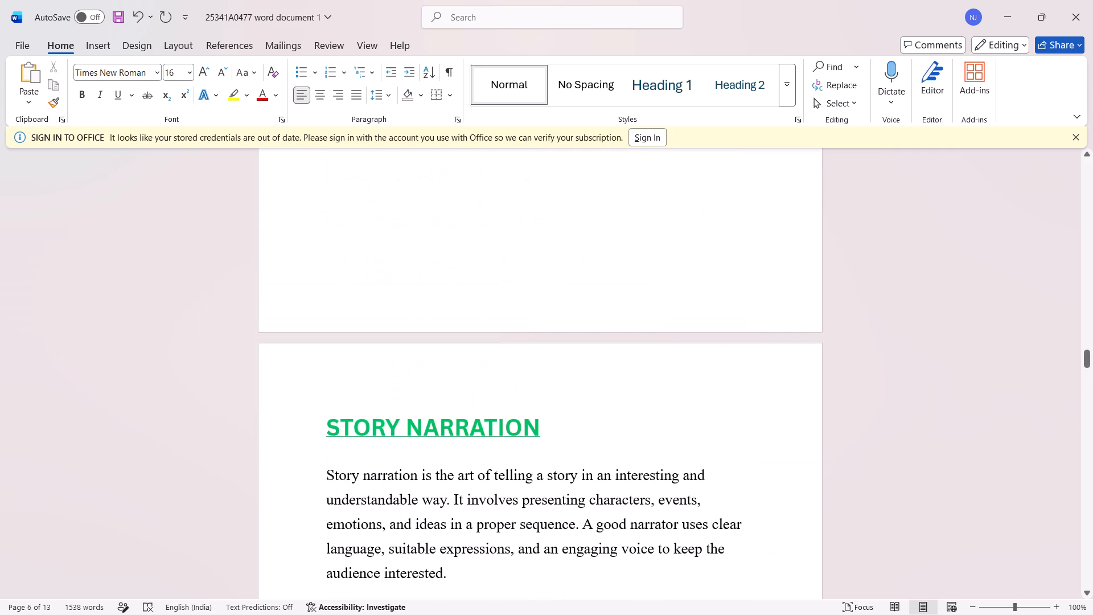
scroll(769, 360, up, 10)
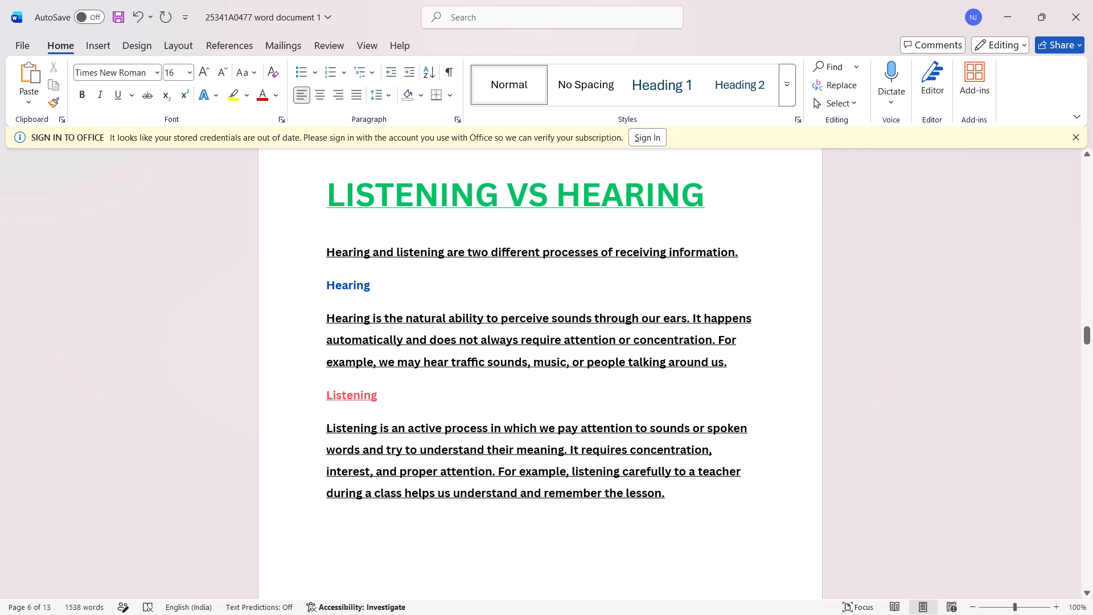
drag(324, 252, 646, 510)
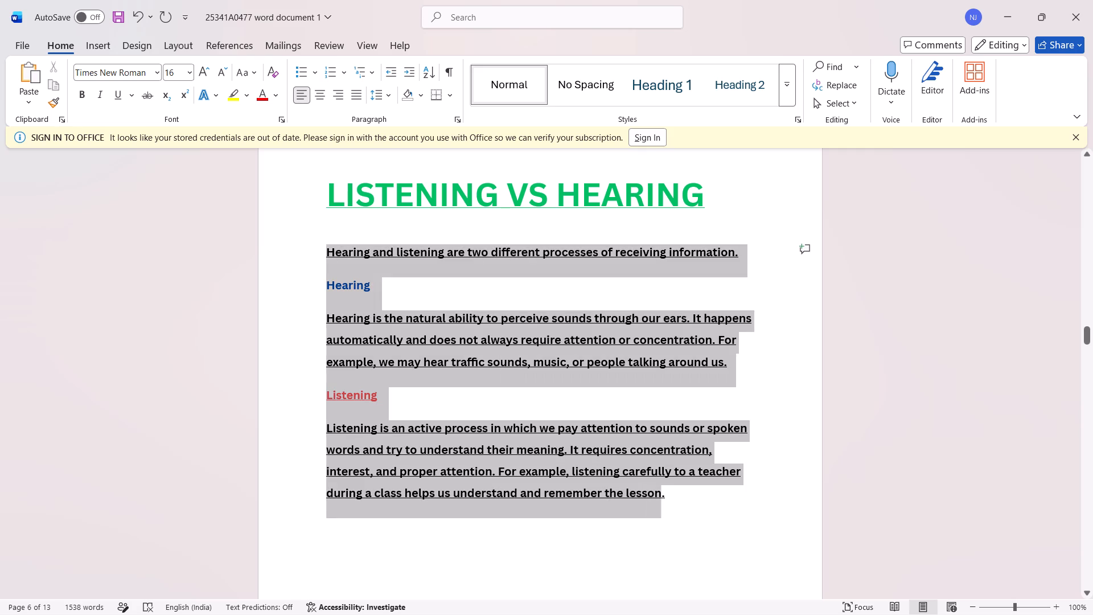
drag(646, 510, 673, 521)
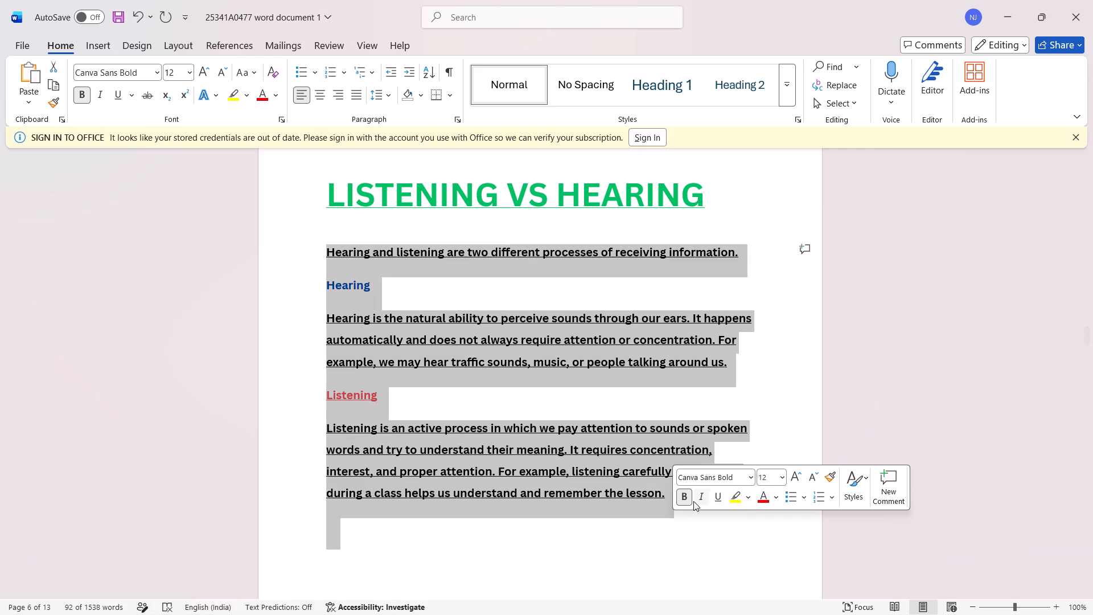
click(685, 497)
Set the text below the "LISTENING VS HEARING" heading to Times New Roman, size 16.
click(751, 478)
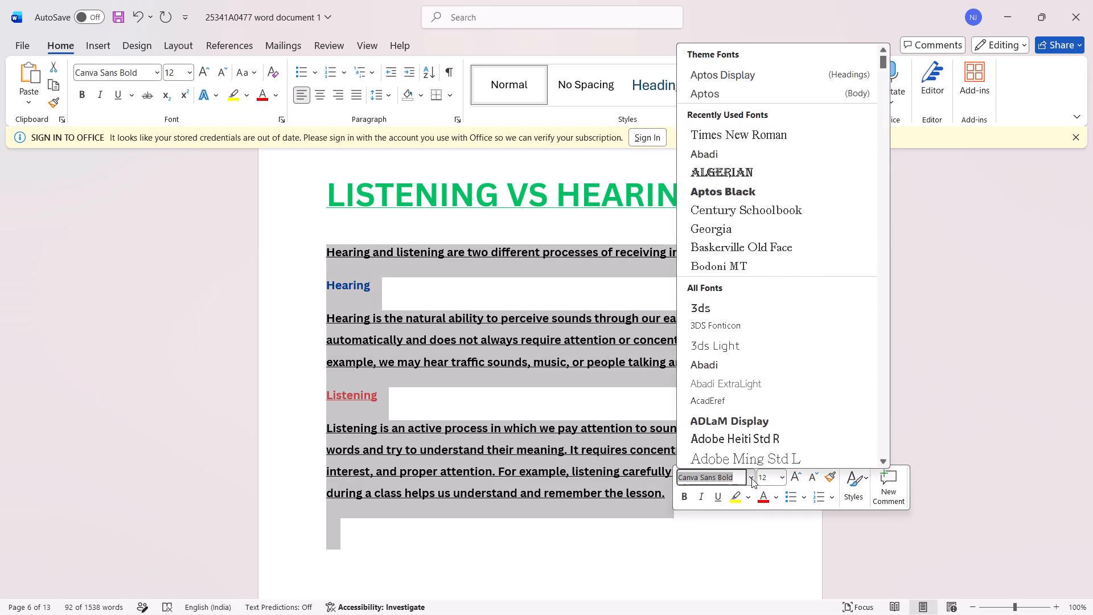
click(742, 135)
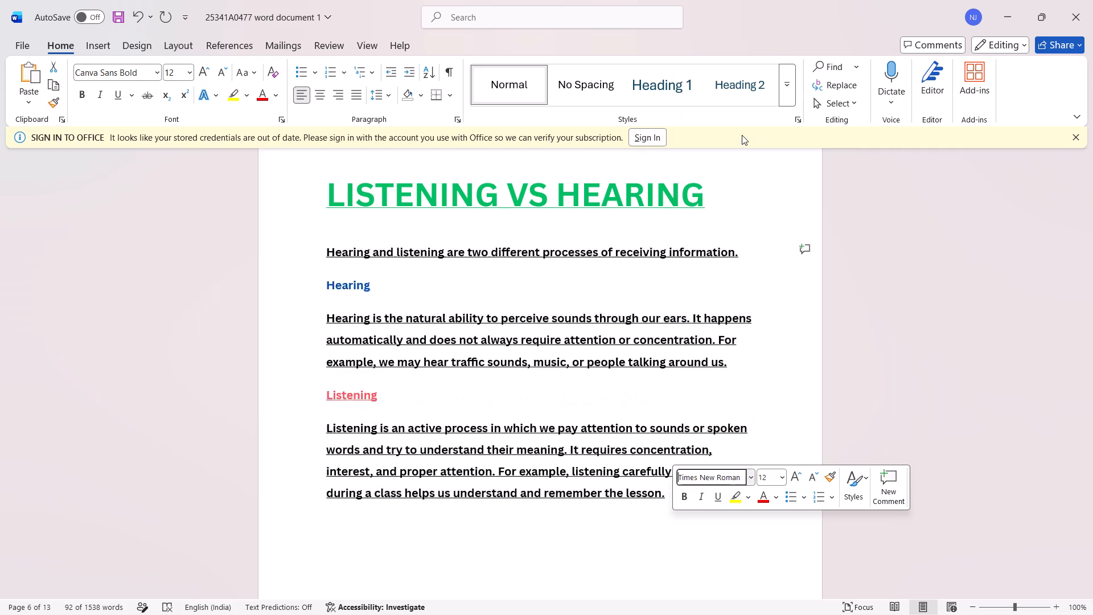
click(783, 477)
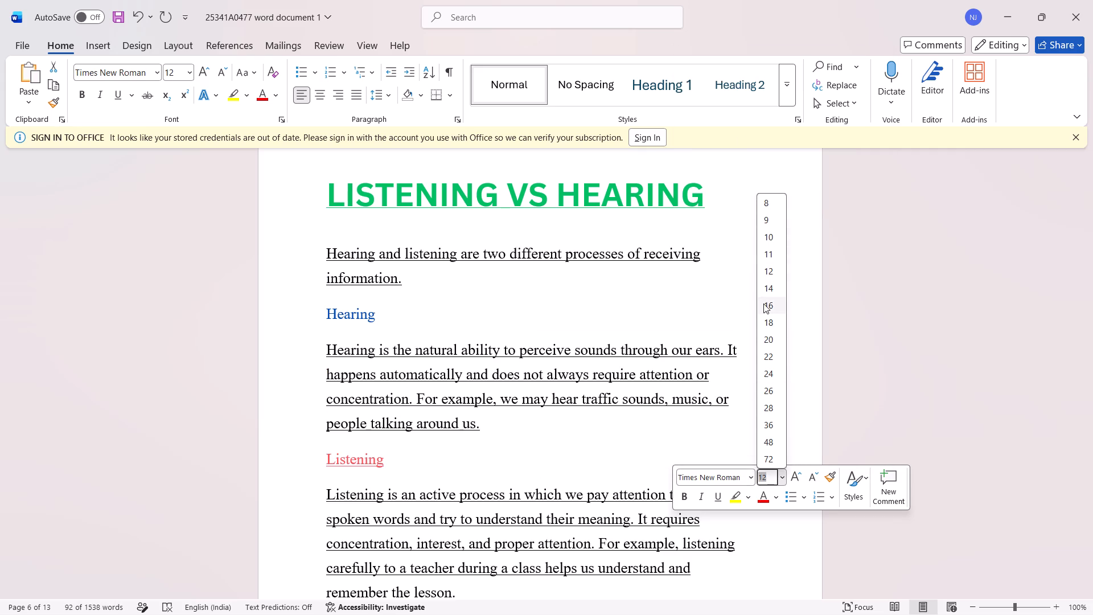
click(763, 304)
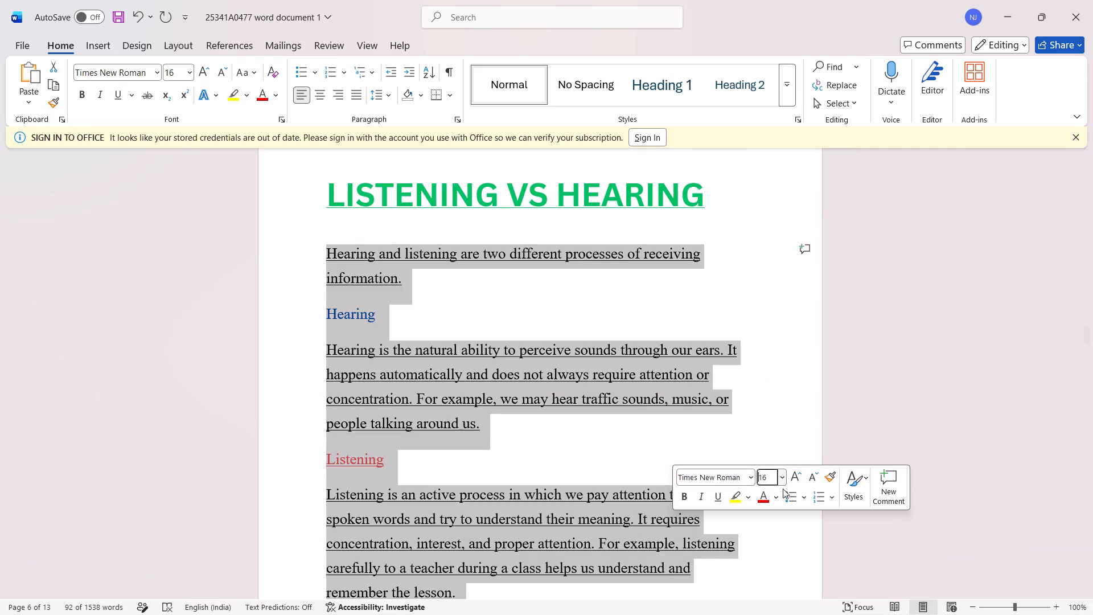
Remove the underline from all the text below the "LISTENING VS HEARING" heading.
click(719, 497)
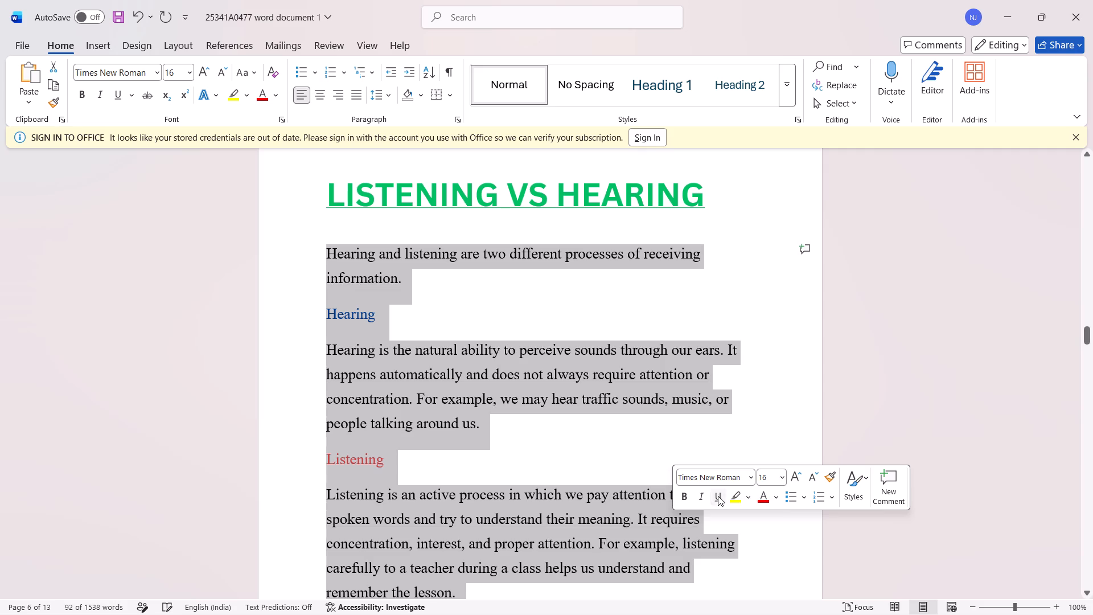
click(750, 400)
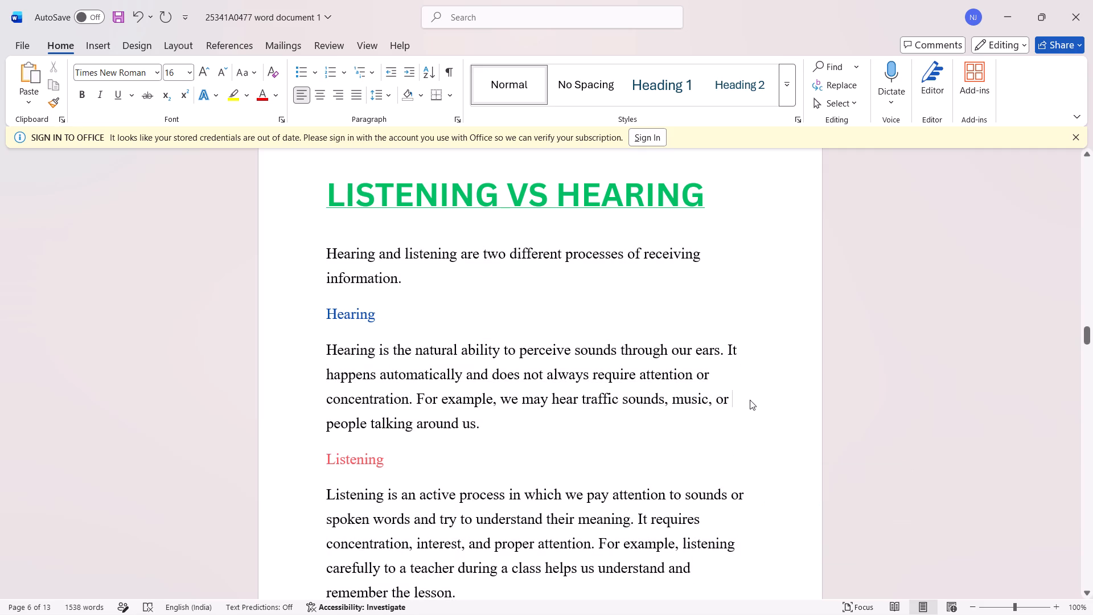
Set the "Communication Skills" text from the Definition paragraph through the Advantages paragraph to Times New Roman, size 14.
scroll(751, 405, down, 5)
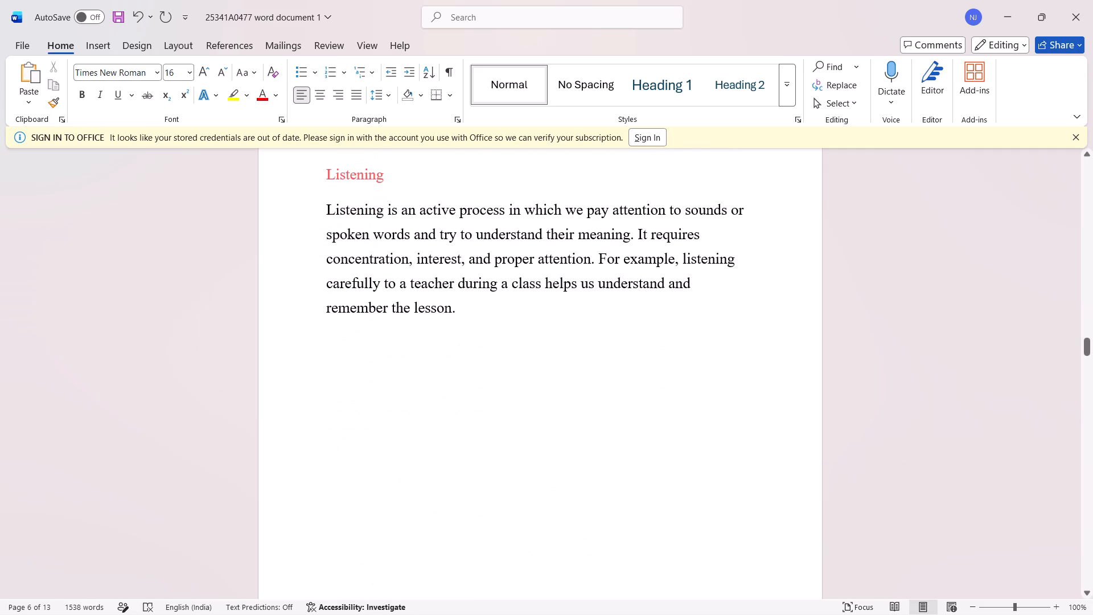
scroll(745, 412, down, 1)
scroll(744, 412, up, 15)
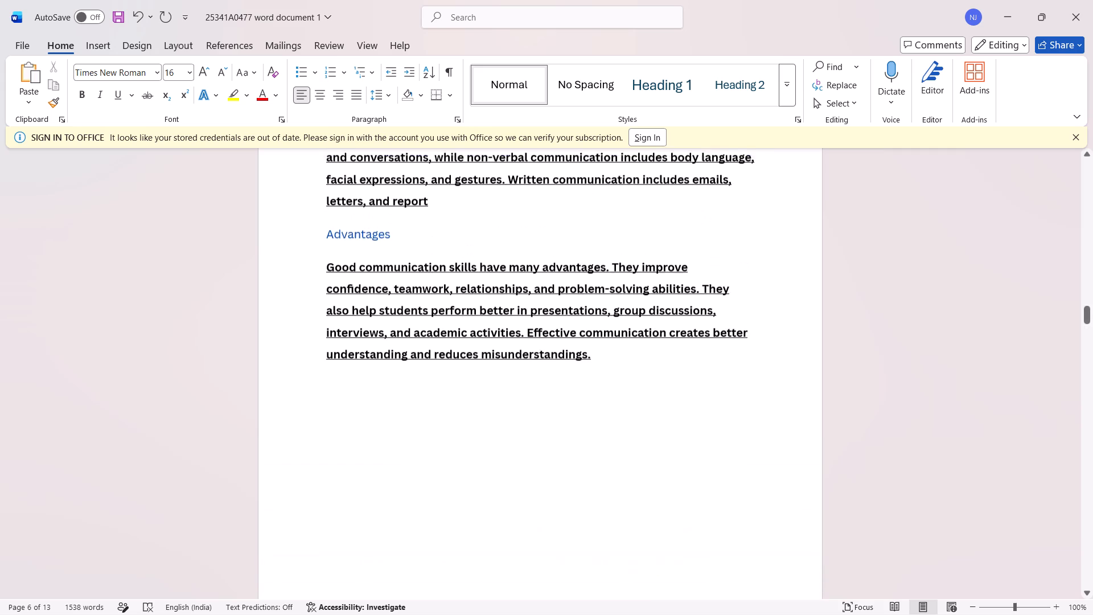
scroll(744, 412, up, 5)
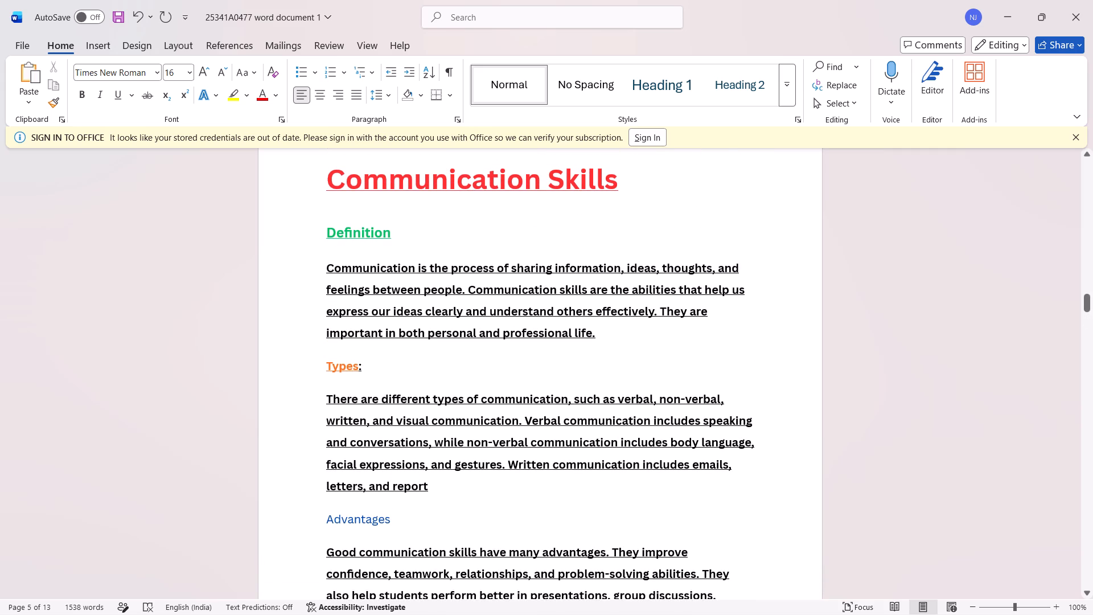
drag(321, 264, 397, 355)
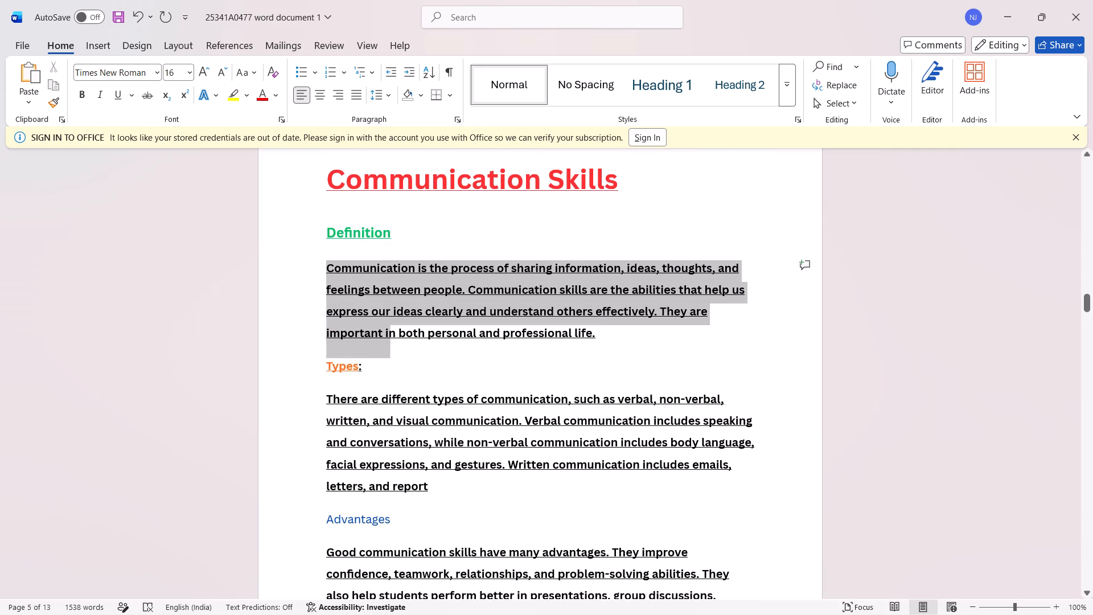
drag(397, 355, 507, 532)
scroll(483, 528, down, 3)
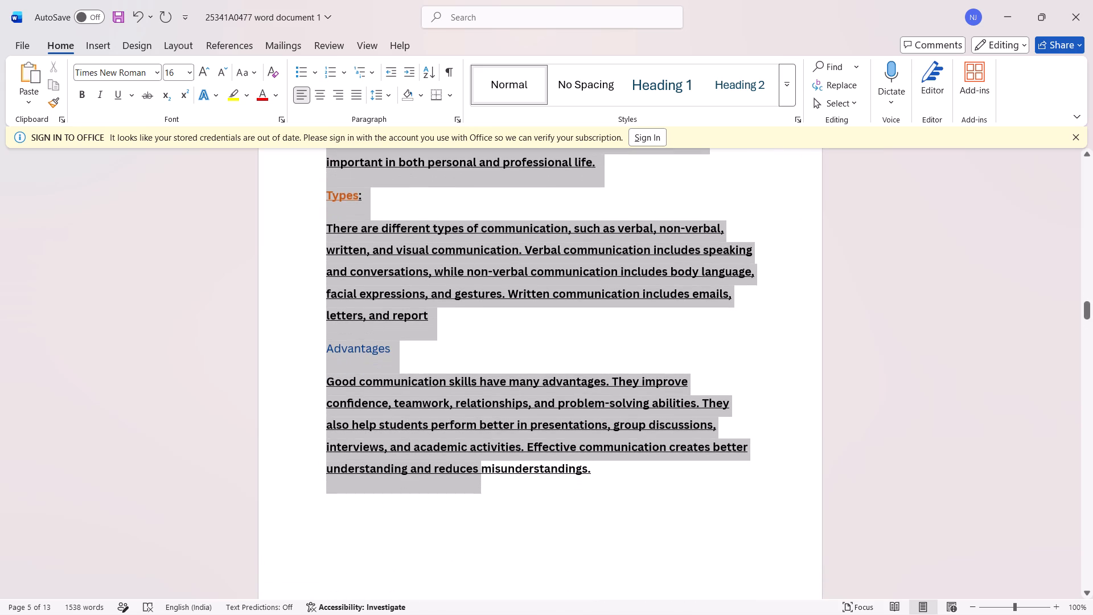
drag(507, 532, 529, 532)
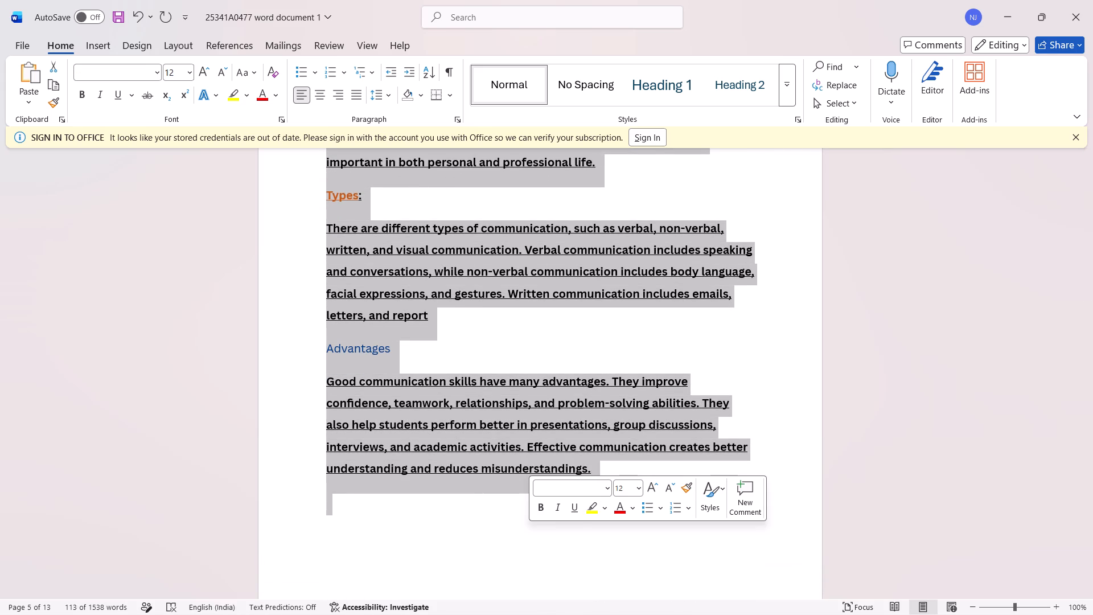
click(611, 488)
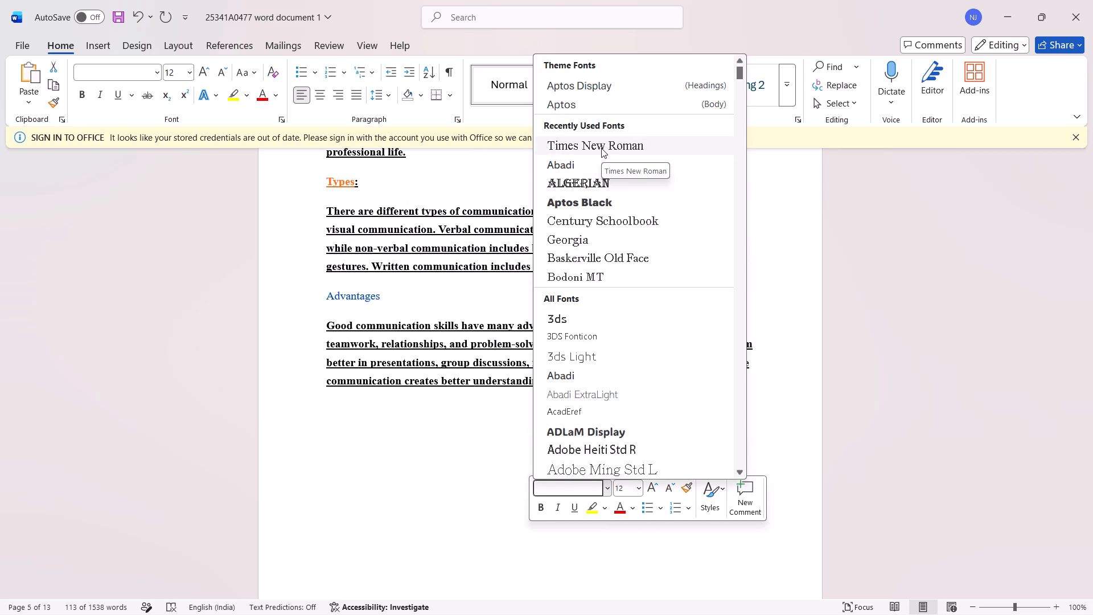
click(601, 148)
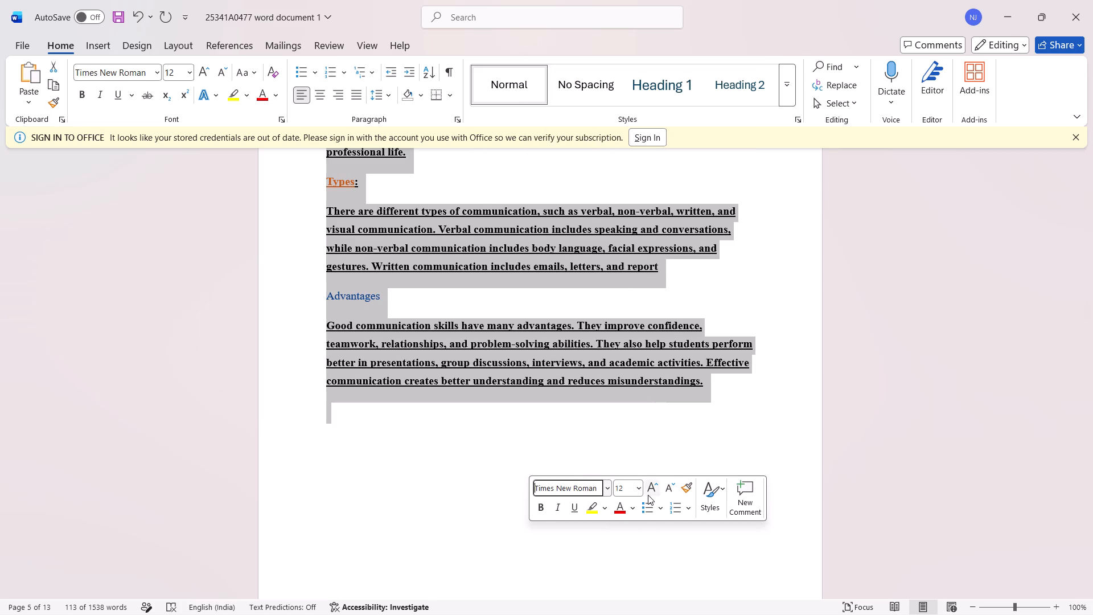
click(635, 485)
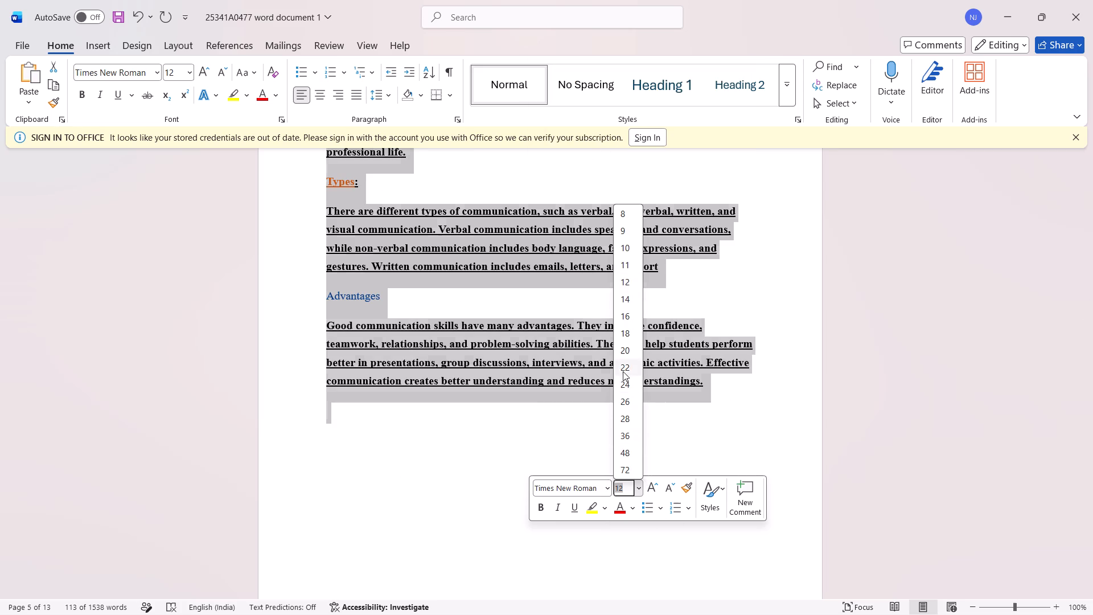
click(630, 301)
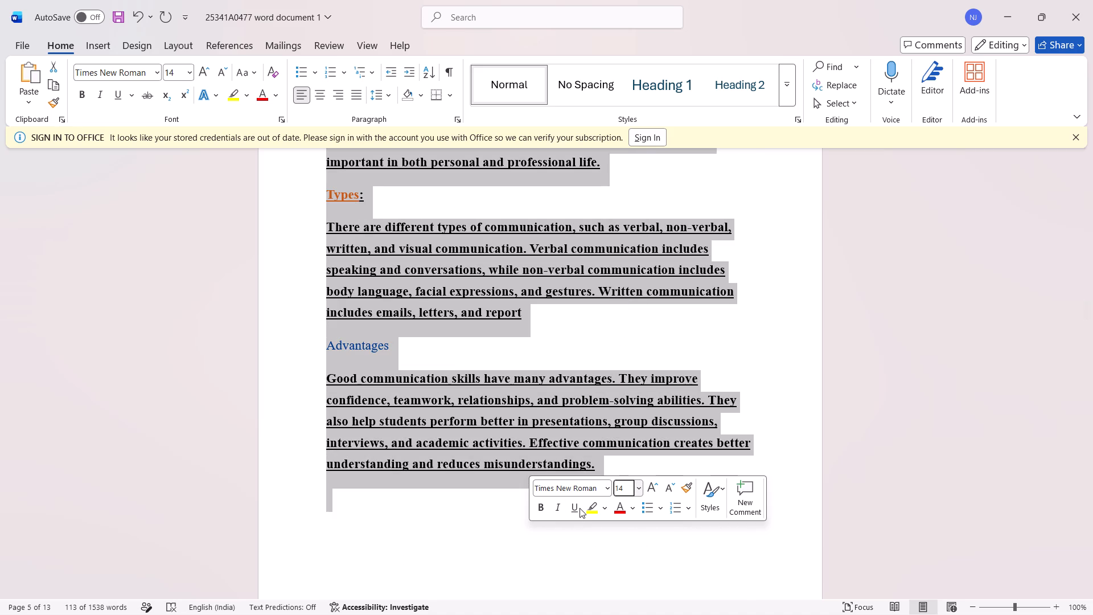
Remove the underline from the "Communication Skills" text, from the Definition paragraph through the Advantages paragraph.
click(576, 506)
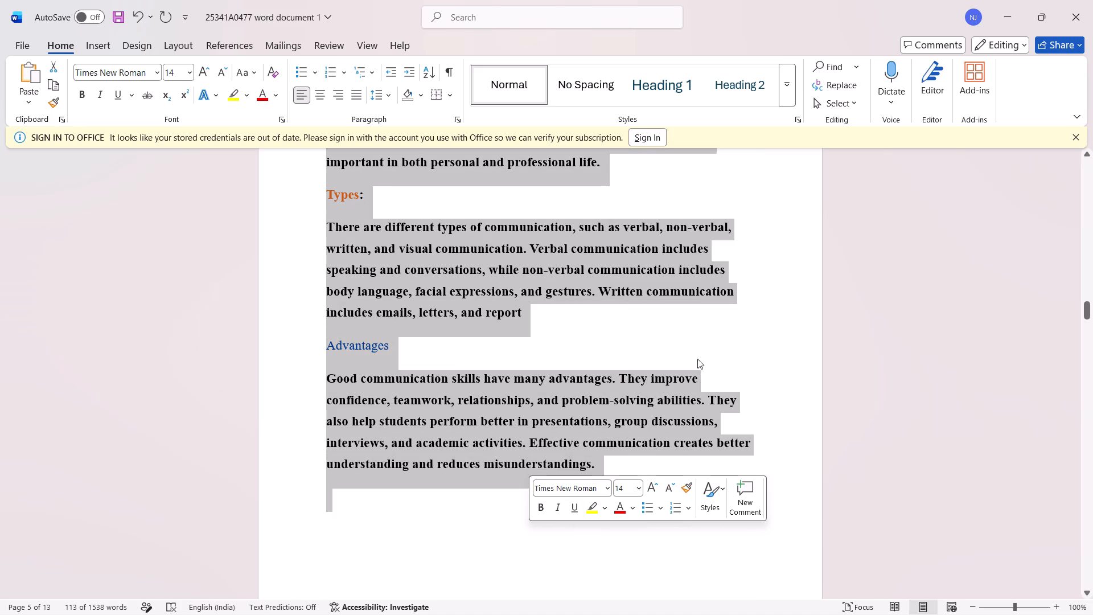
click(700, 337)
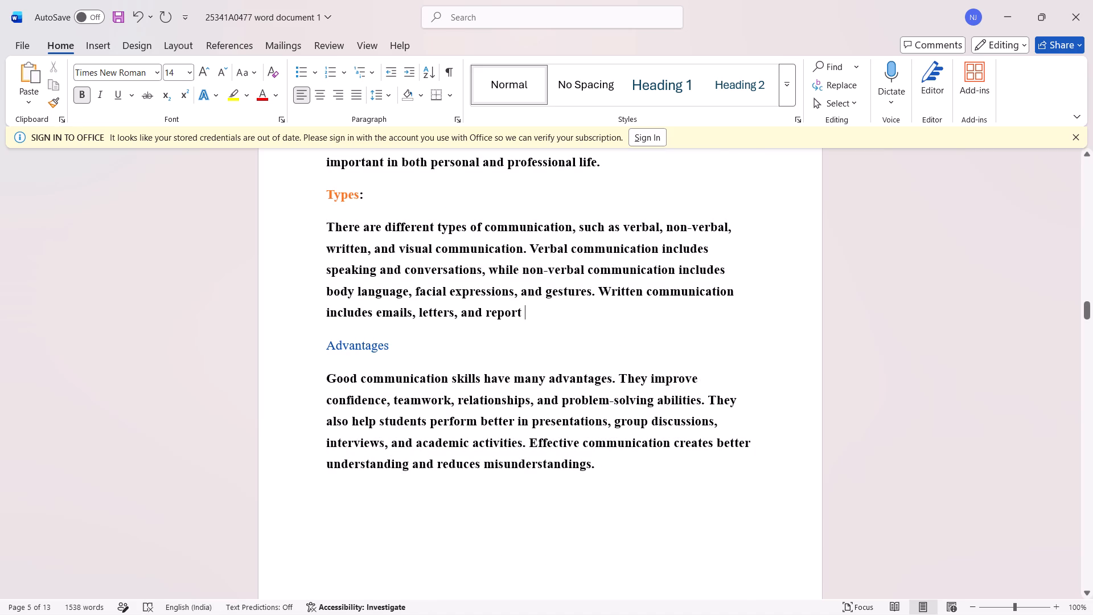
Remove bold from the paragraph under the "Advantages" subheading in "Communication Skills".
drag(326, 378, 583, 469)
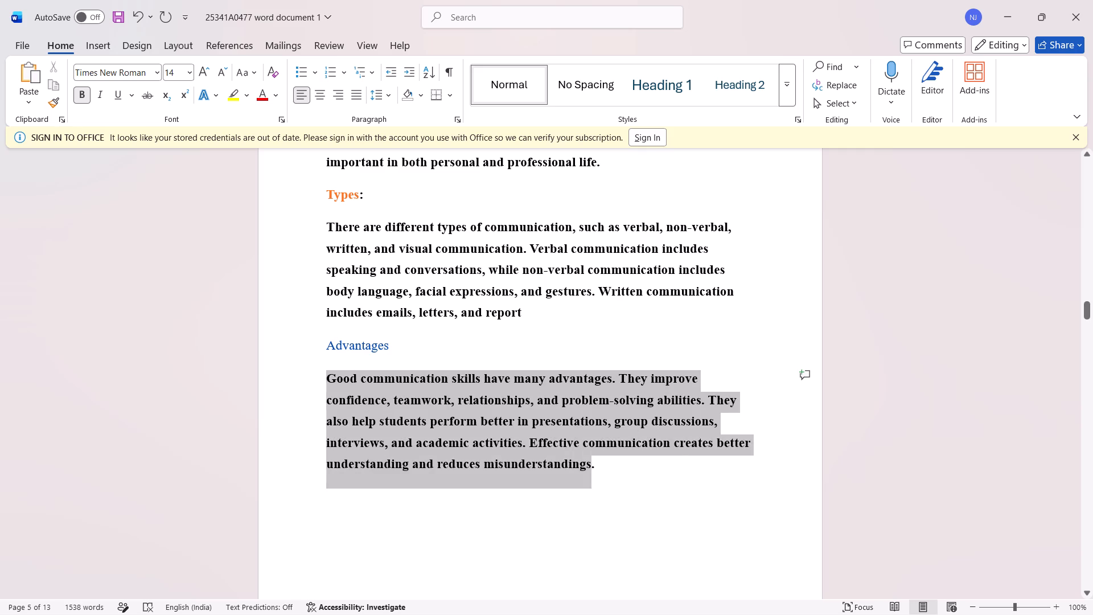
drag(583, 469, 608, 476)
click(618, 454)
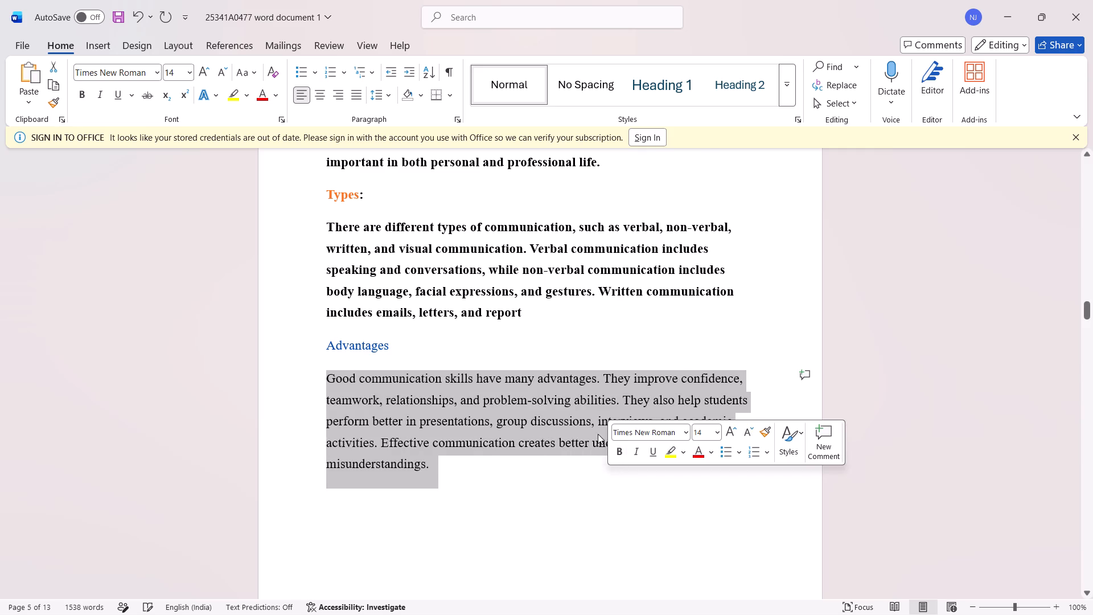
Remove bold from the paragraph under the "Types" subheading in "Communication Skills".
scroll(598, 434, up, 2)
drag(326, 337, 520, 430)
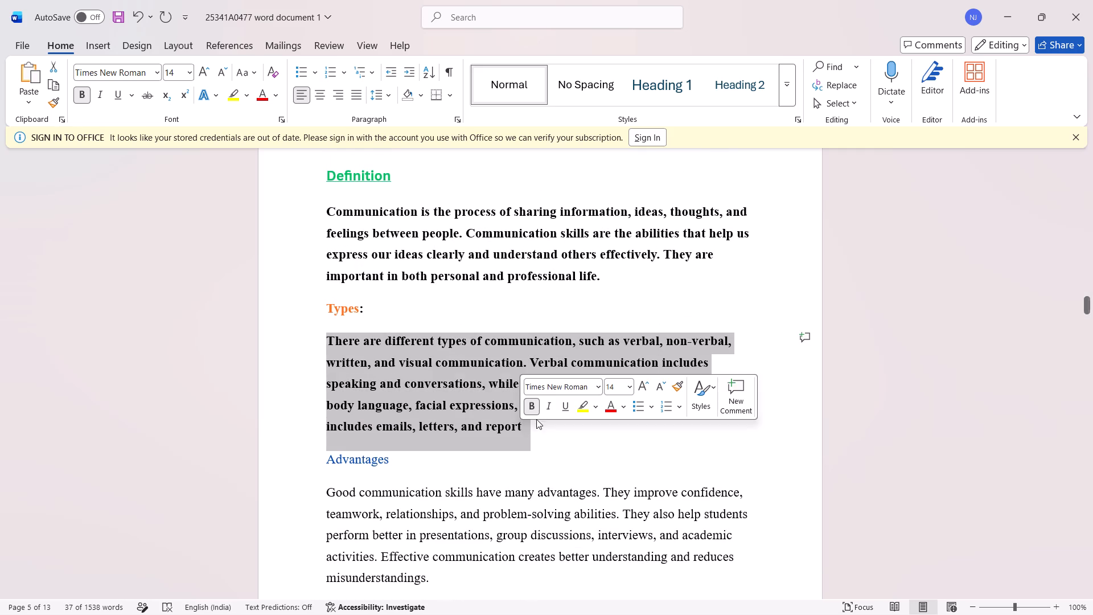
click(533, 407)
Remove bold from the paragraph under the "Definition" subheading and from the "Types:" line below it.
scroll(533, 407, up, 2)
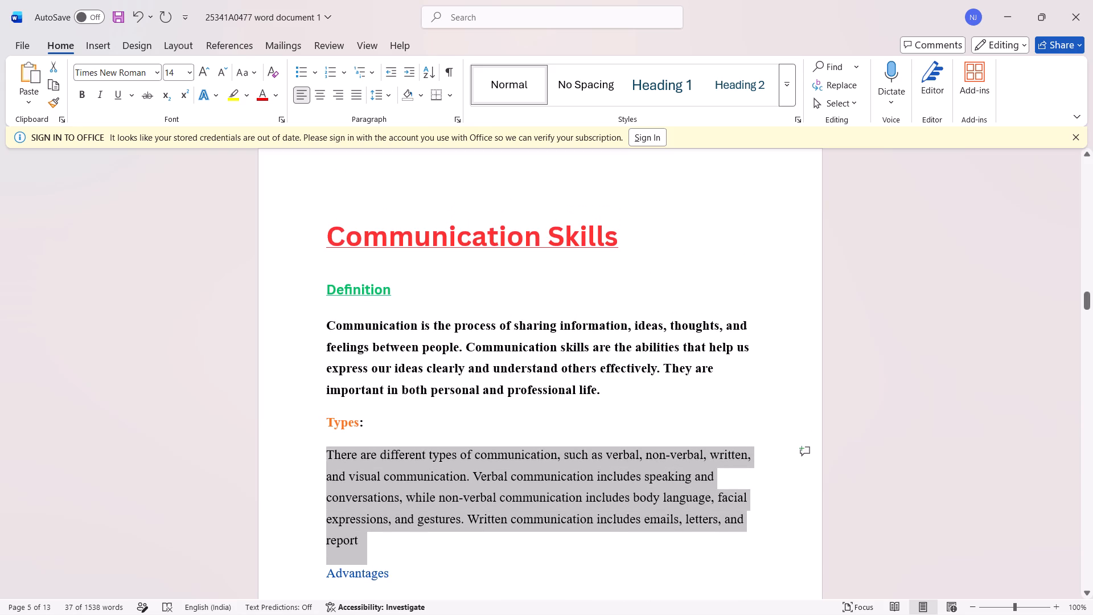
drag(327, 325, 617, 416)
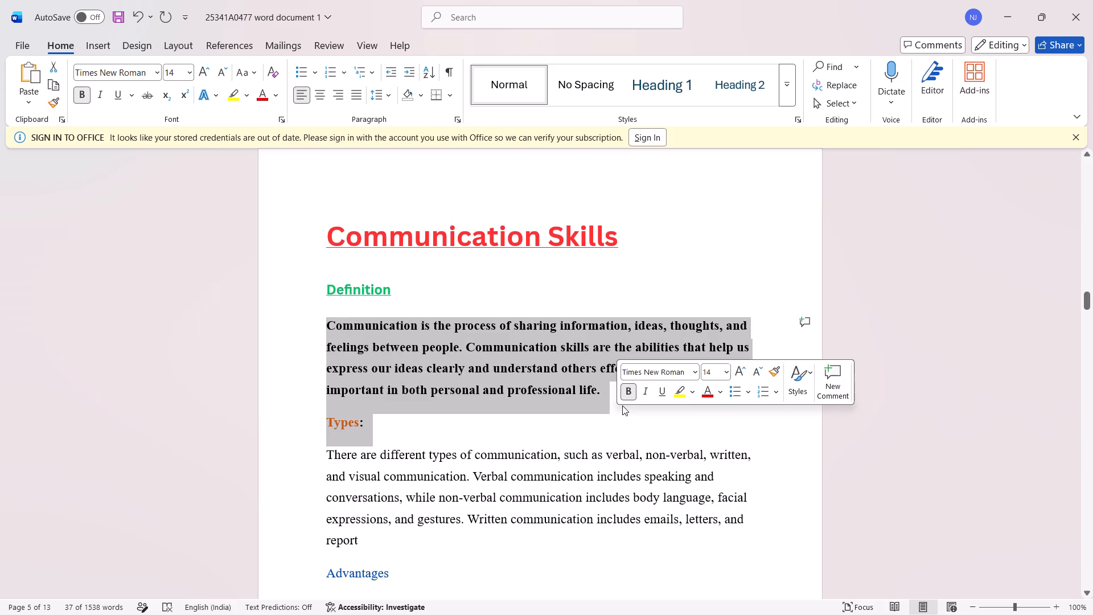
click(634, 392)
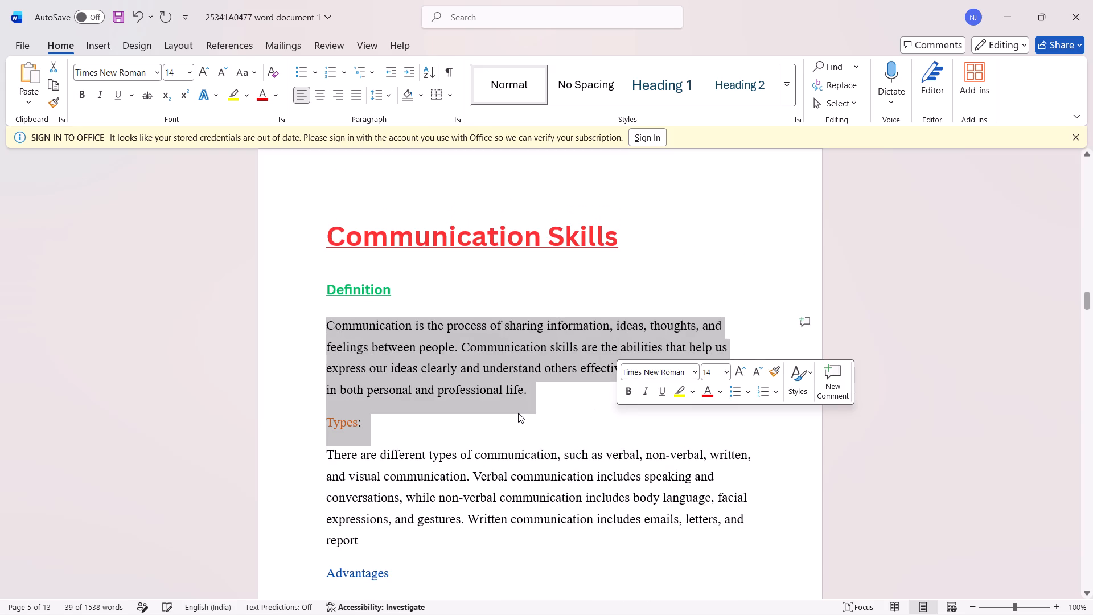
click(518, 413)
Make the "Types:" subheading in "Communication Skills" bold.
drag(325, 421, 330, 421)
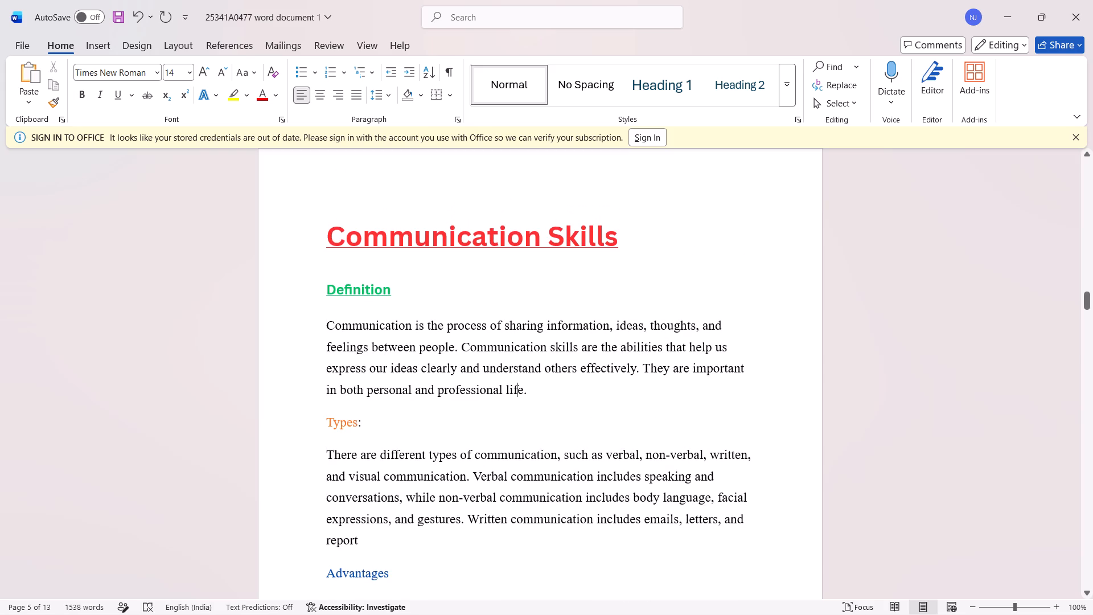
drag(330, 421, 365, 422)
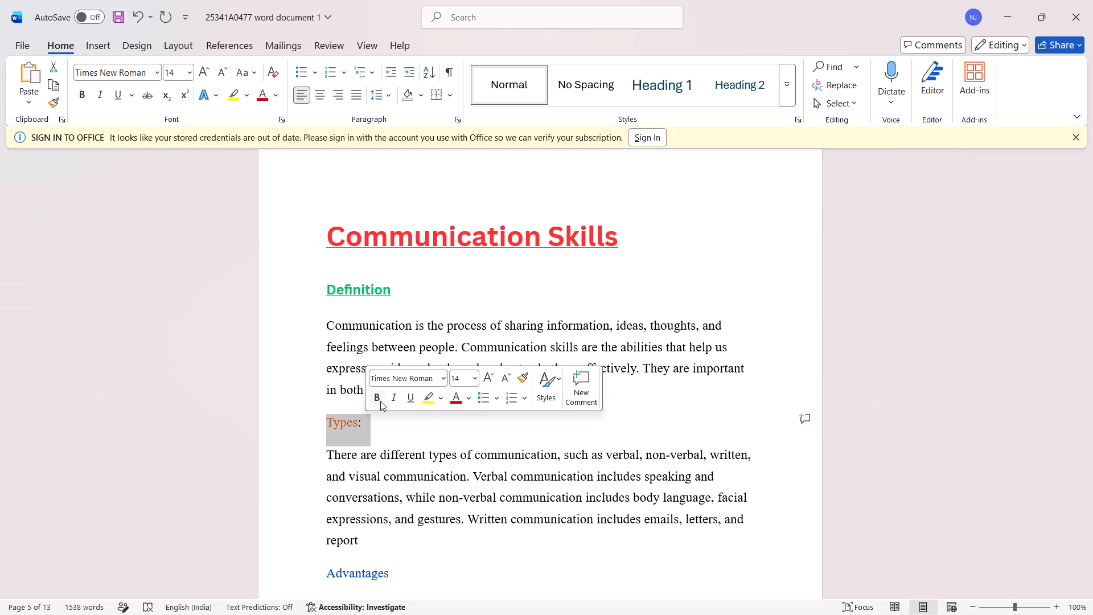
click(380, 401)
Make the "Advantages" subheading in "Communication Skills" bold.
scroll(400, 441, down, 3)
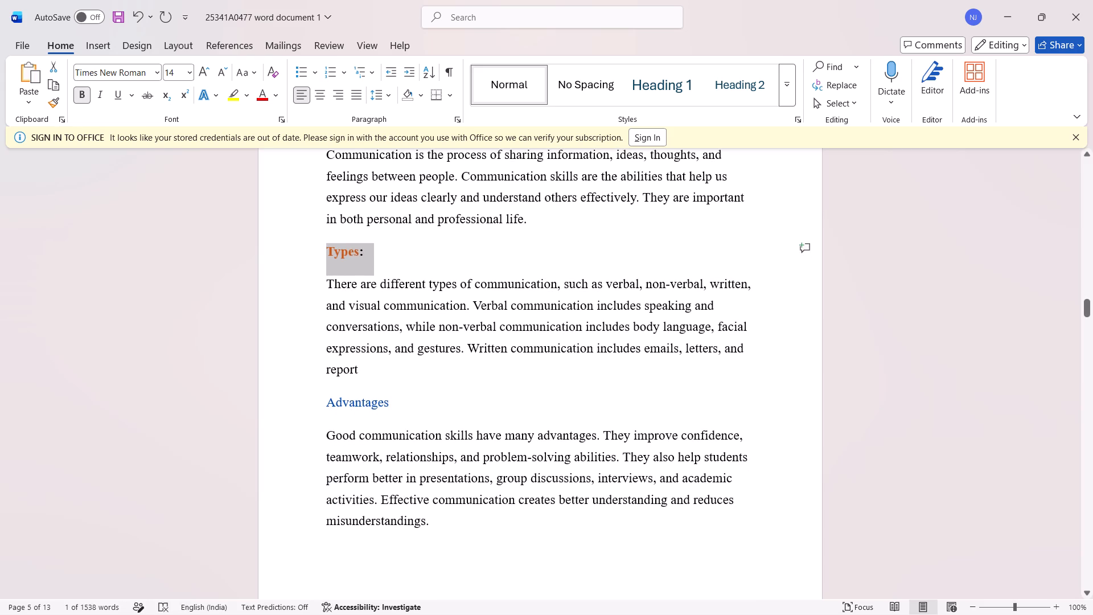
click(410, 404)
drag(326, 401, 368, 401)
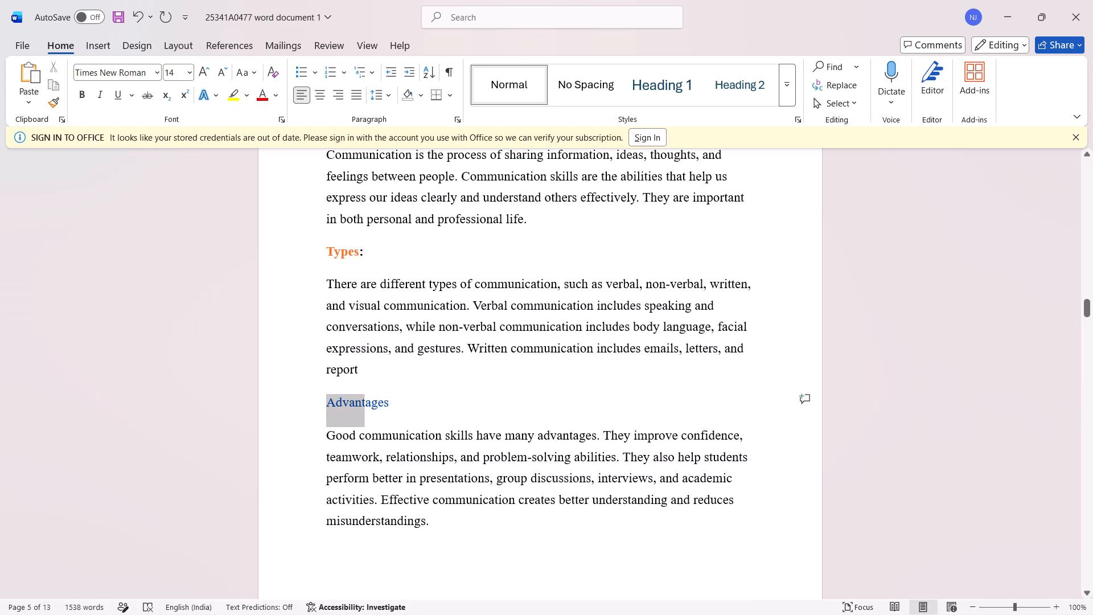
drag(368, 401, 398, 399)
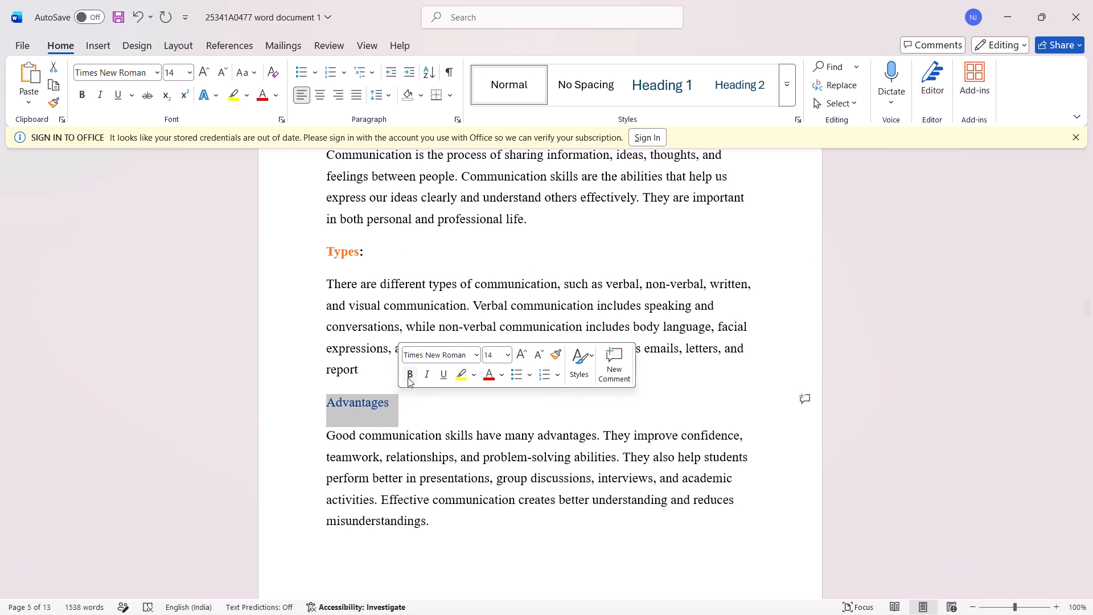
click(408, 378)
click(678, 391)
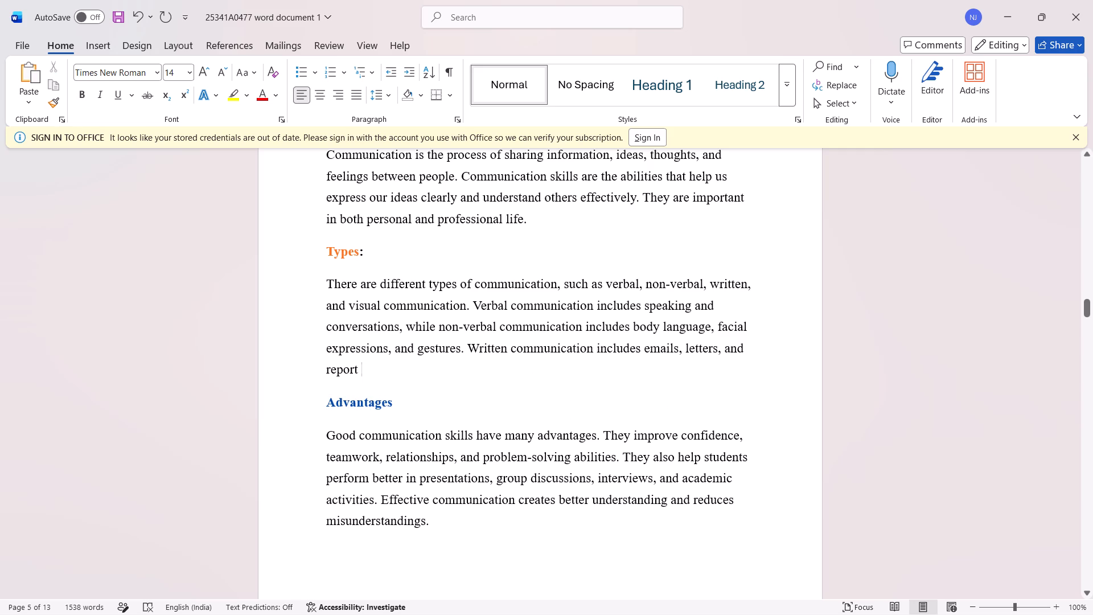
Add a colon after the "Advantages" subheading.
click(394, 401)
key(shift+colon)
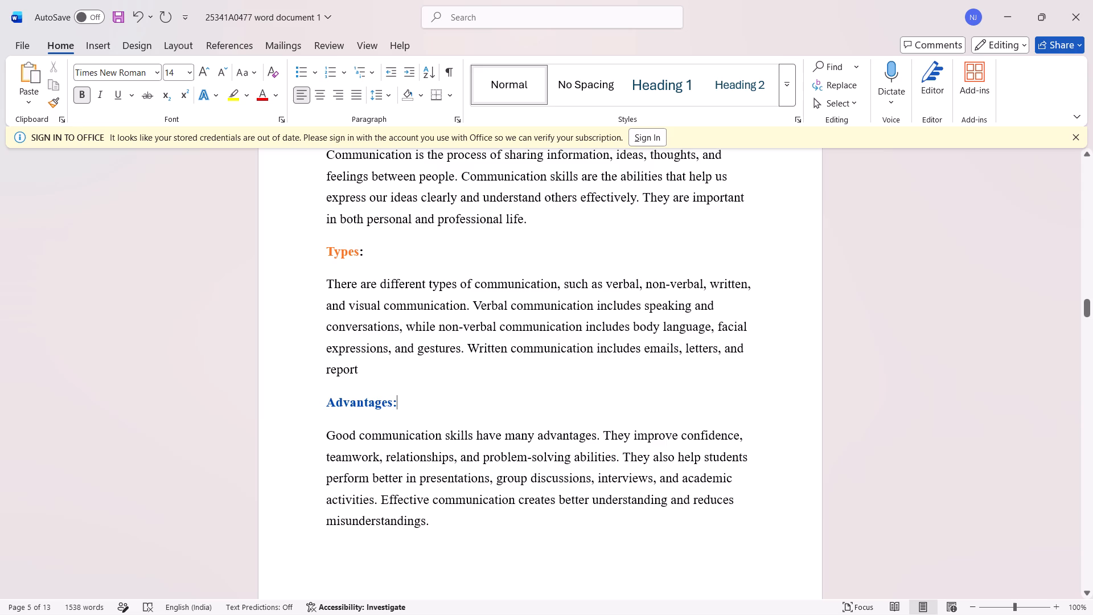
Remove the underline from the "Definition" subheading in "Communication Skills".
scroll(425, 399, down, 2)
scroll(425, 399, up, 8)
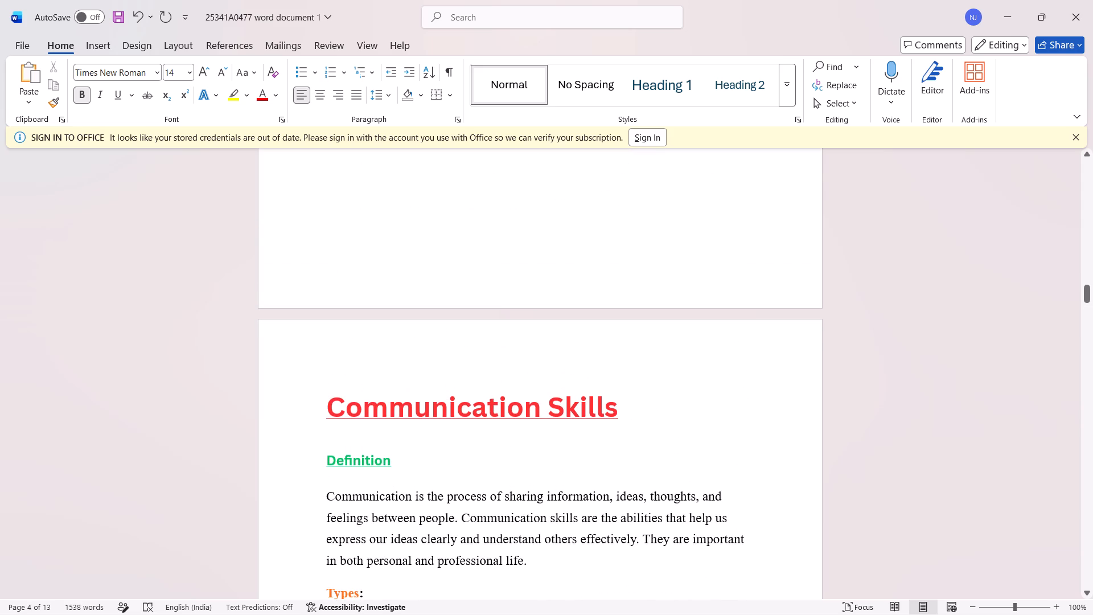
drag(327, 458, 406, 453)
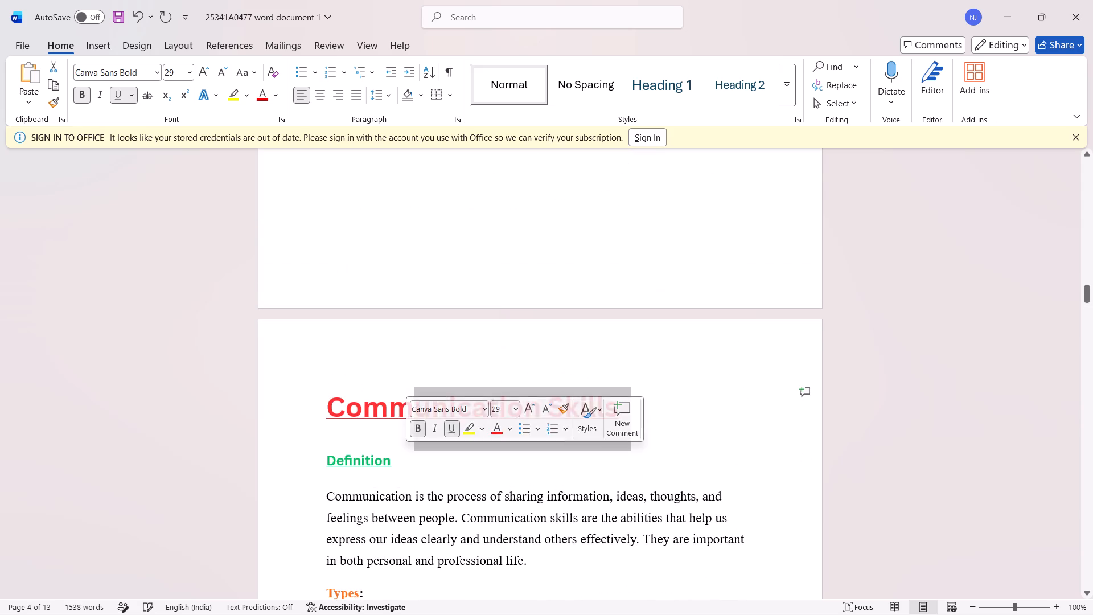
click(343, 436)
drag(328, 457, 402, 464)
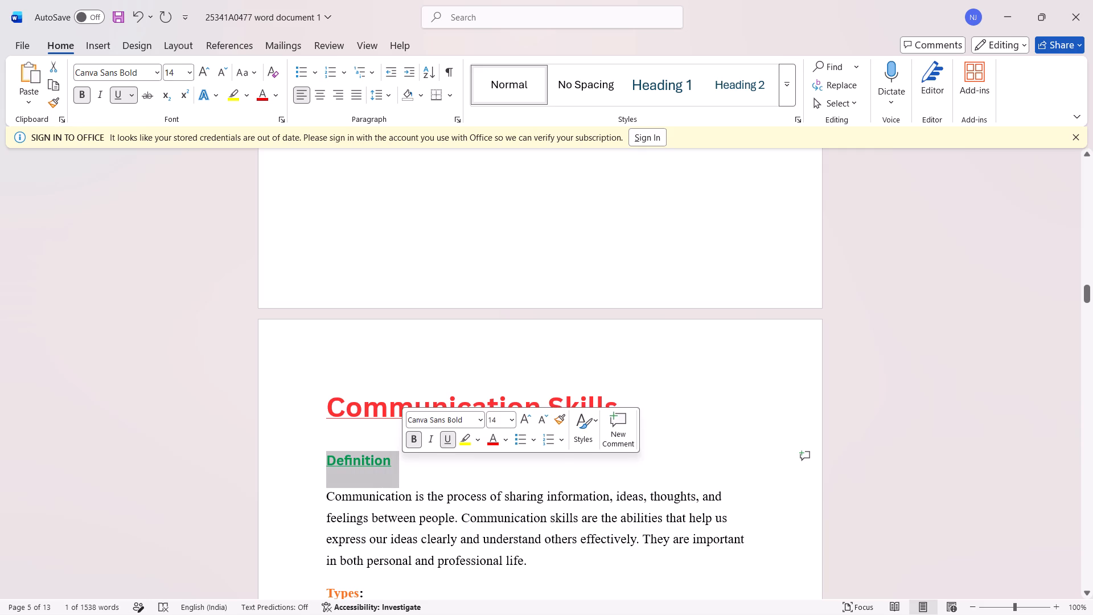
click(445, 442)
click(466, 471)
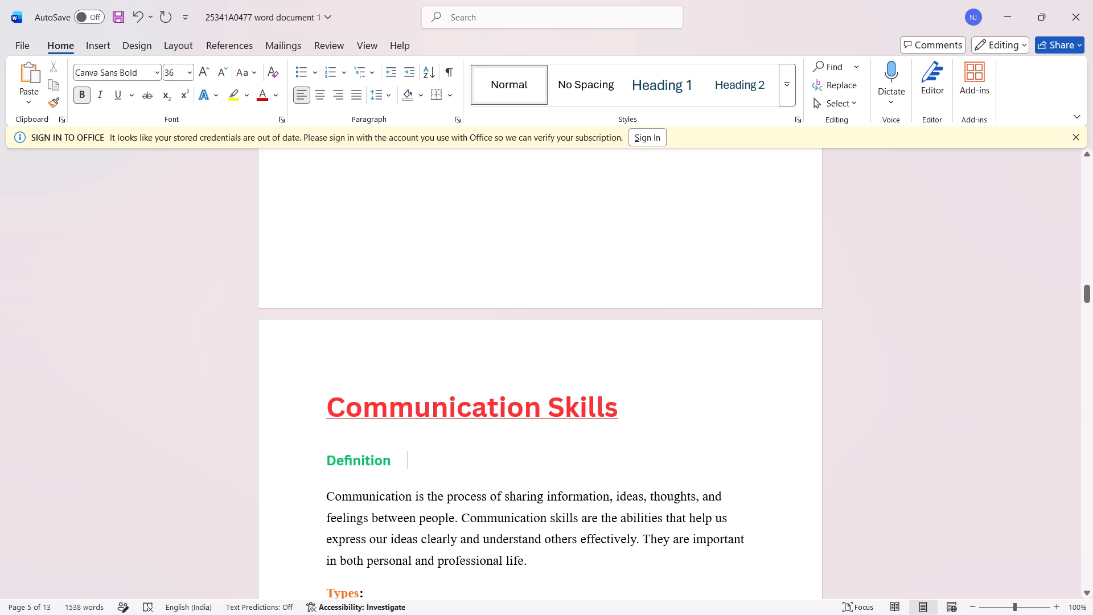
Add a colon after the "Definition" subheading.
click(393, 461)
key(shift+colon)
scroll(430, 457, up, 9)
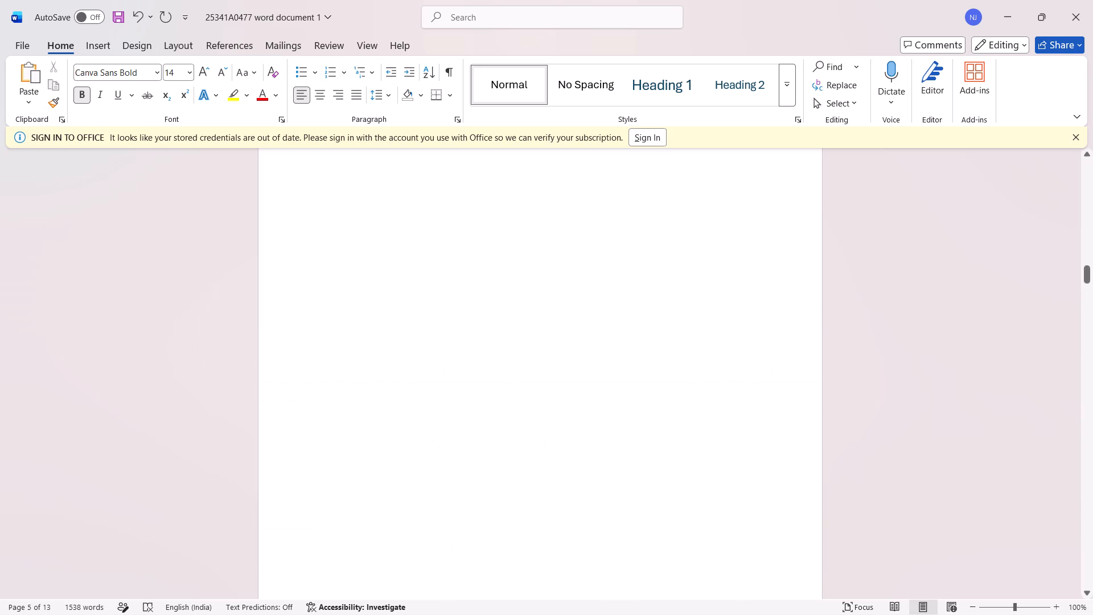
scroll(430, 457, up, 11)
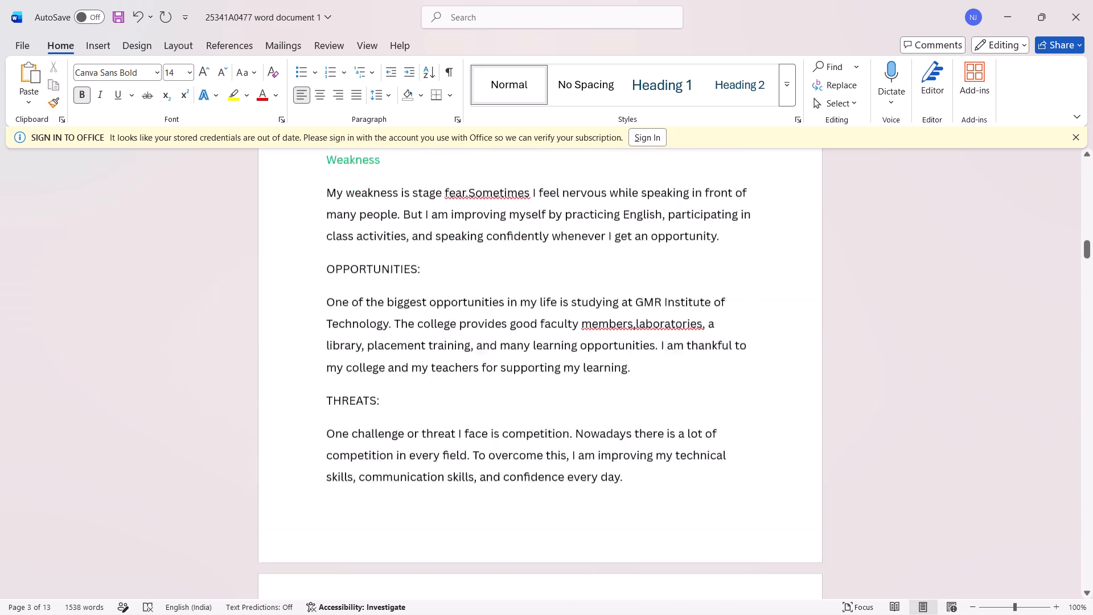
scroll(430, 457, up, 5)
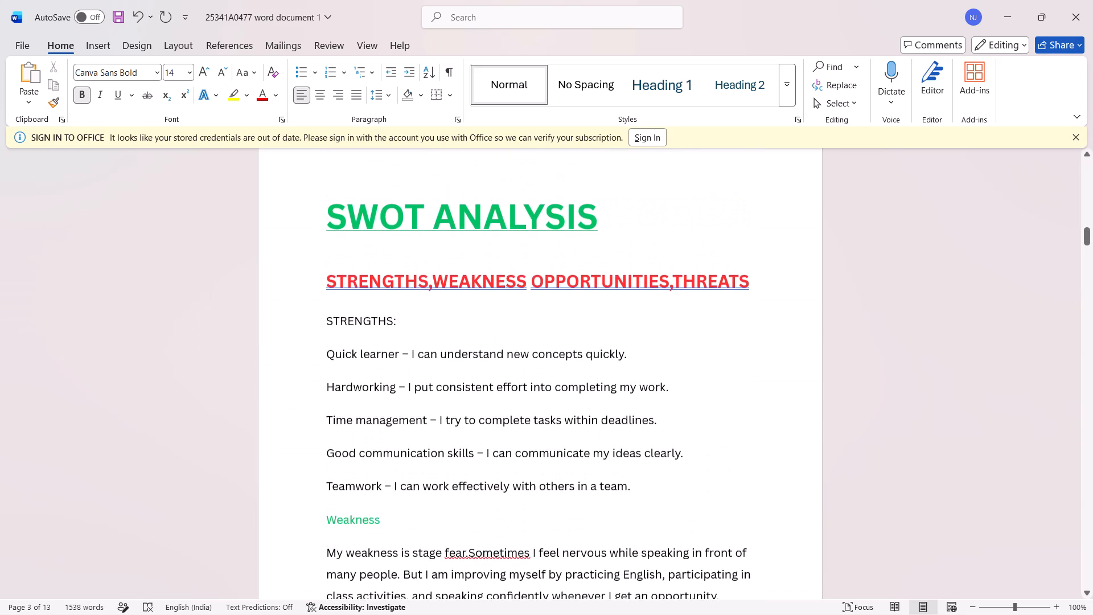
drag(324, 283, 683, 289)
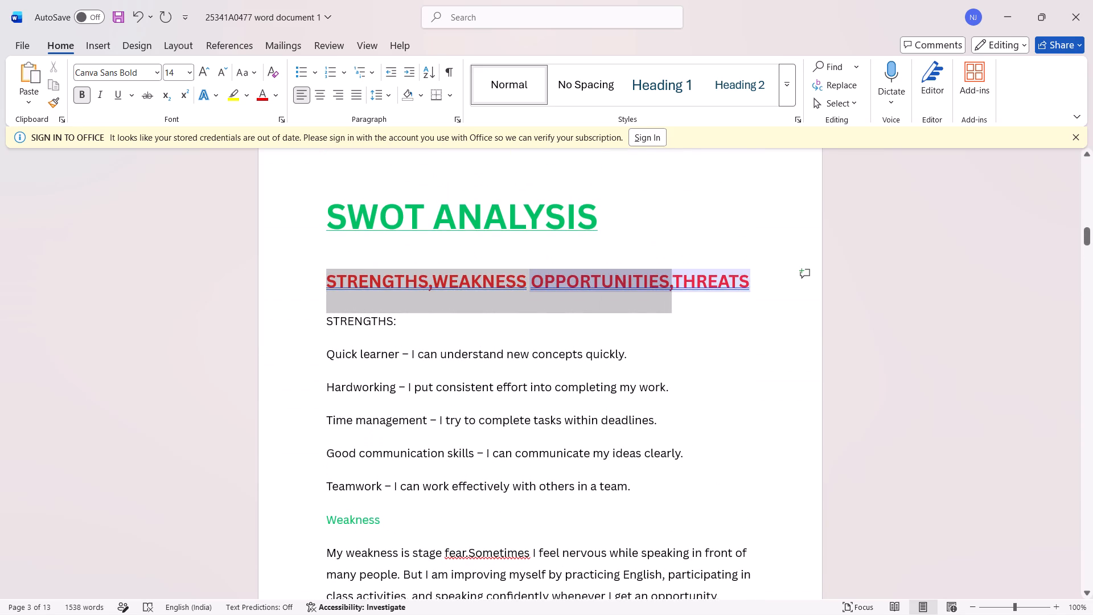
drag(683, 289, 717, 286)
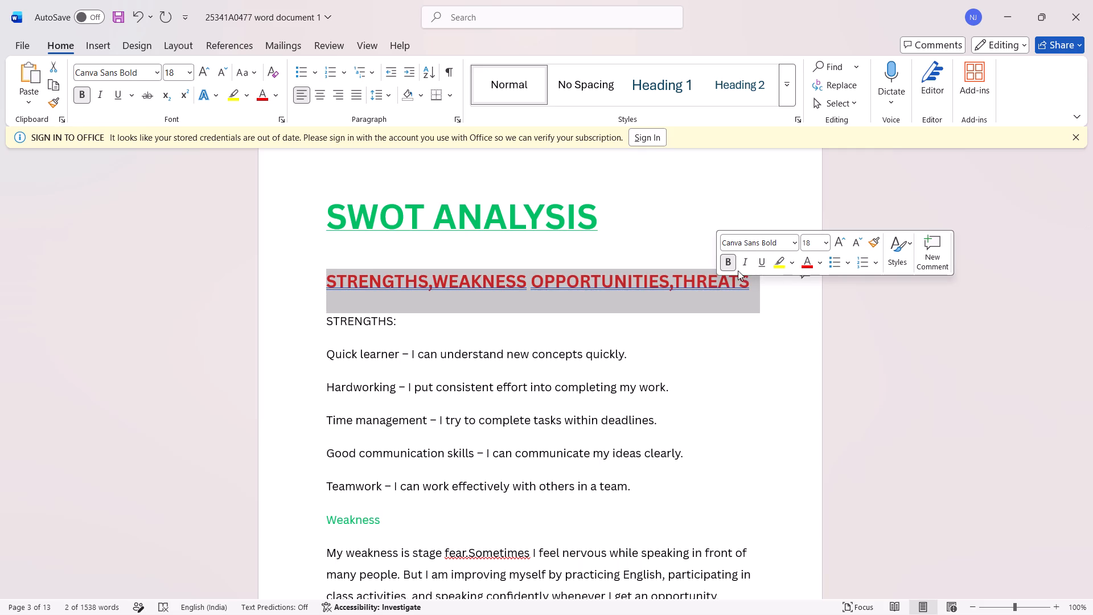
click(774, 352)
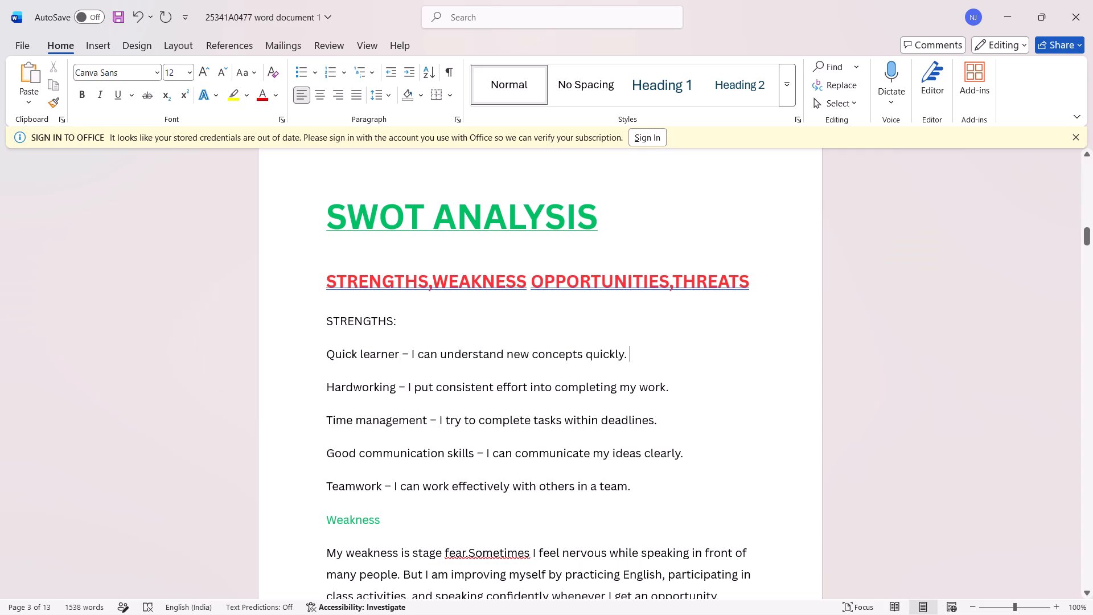
Set all the body text under the "Self Introduction" heading, through the closing thank-you line, to Times New Roman.
scroll(424, 237, up, 15)
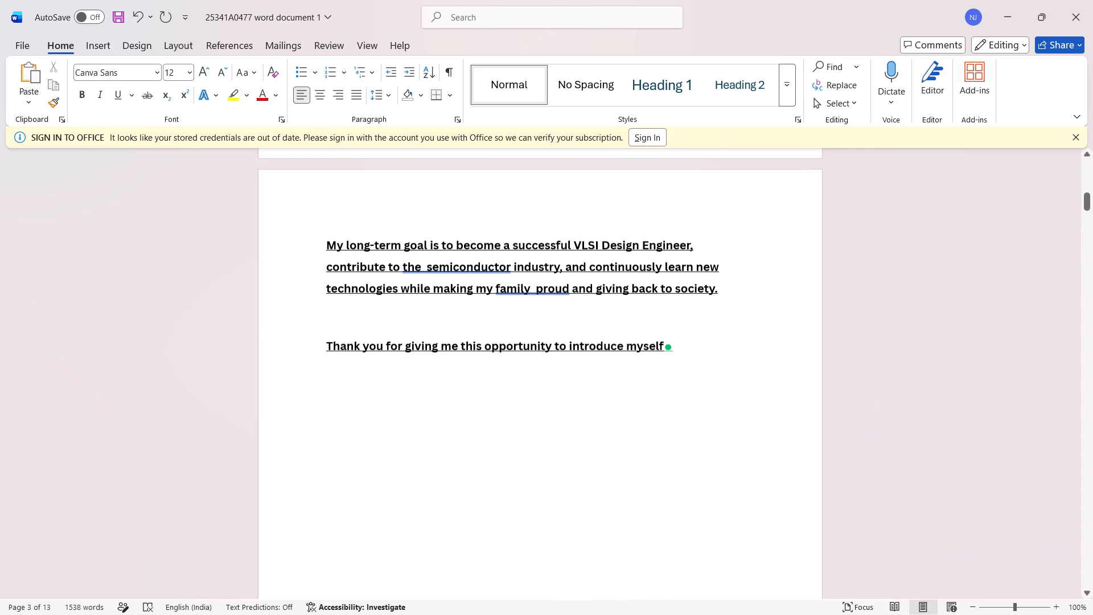
scroll(418, 244, up, 14)
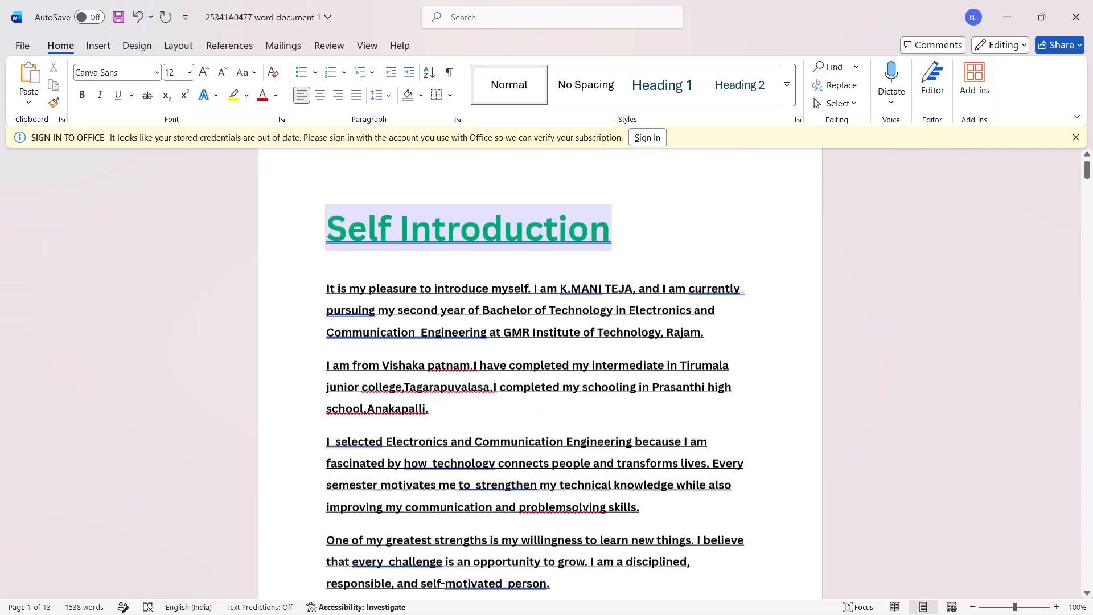
scroll(418, 244, up, 3)
scroll(418, 251, down, 3)
scroll(414, 267, up, 3)
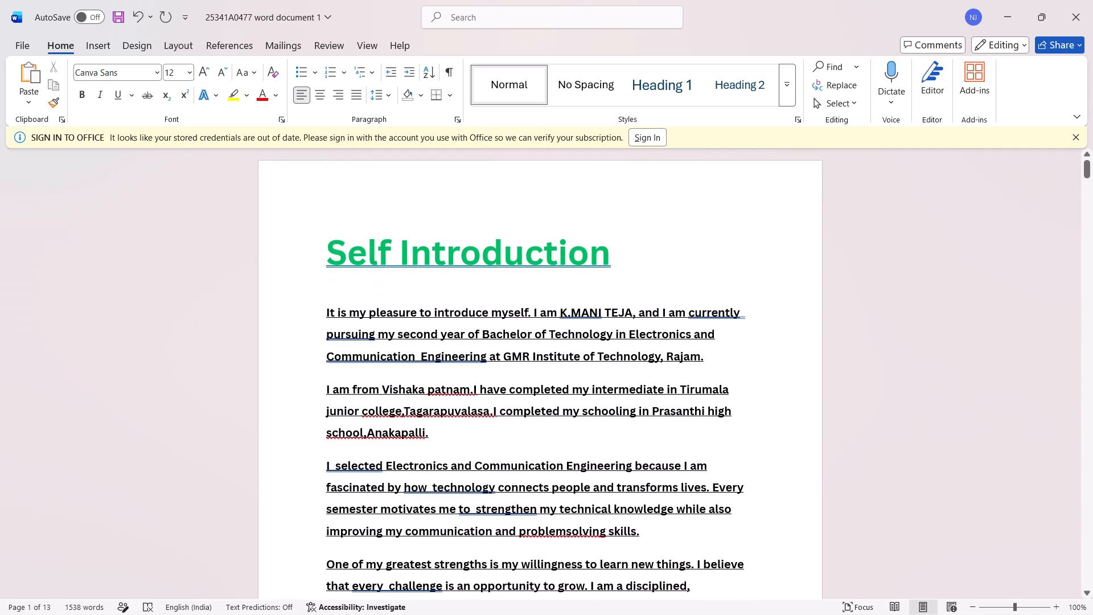
drag(328, 313, 507, 446)
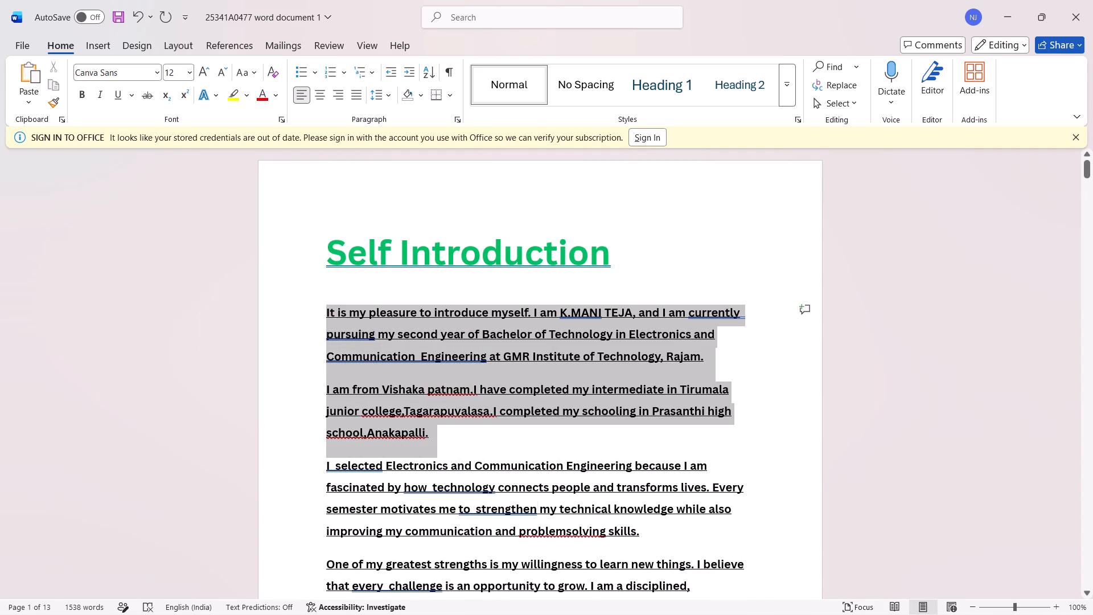
drag(507, 446, 511, 457)
scroll(510, 454, down, 10)
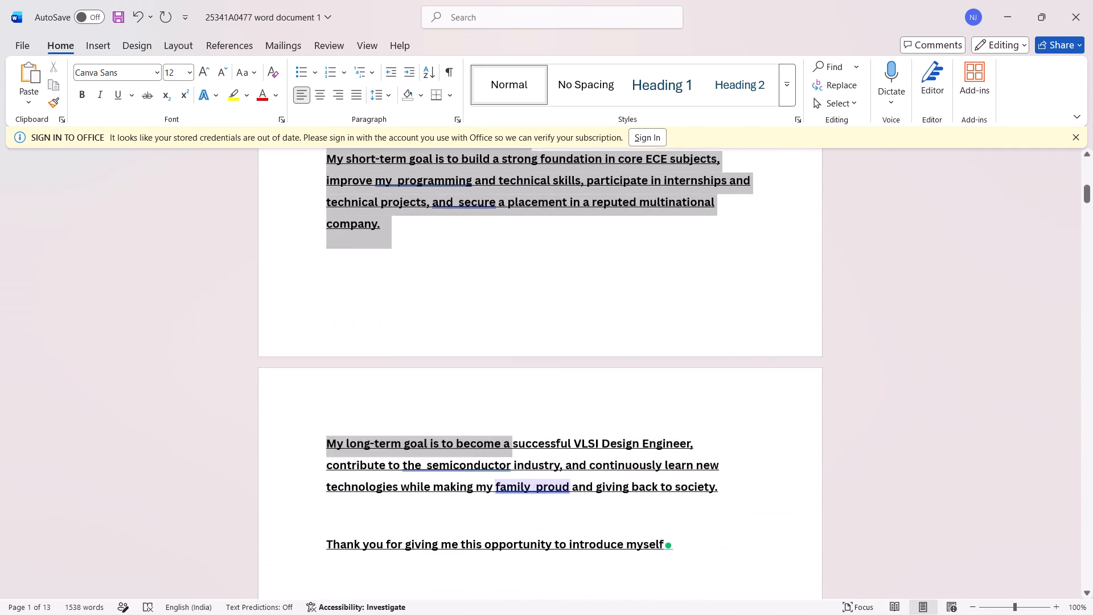
scroll(511, 457, down, 2)
drag(511, 457, 512, 457)
scroll(511, 457, down, 1)
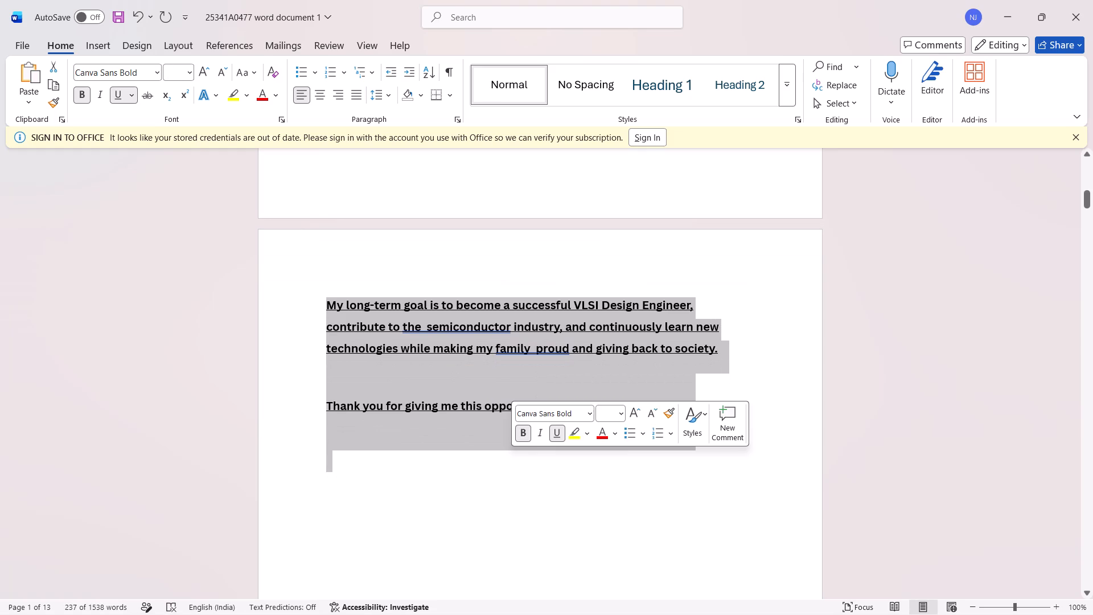
click(592, 415)
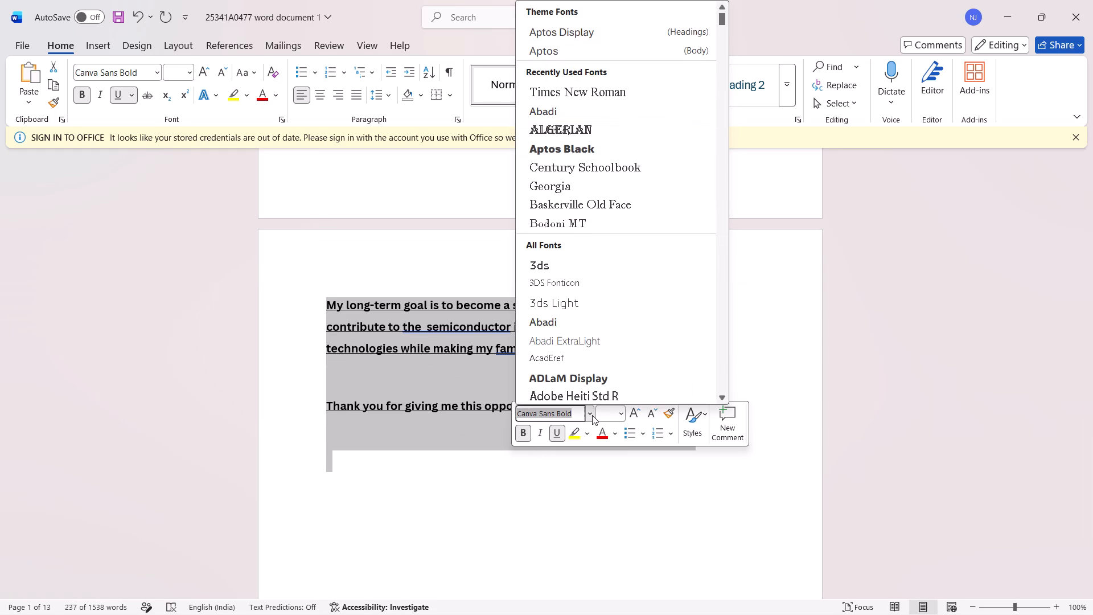
click(588, 96)
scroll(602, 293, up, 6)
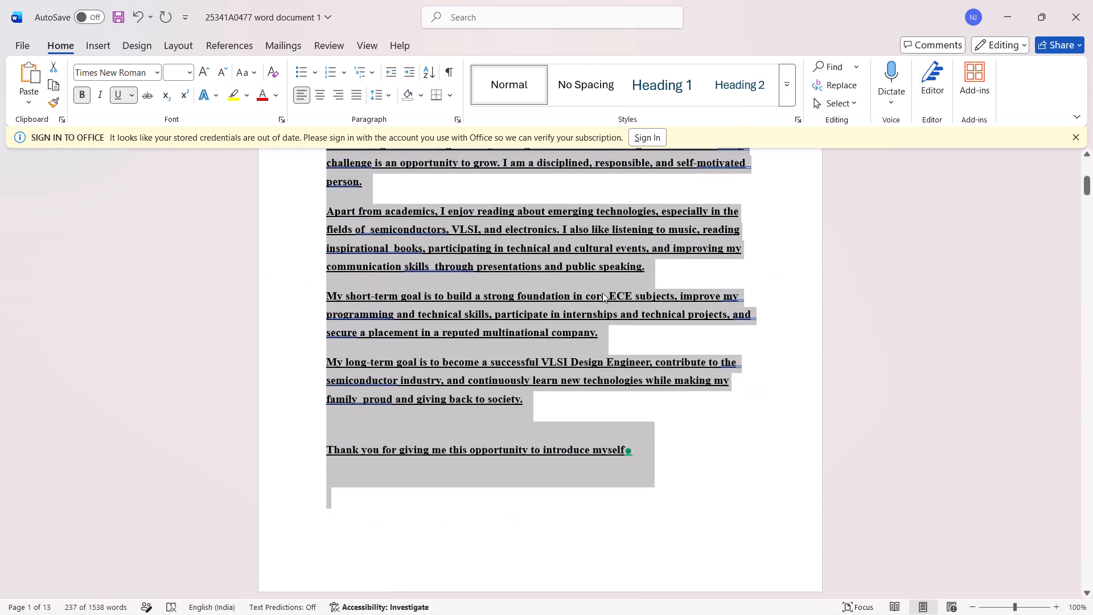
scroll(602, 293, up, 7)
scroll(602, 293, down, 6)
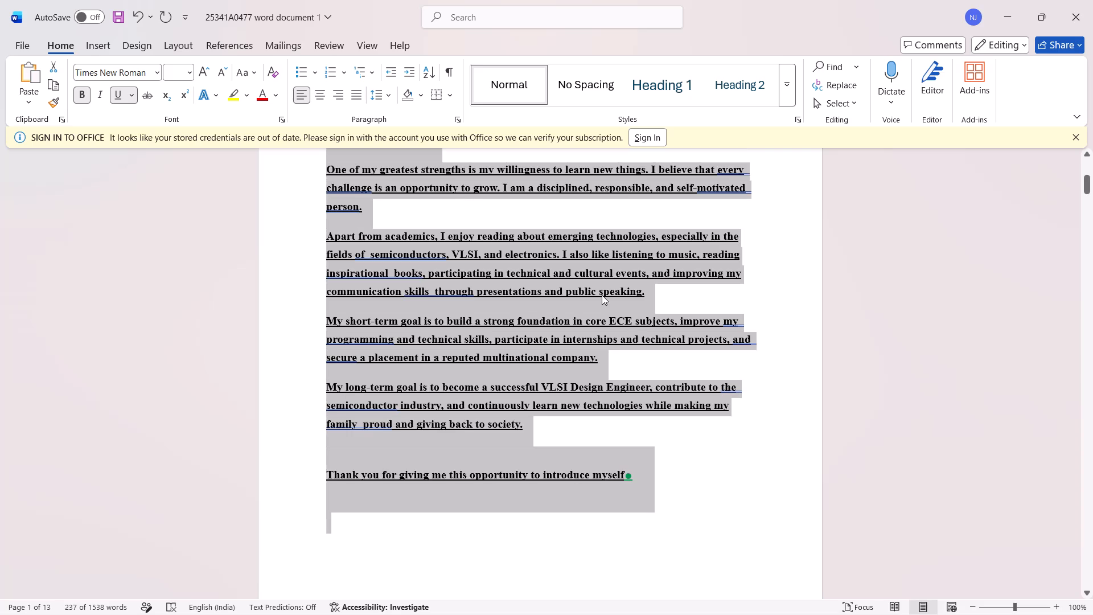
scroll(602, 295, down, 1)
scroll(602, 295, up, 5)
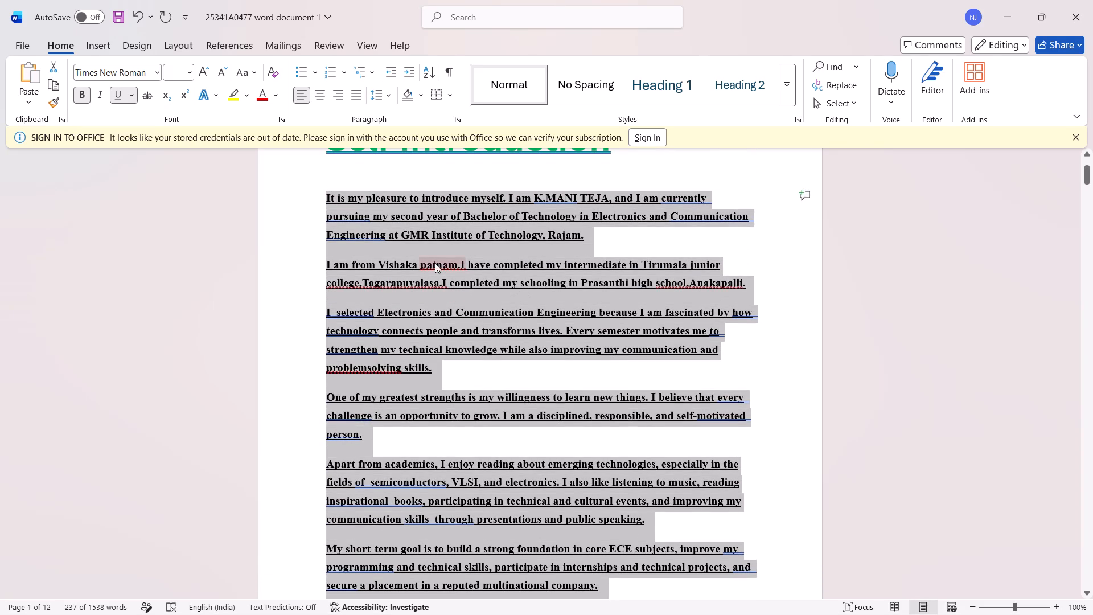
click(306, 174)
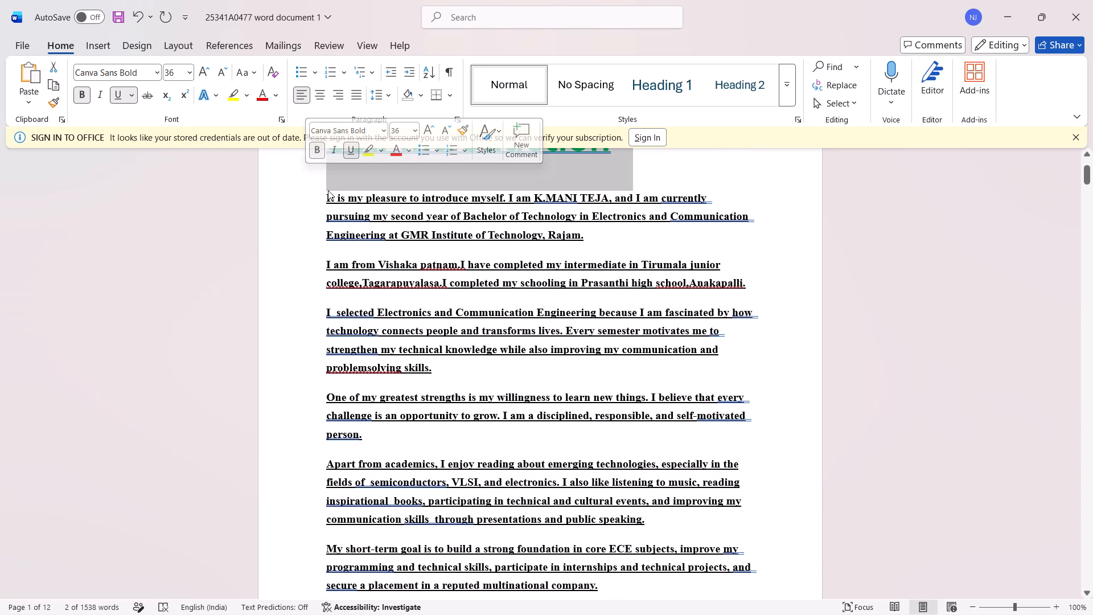
Set all the body text under the "Self Introduction" heading, through the closing thank-you line, to font size 16.
drag(326, 197, 445, 319)
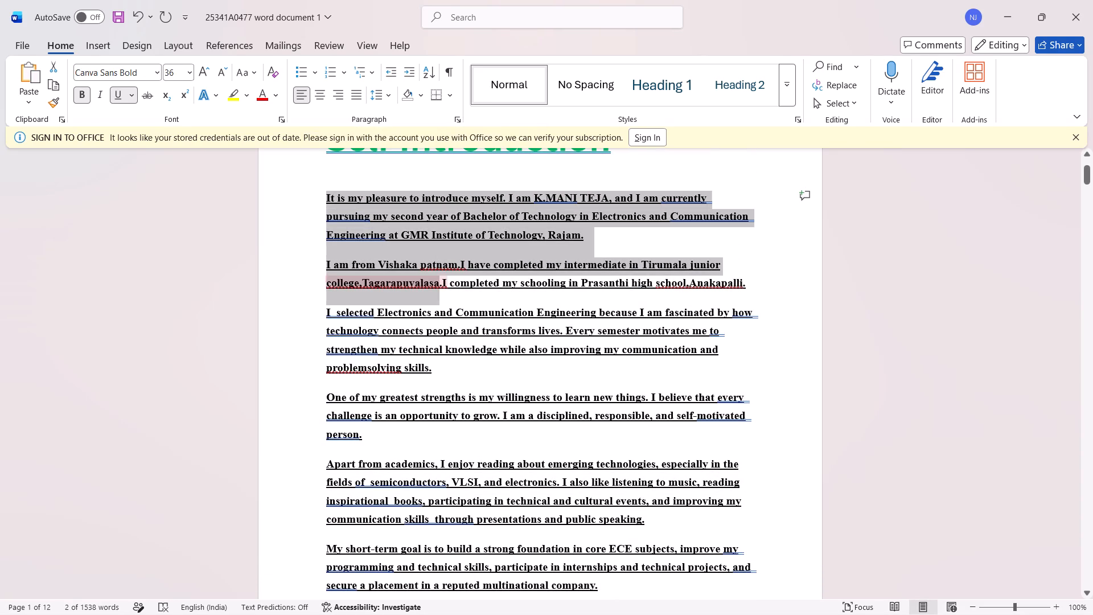
drag(445, 319, 473, 365)
scroll(474, 362, down, 5)
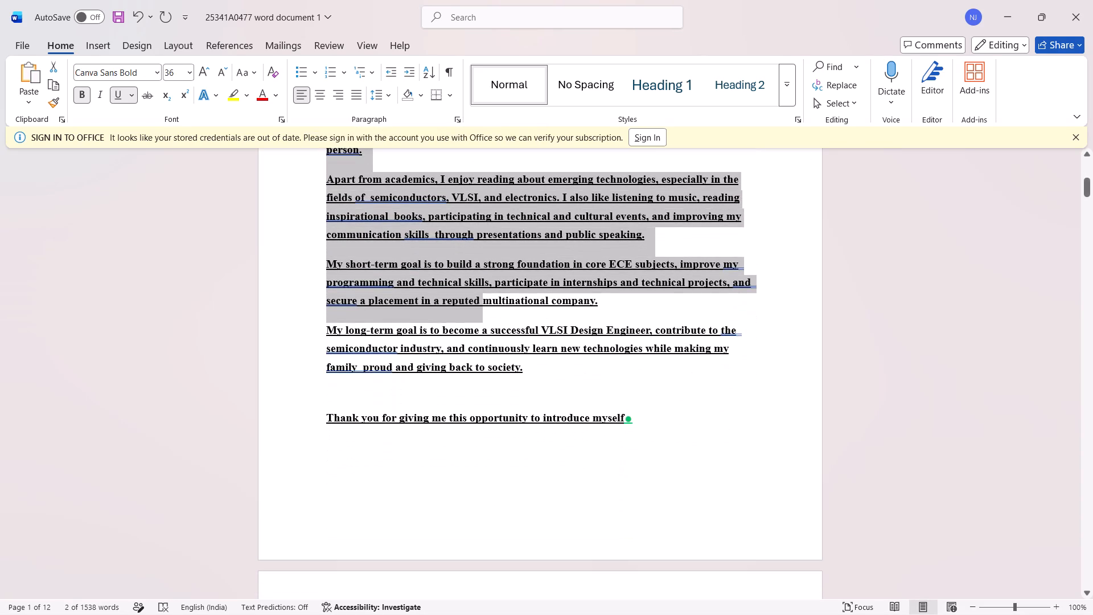
drag(473, 365, 639, 409)
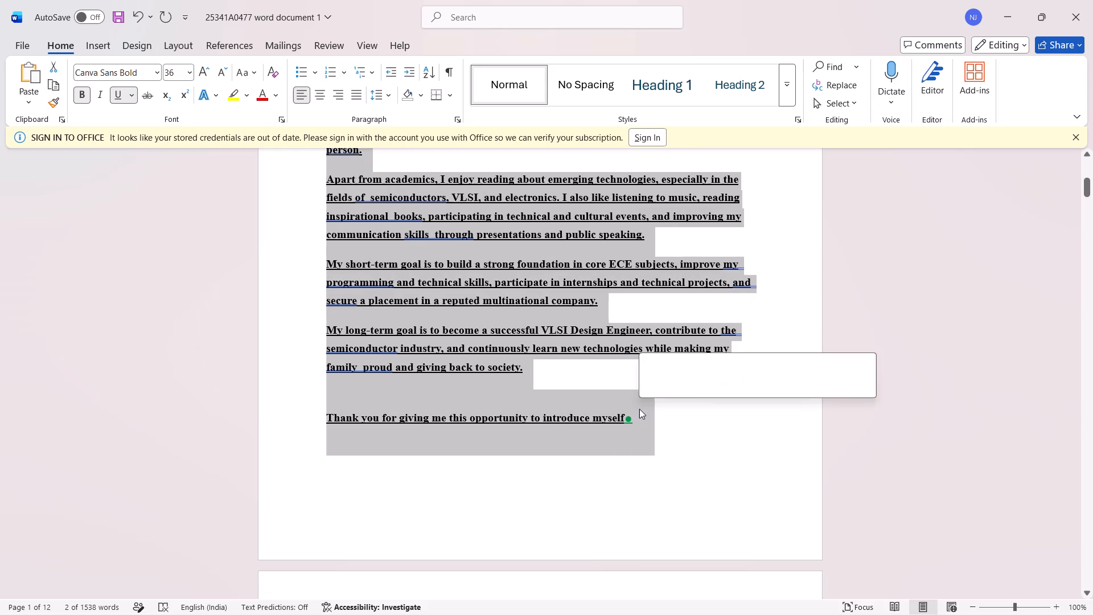
click(747, 367)
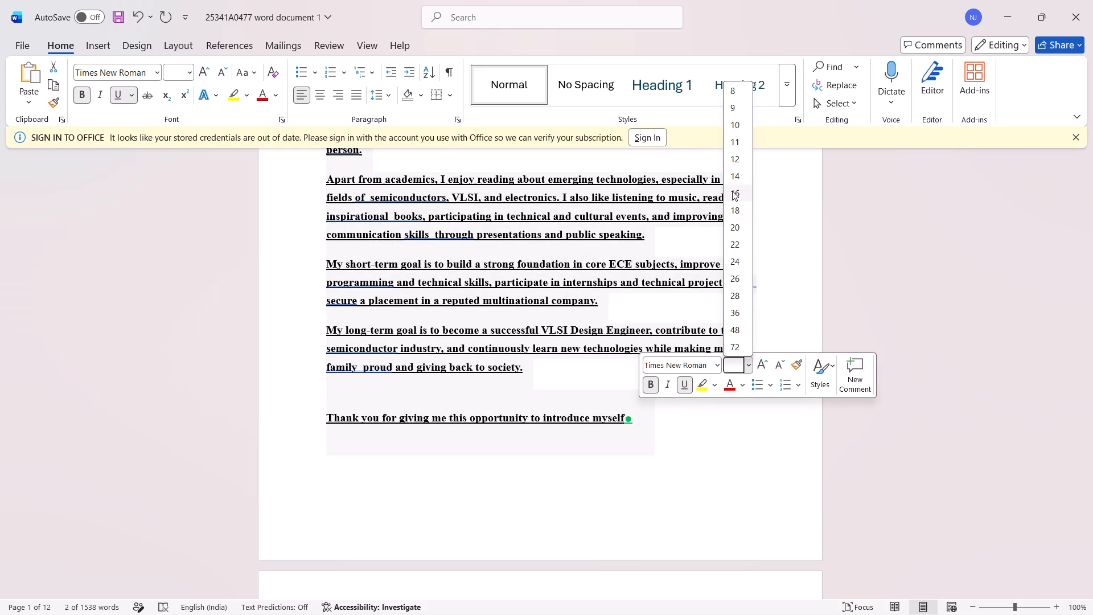
click(732, 191)
Remove the underline and bold formatting from all the body text under the "Self Introduction" heading.
scroll(556, 466, down, 3)
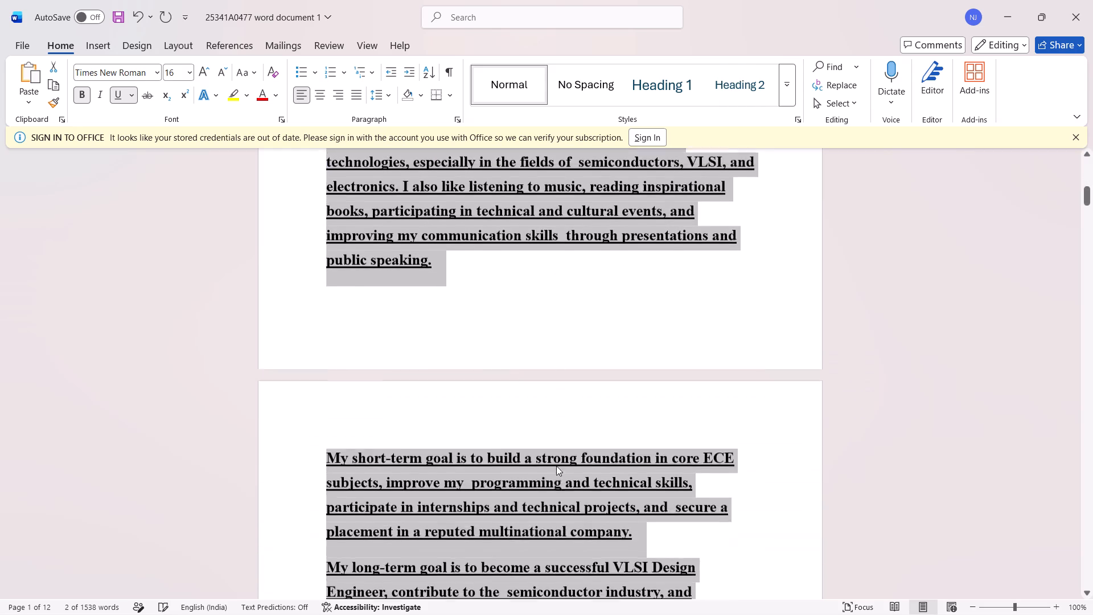
scroll(556, 466, down, 7)
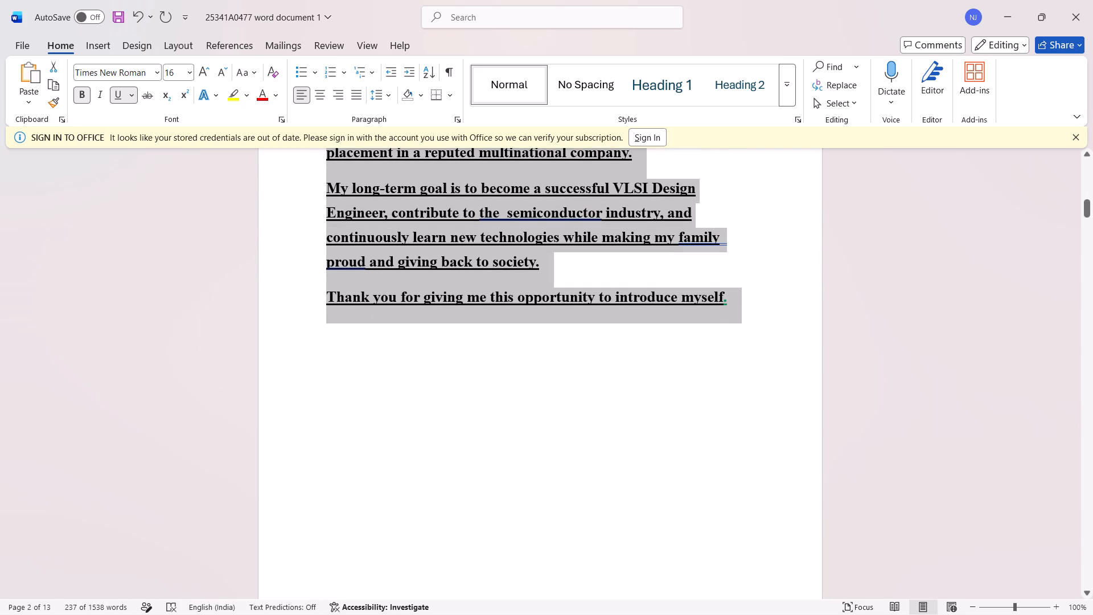
scroll(531, 434, up, 16)
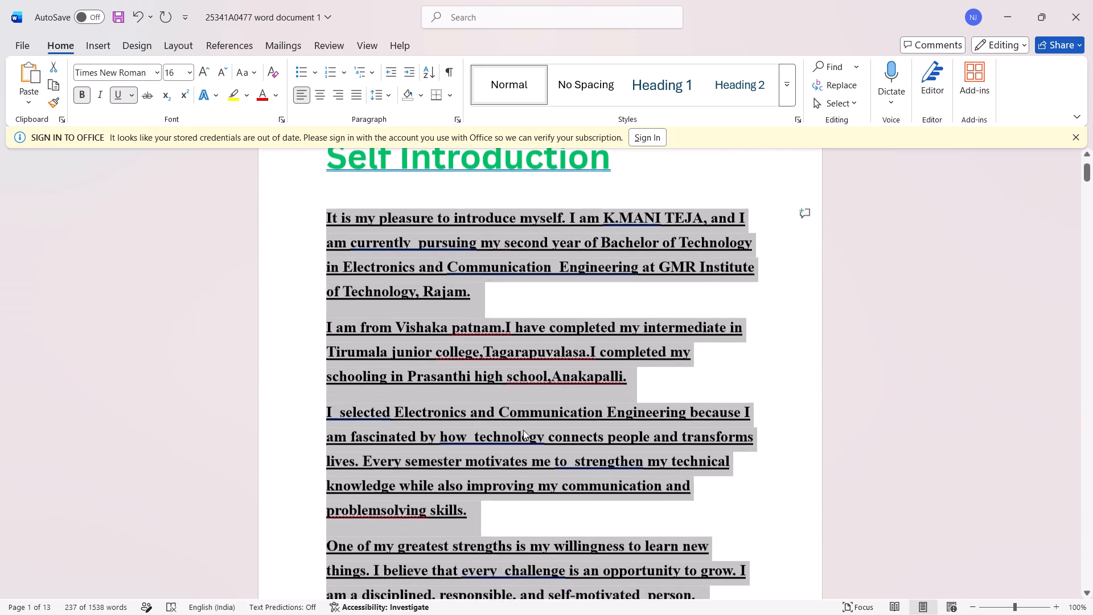
scroll(523, 430, up, 1)
click(116, 98)
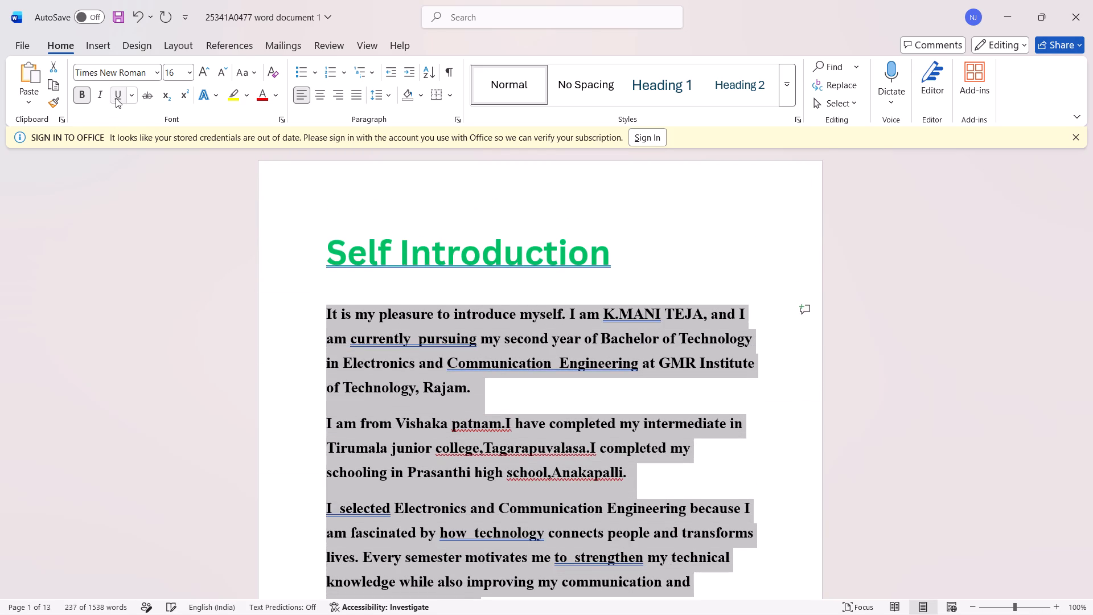
click(79, 97)
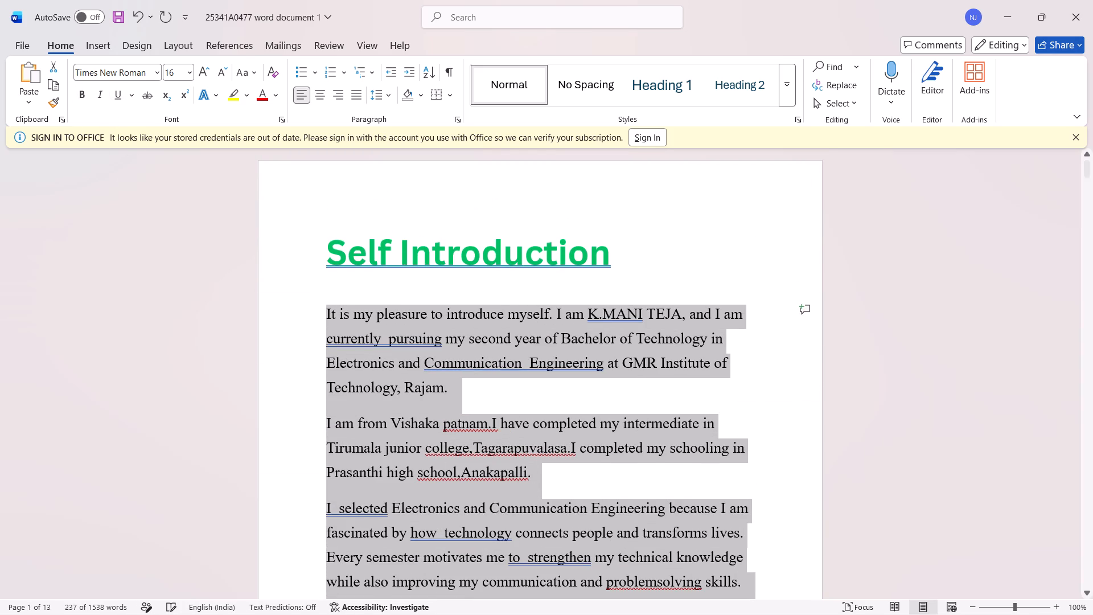
click(657, 237)
Set all the text under the "Communication Skills" heading, from "Definition:" through the Advantages paragraph, to font size 16.
scroll(659, 272, down, 4)
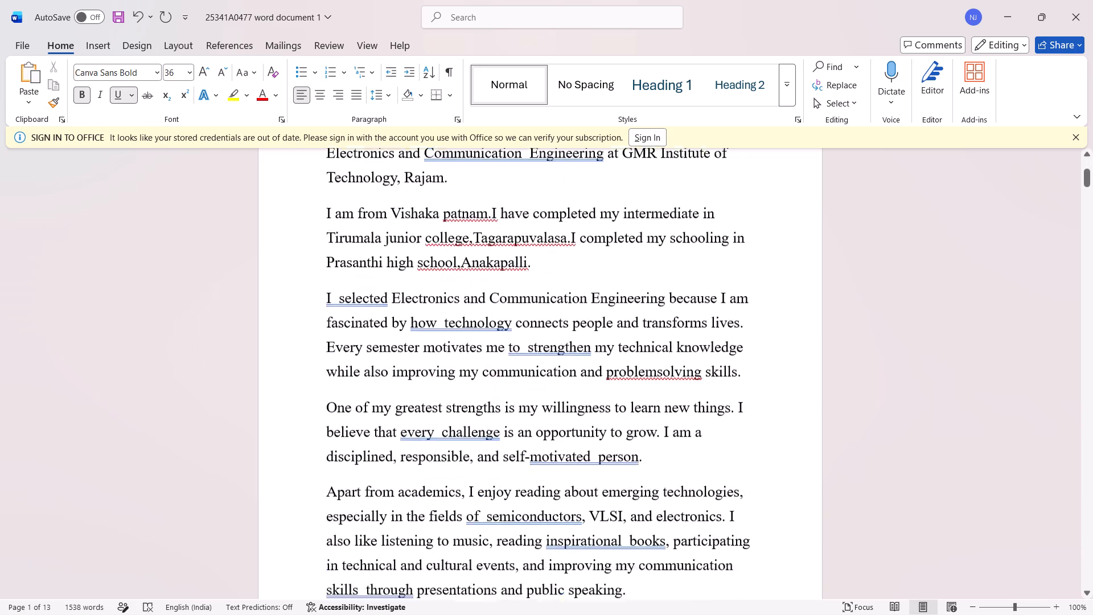
scroll(659, 274, down, 12)
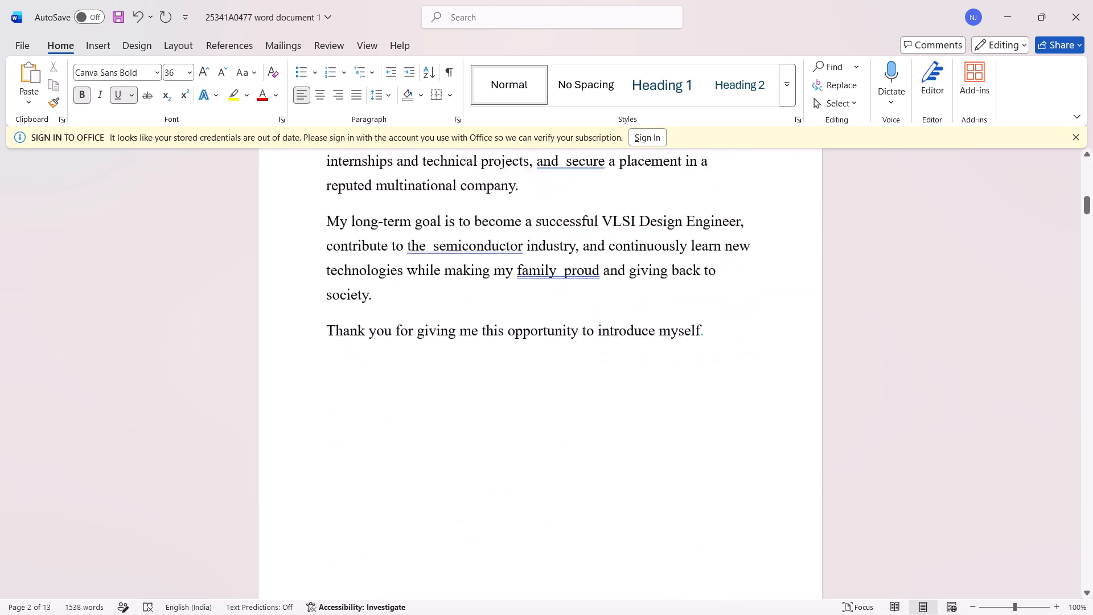
scroll(659, 274, down, 2)
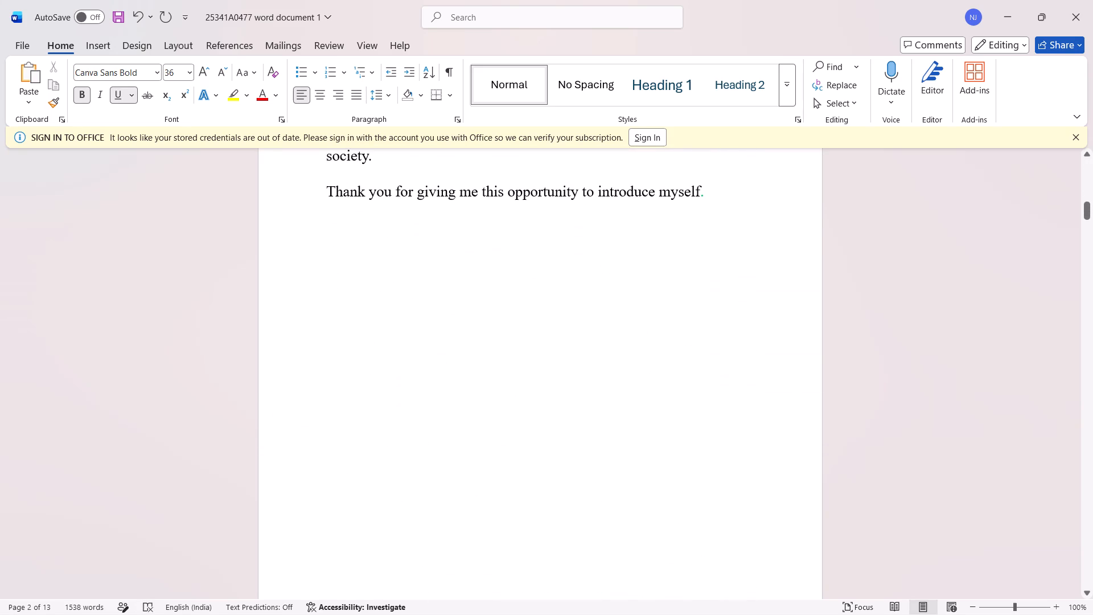
scroll(632, 308, down, 8)
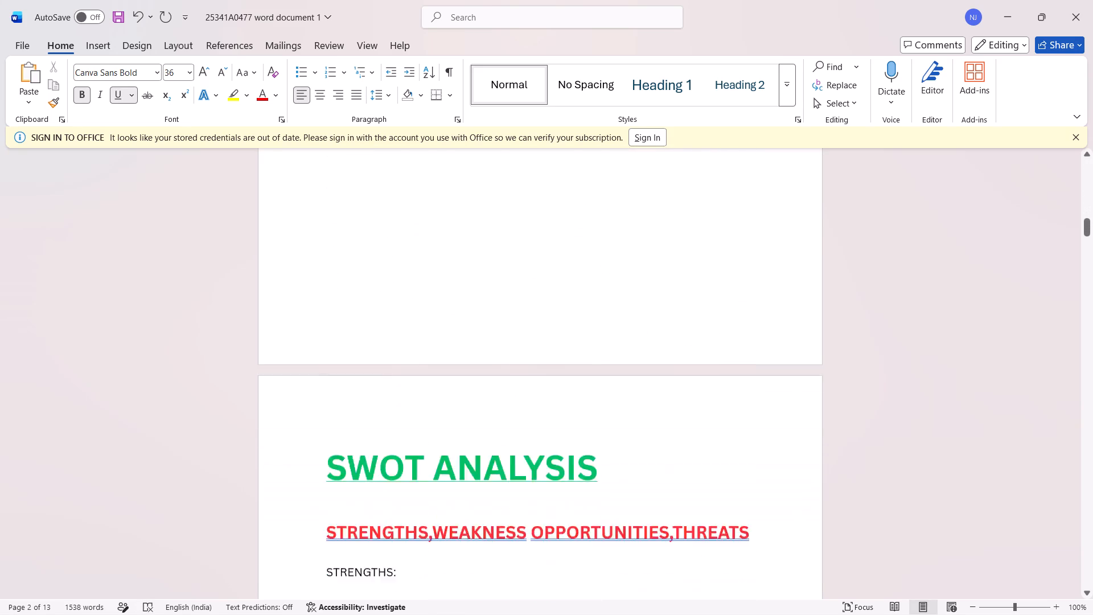
scroll(625, 318, down, 8)
scroll(625, 318, down, 16)
scroll(625, 318, down, 11)
scroll(625, 318, up, 5)
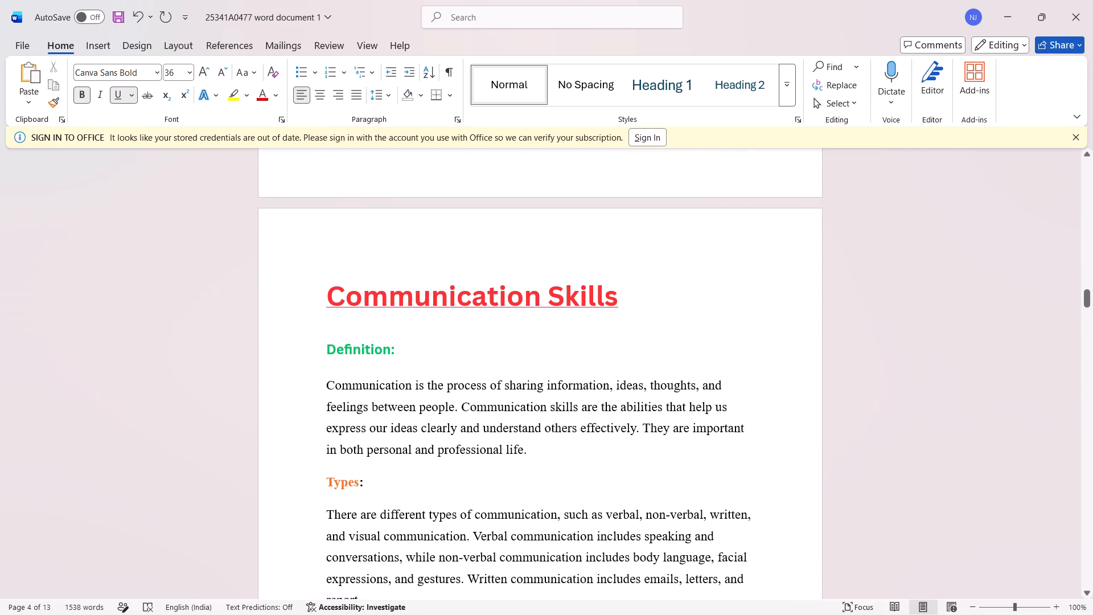
drag(320, 346, 430, 444)
scroll(430, 444, down, 7)
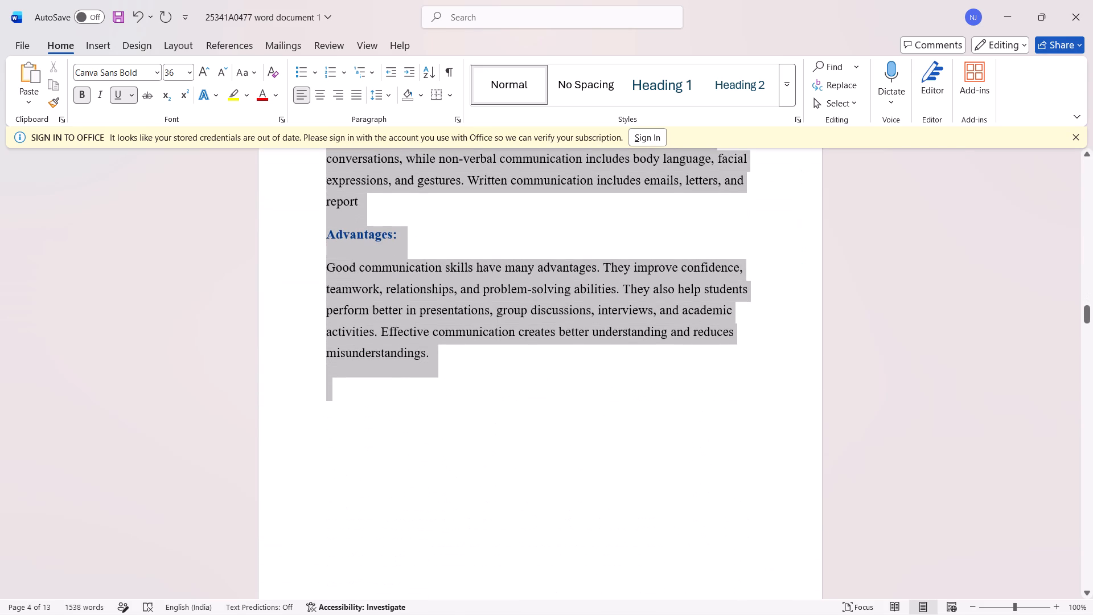
drag(430, 444, 436, 444)
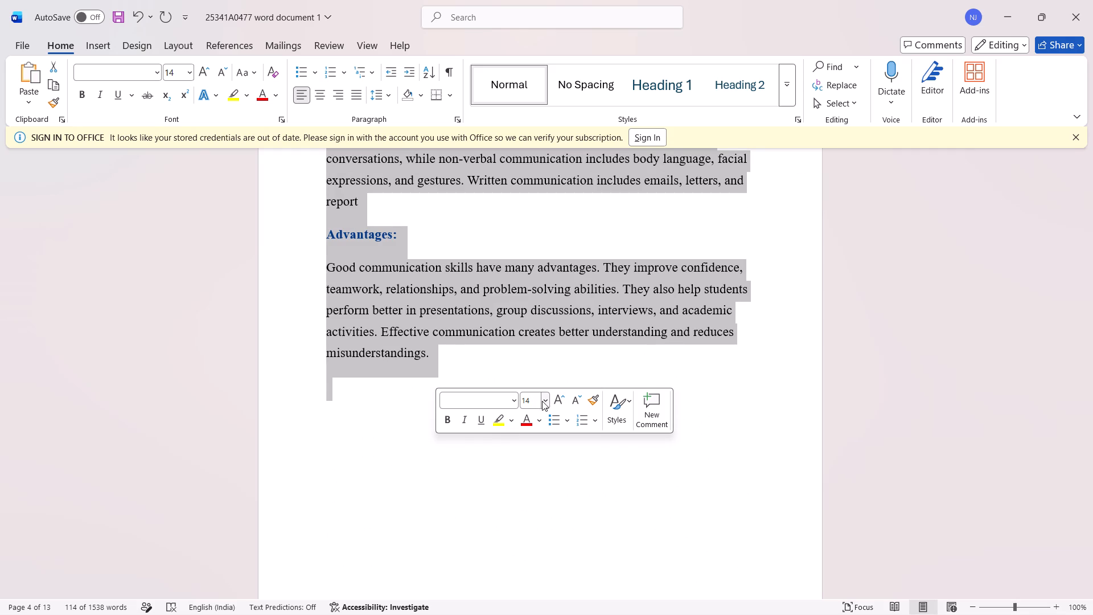
click(549, 399)
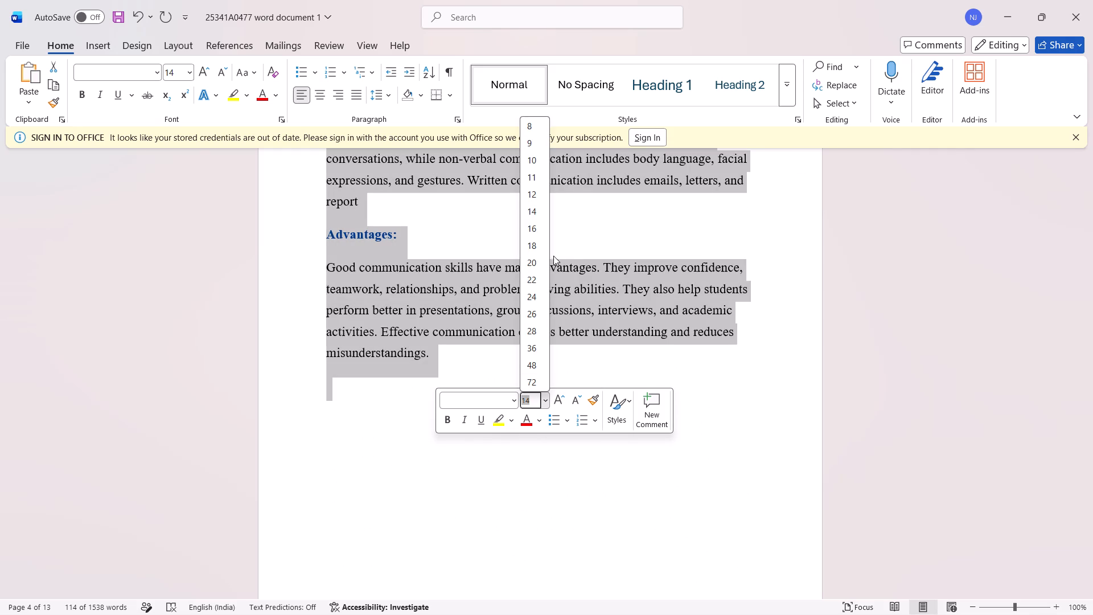
click(533, 232)
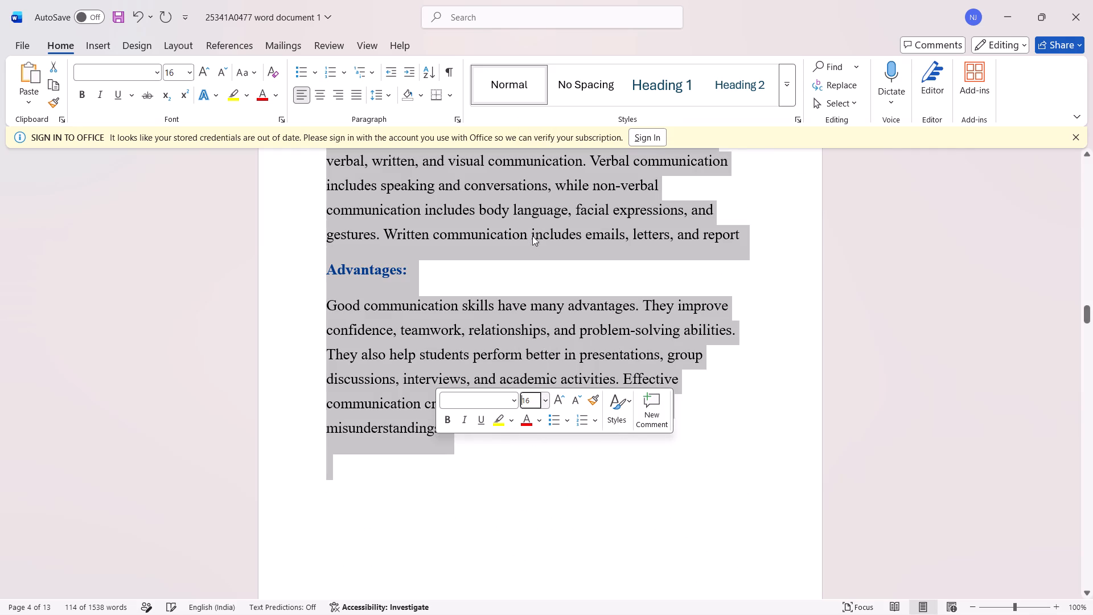
click(716, 274)
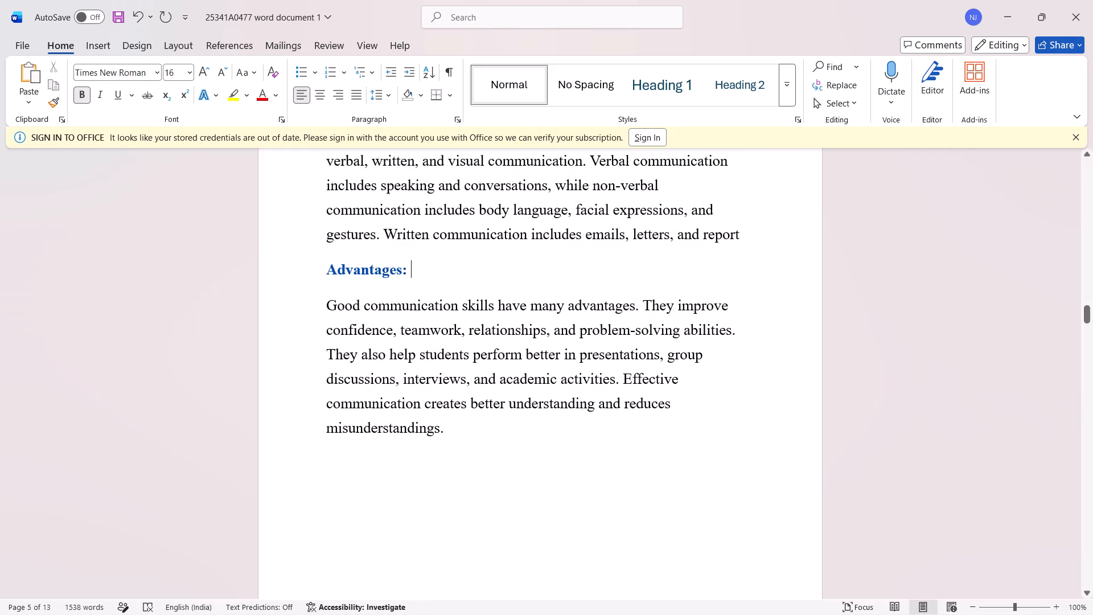
Set the "Advantages:" subheading in the "Communication Skills" section to font size 18.
drag(325, 266, 416, 266)
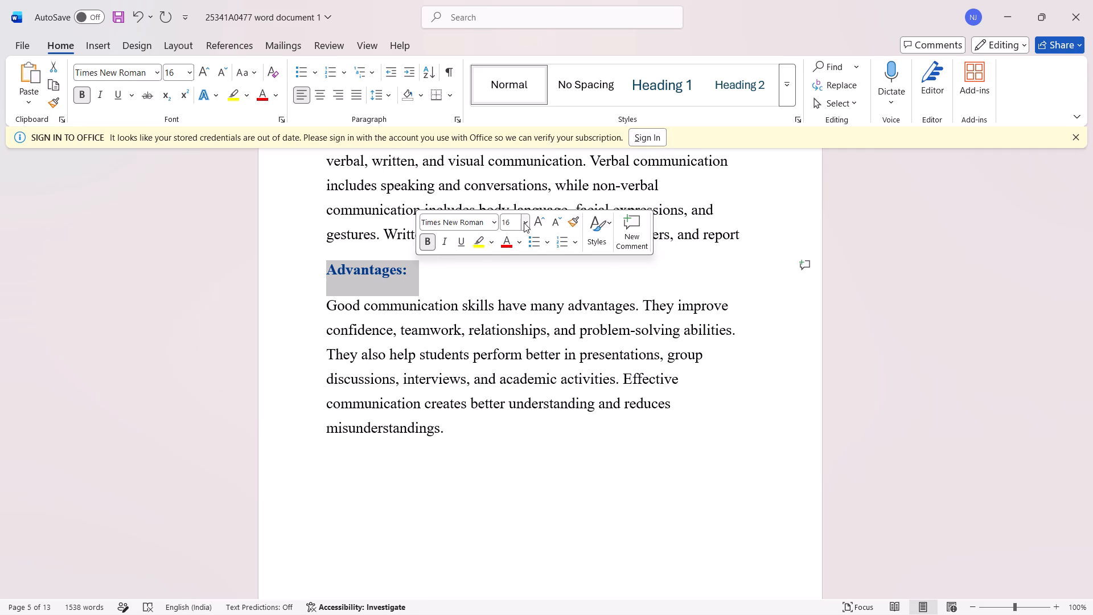
click(525, 222)
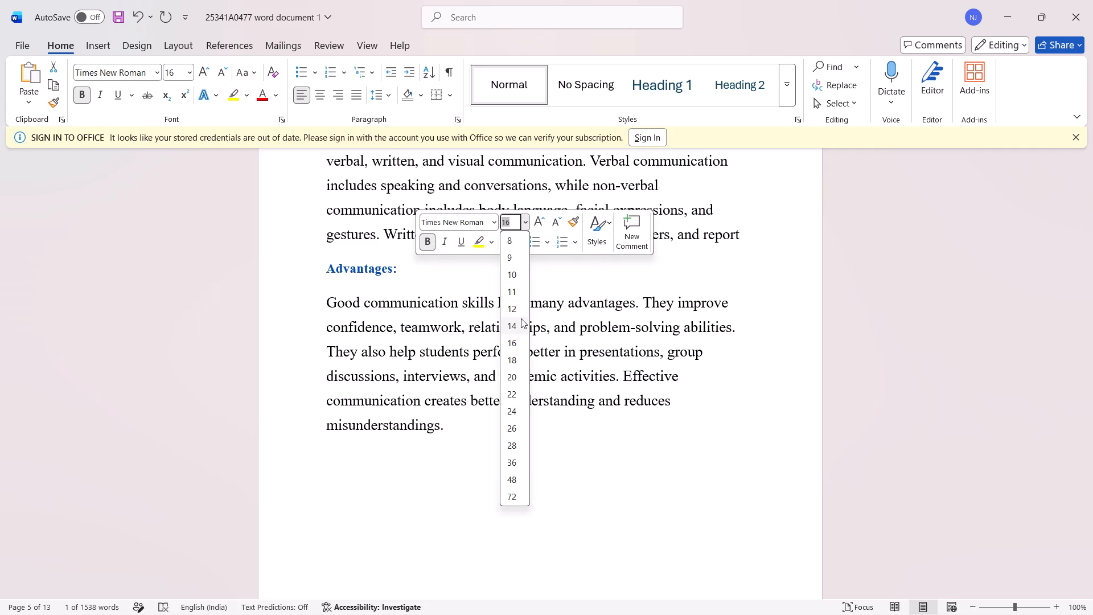
click(514, 360)
click(486, 272)
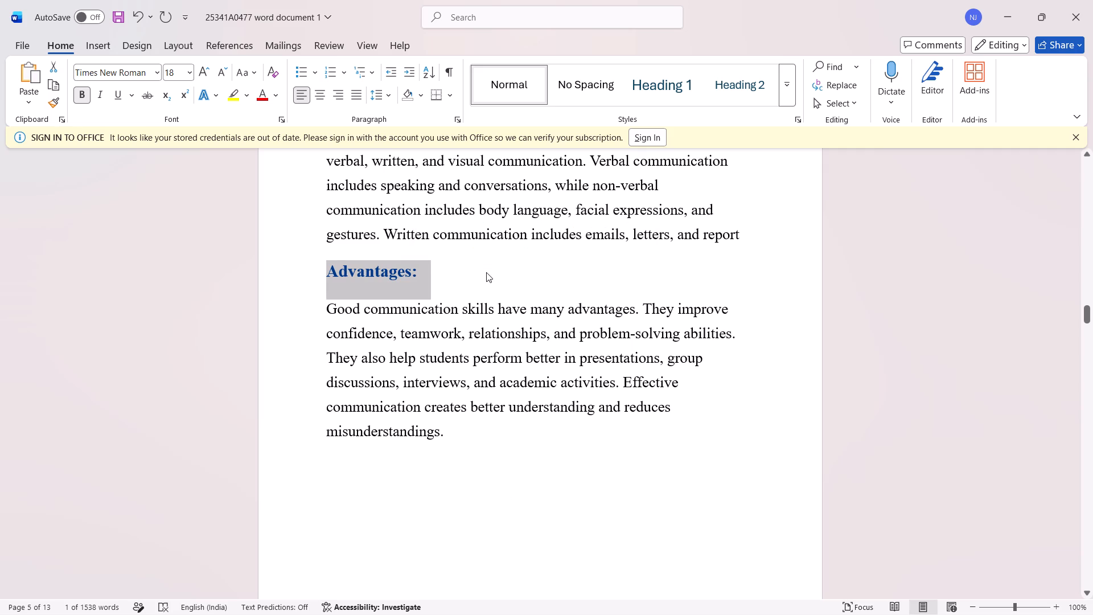
Set the "Types:" subheading in the "Communication Skills" section to font size 18.
scroll(482, 280, up, 4)
drag(328, 328, 329, 329)
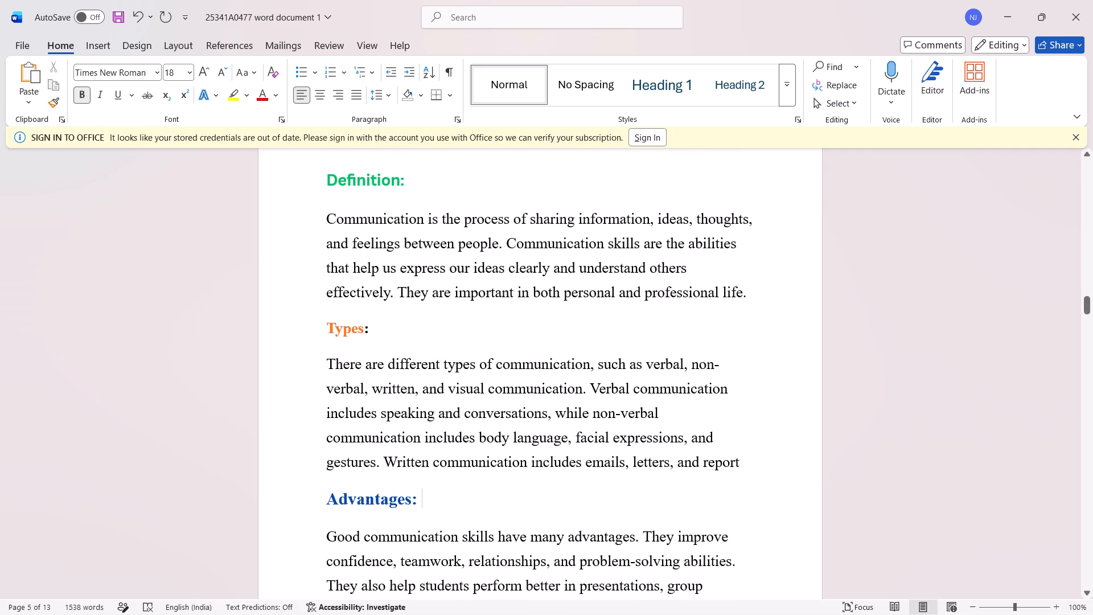
drag(329, 329, 373, 334)
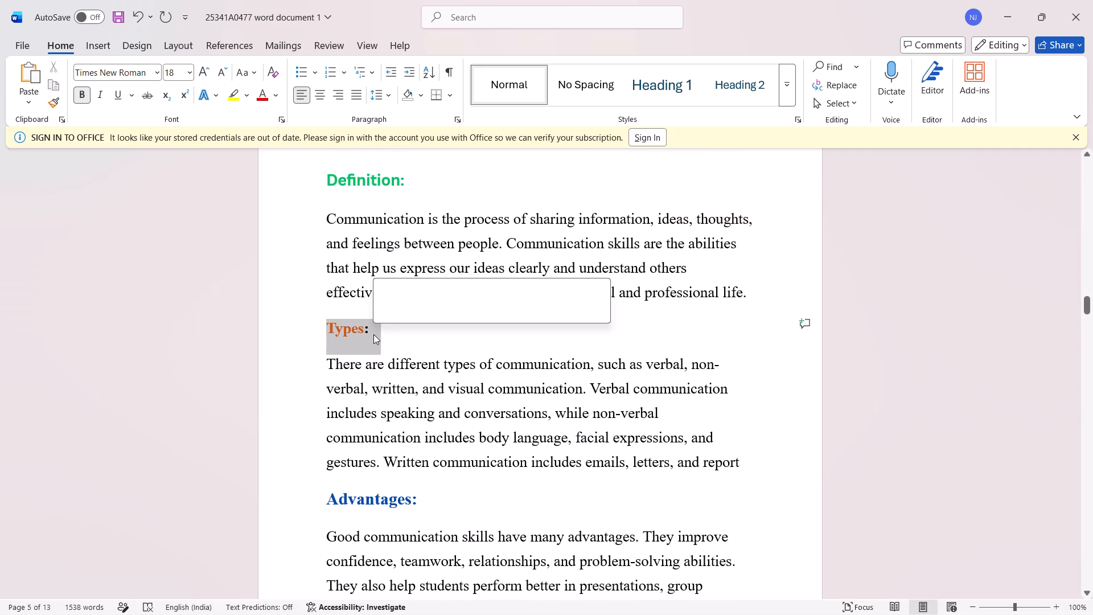
click(486, 293)
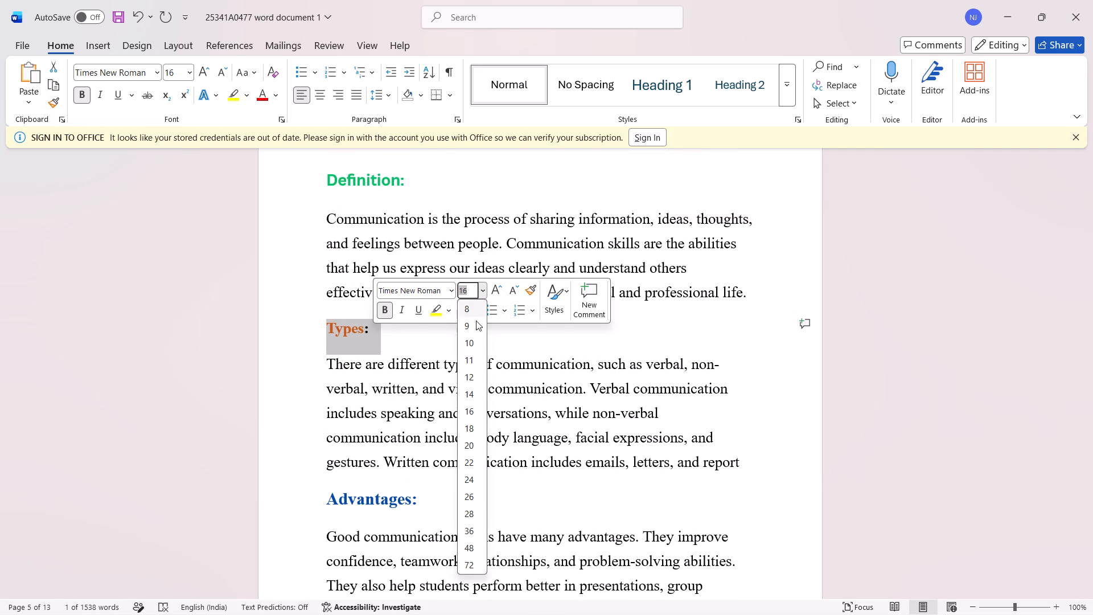
click(470, 425)
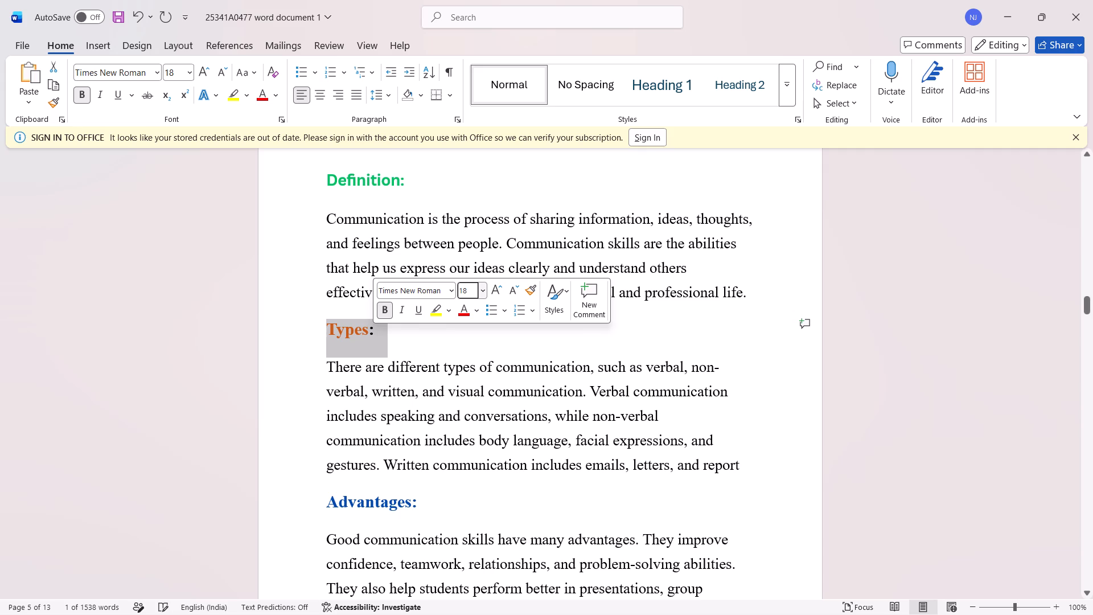
Set the "Definition:" subheading in the "Communication Skills" section to font size 18.
drag(325, 178, 412, 174)
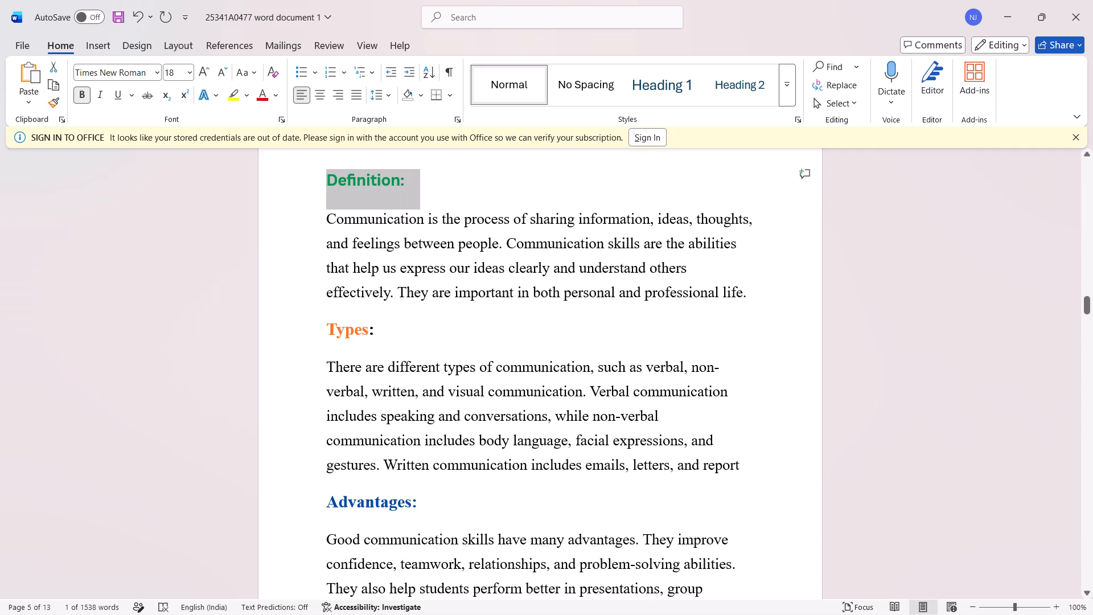
drag(412, 174, 414, 174)
click(522, 130)
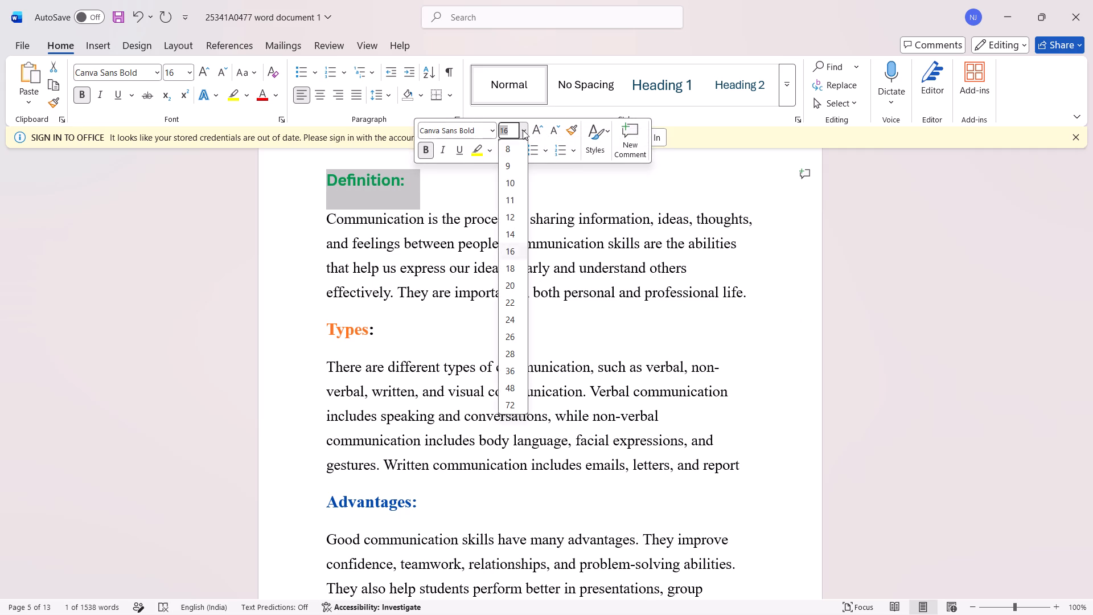
click(515, 267)
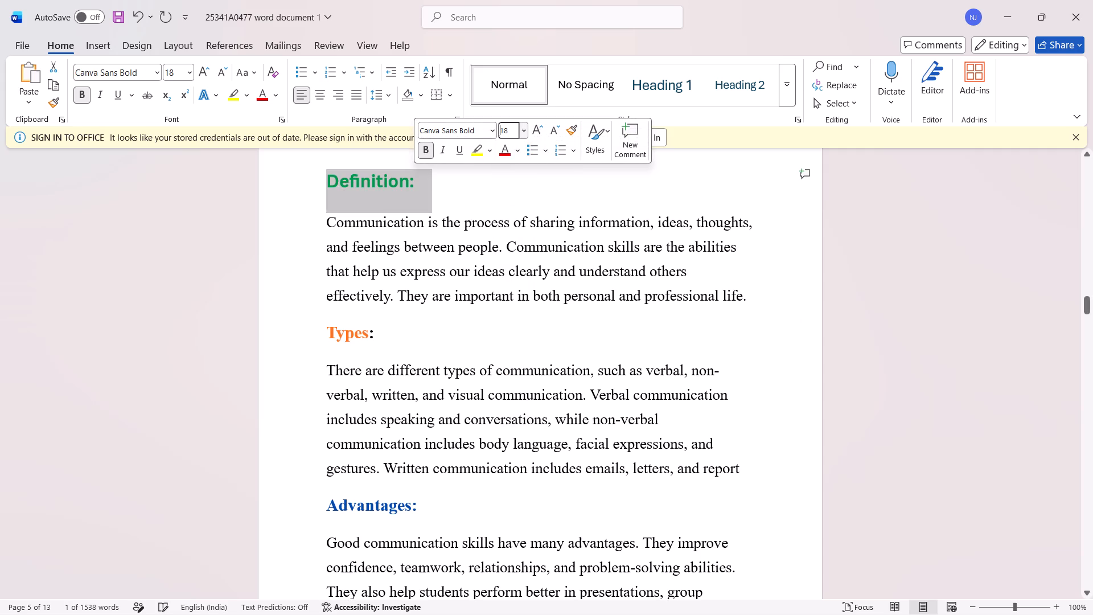
click(487, 181)
Make the "Hearing" subheading in the listening versus hearing section bold.
scroll(480, 194, up, 4)
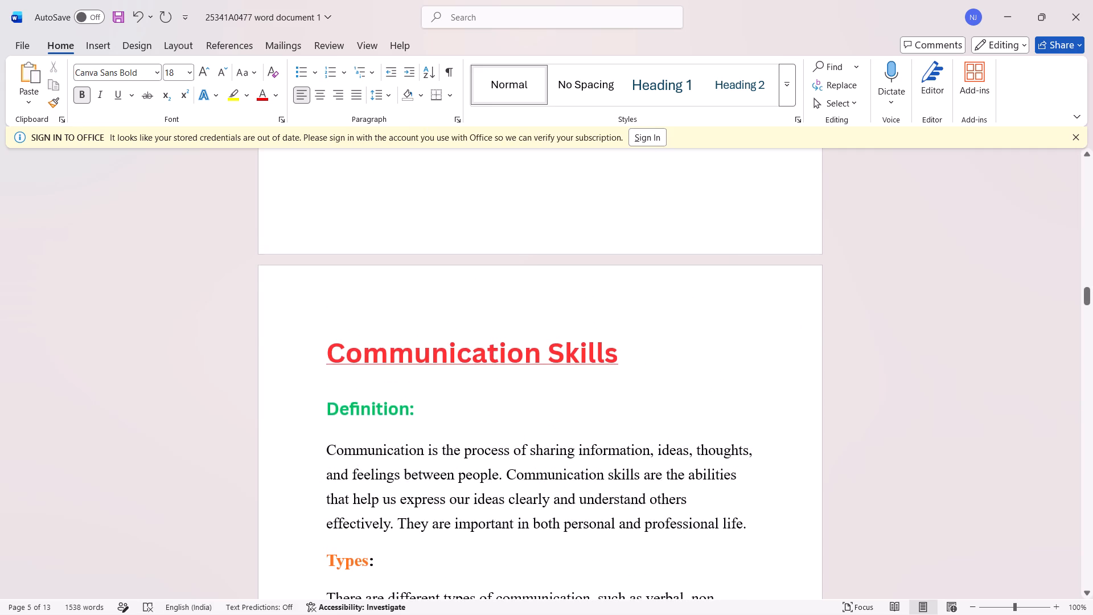
scroll(480, 194, up, 12)
scroll(476, 199, down, 12)
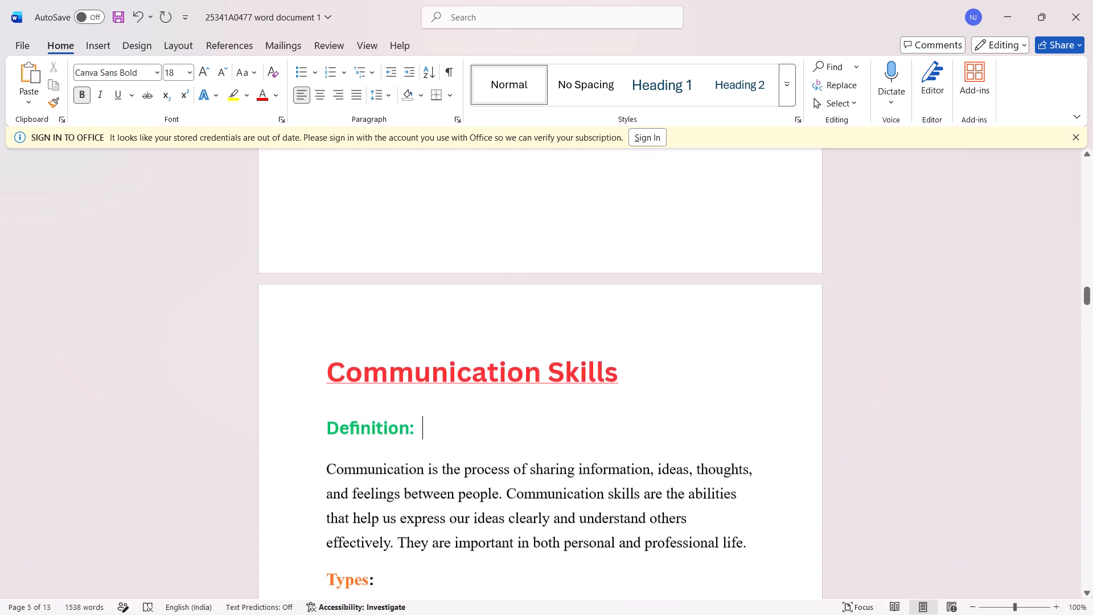
scroll(474, 201, down, 20)
scroll(472, 202, up, 2)
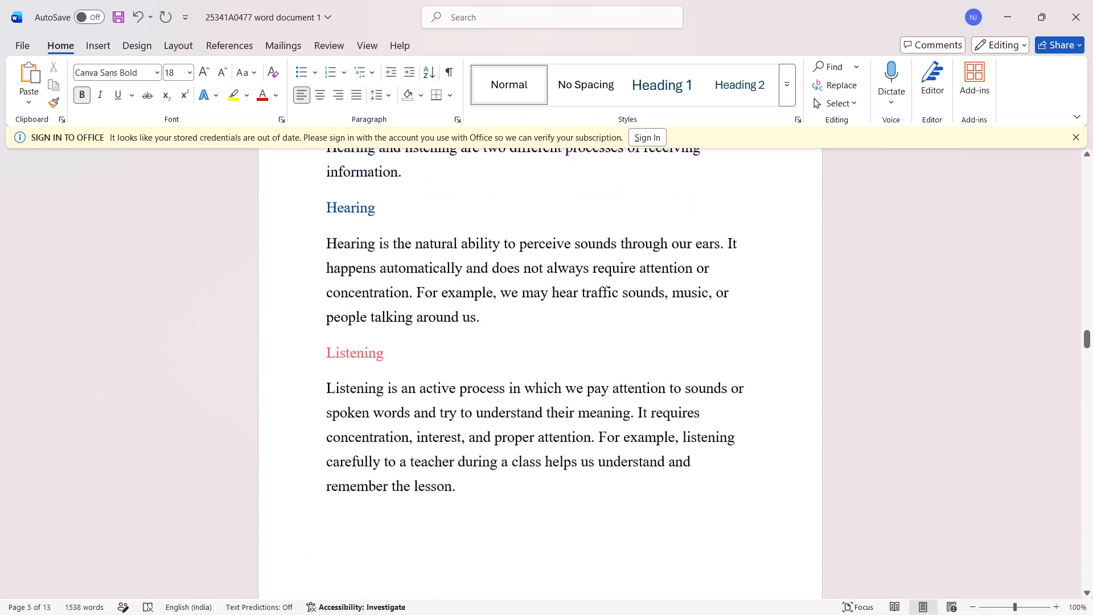
scroll(472, 202, up, 2)
scroll(472, 202, down, 2)
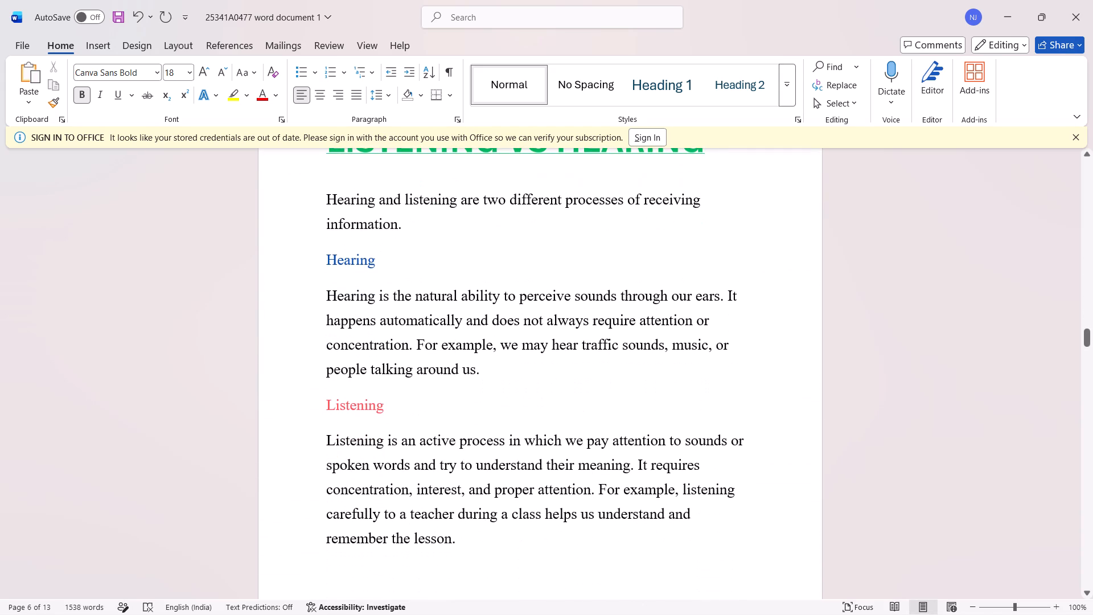
drag(322, 257, 387, 257)
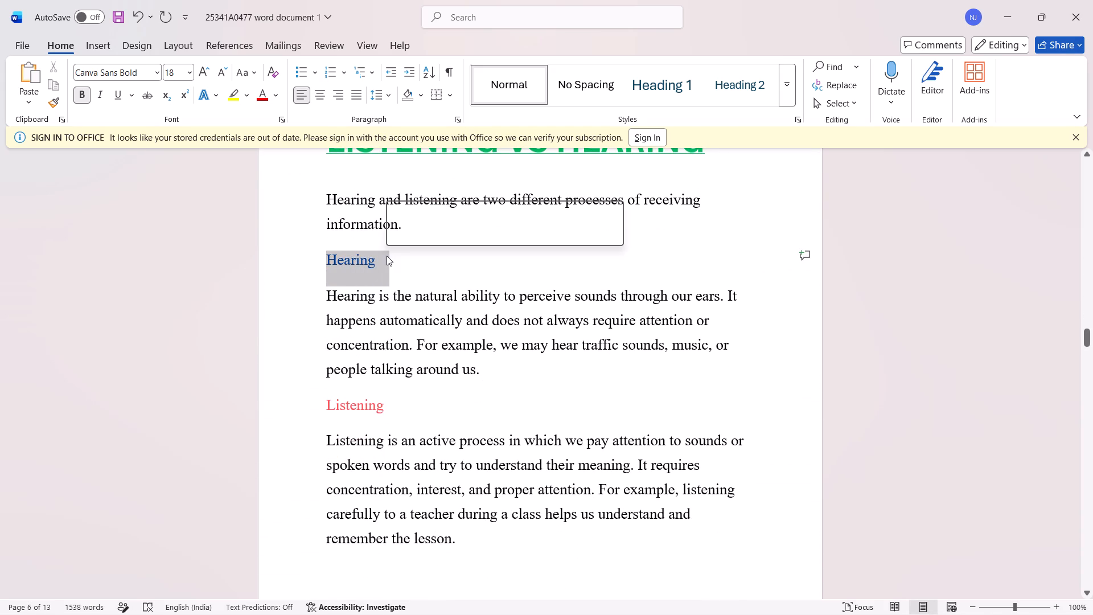
click(398, 238)
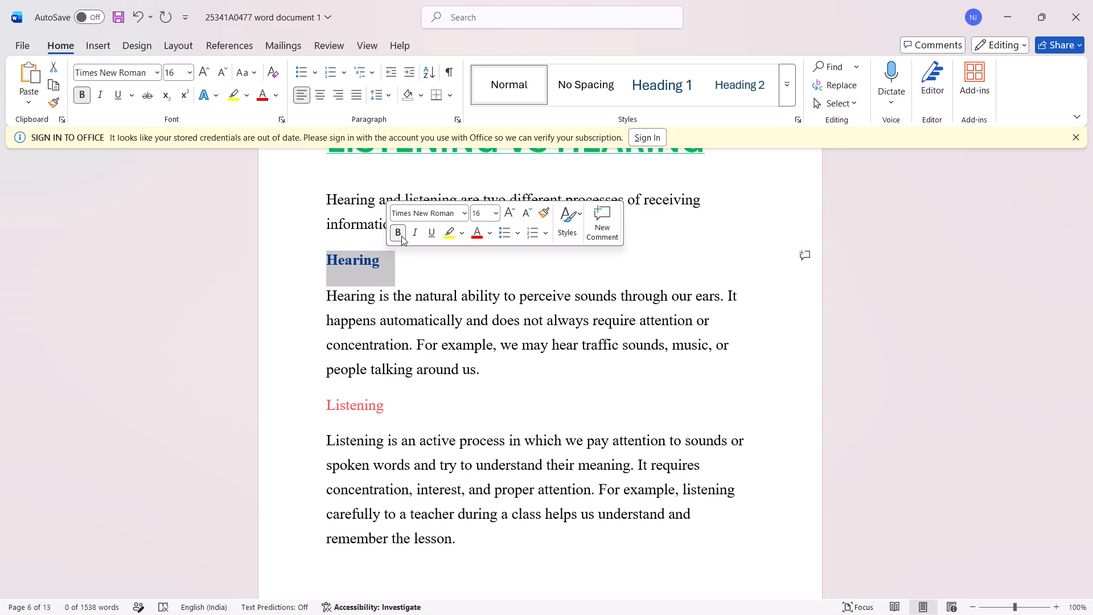
Set the "Hearing" subheading in the listening versus hearing section to font size 18.
click(495, 214)
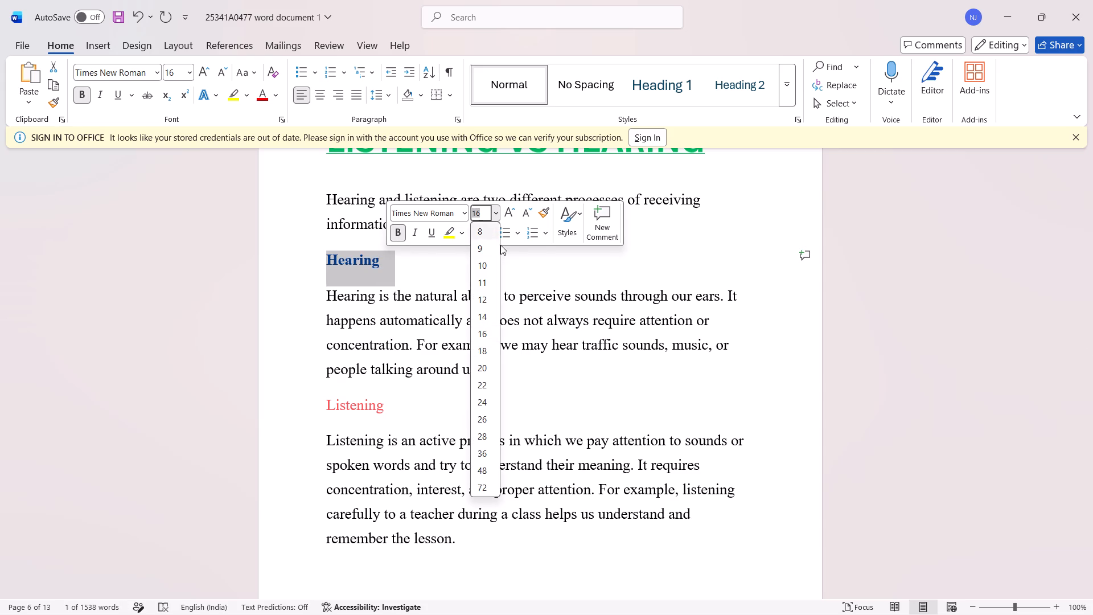
click(483, 352)
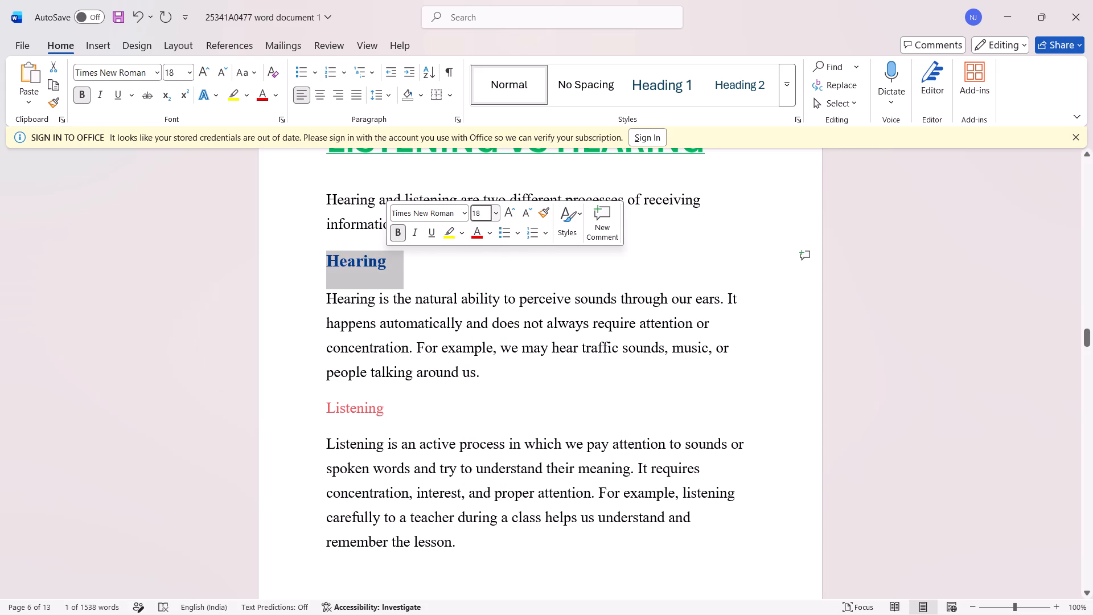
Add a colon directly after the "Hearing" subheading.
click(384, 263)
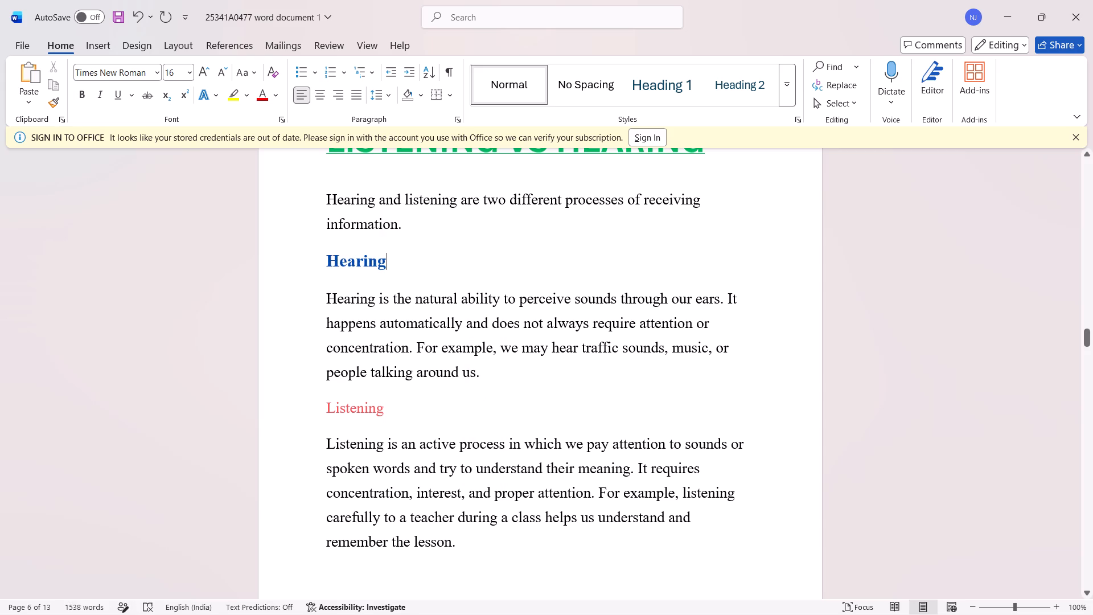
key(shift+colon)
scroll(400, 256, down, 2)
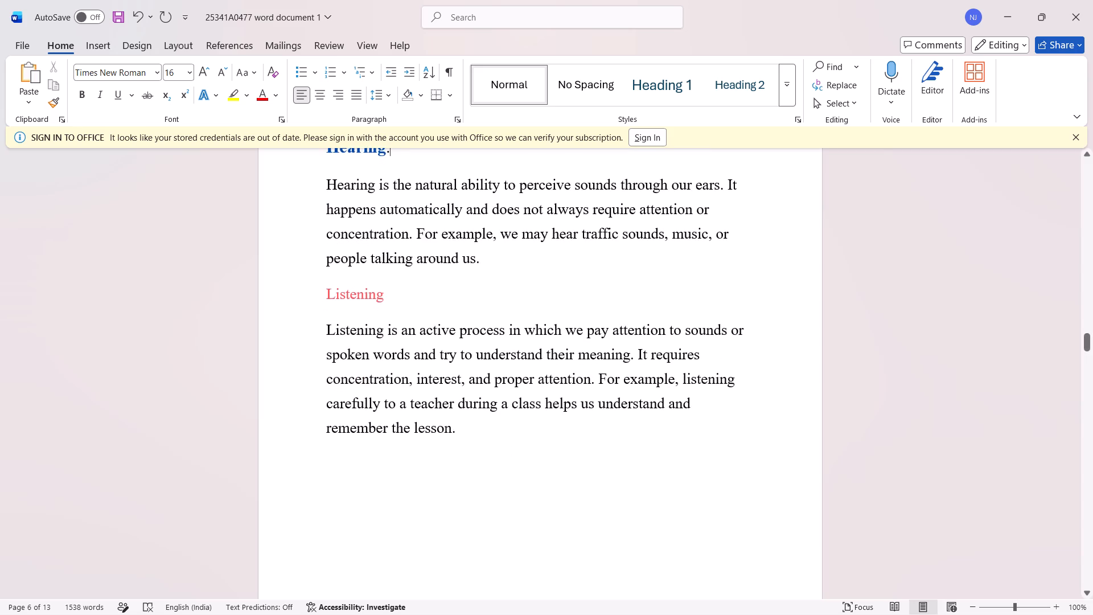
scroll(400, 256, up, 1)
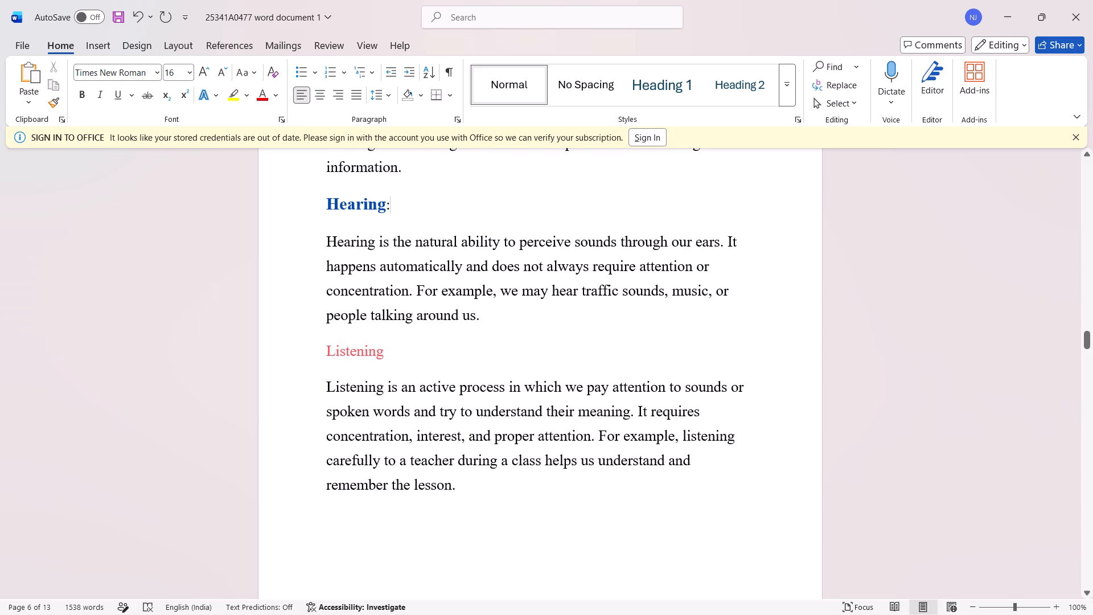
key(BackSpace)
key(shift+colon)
Format the "Listening" subheading in the listening versus hearing section as bold at font size 18.
drag(324, 350, 395, 350)
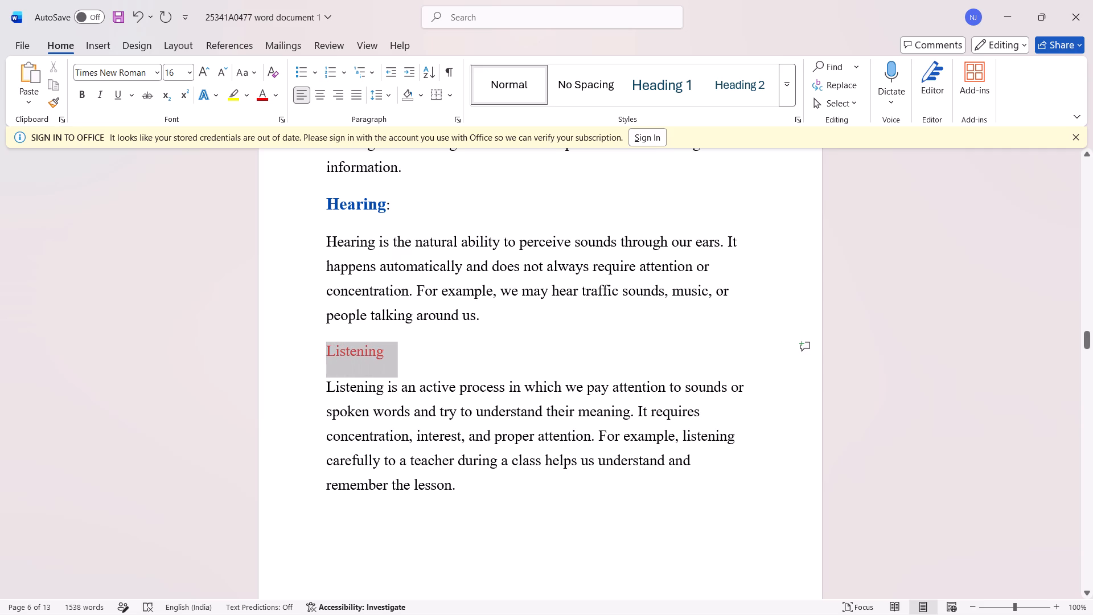
drag(395, 350, 395, 350)
click(506, 309)
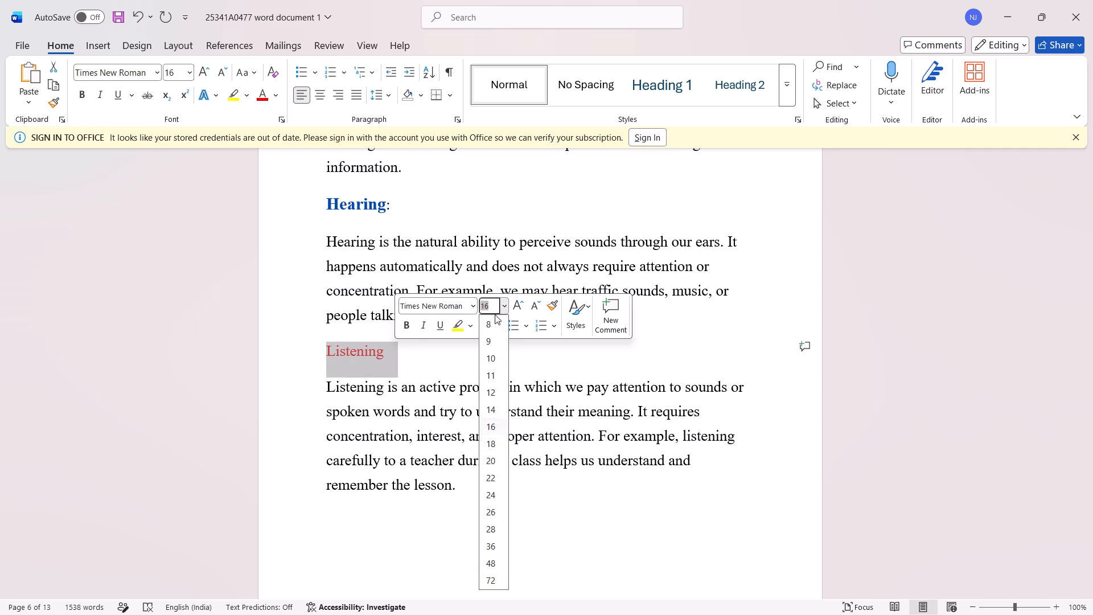
click(493, 439)
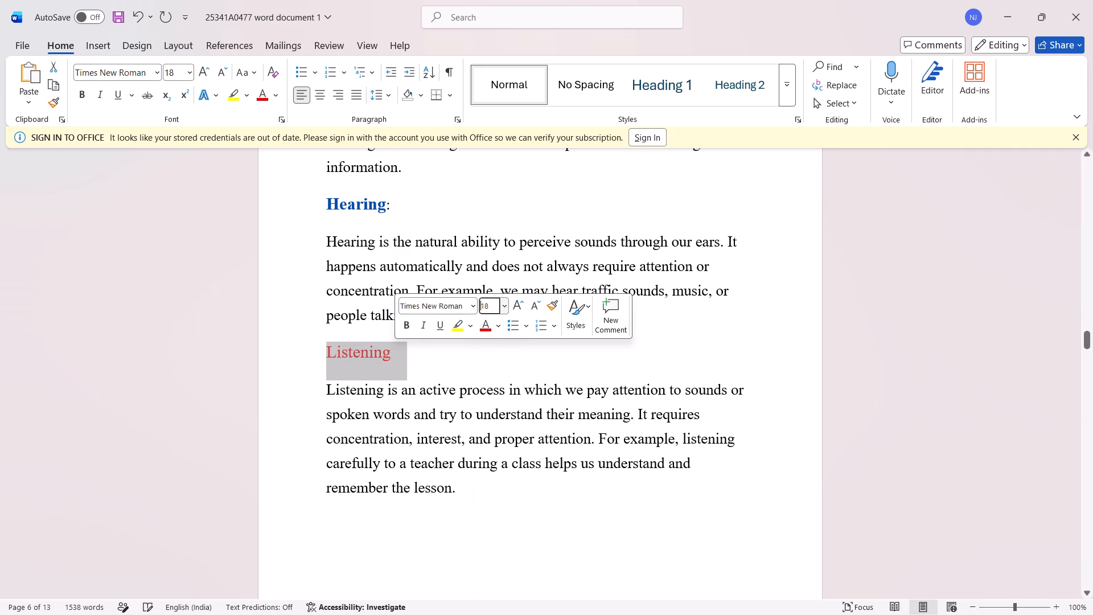
click(408, 328)
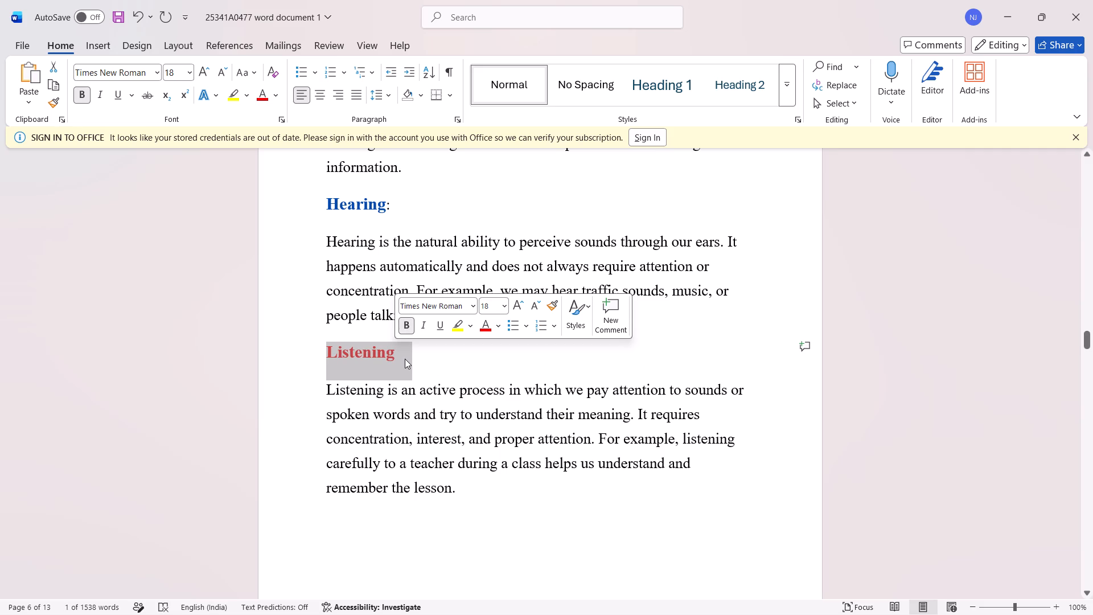
Add a colon after the "Listening" subheading, leaving a single space between the word and the colon.
click(402, 355)
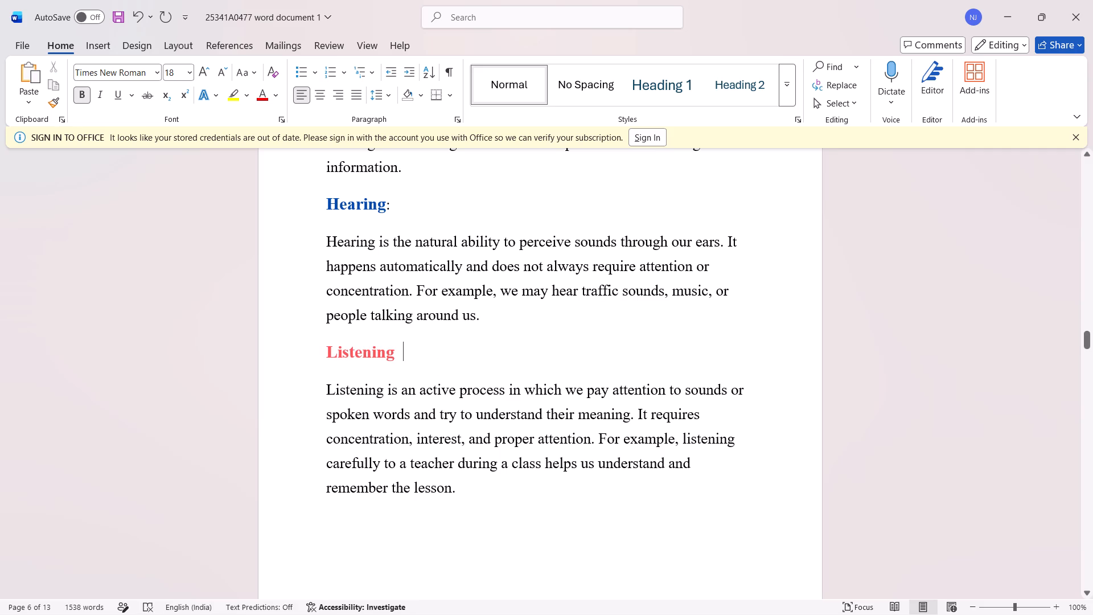
key(shift+colon)
click(401, 354)
key(BackSpace)
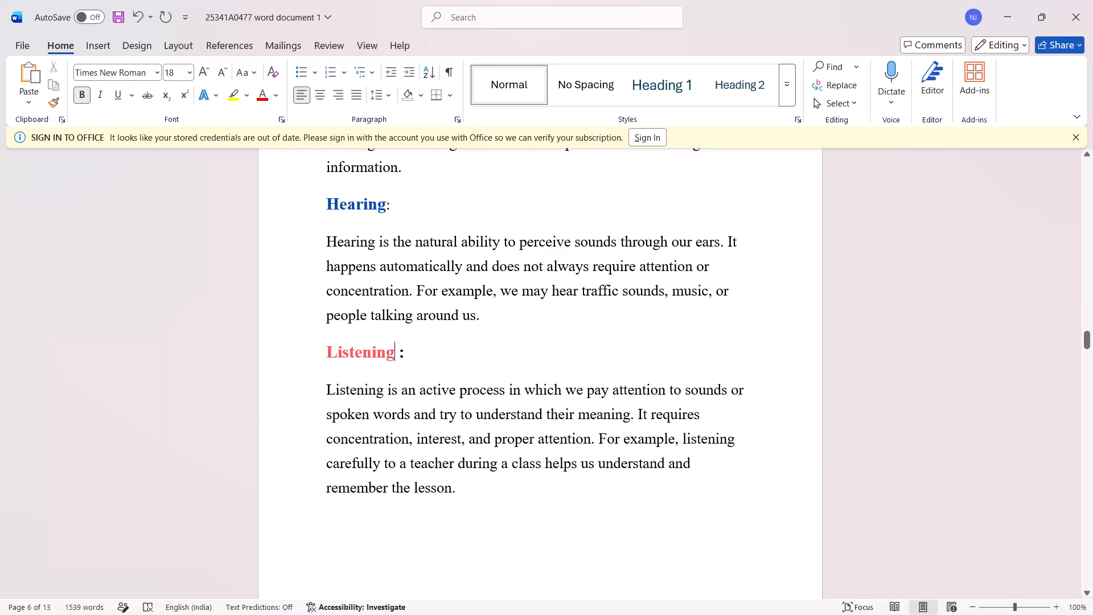
Replace the colon after the "Hearing" subheading with a space followed by a colon.
click(395, 202)
key(BackSpace)
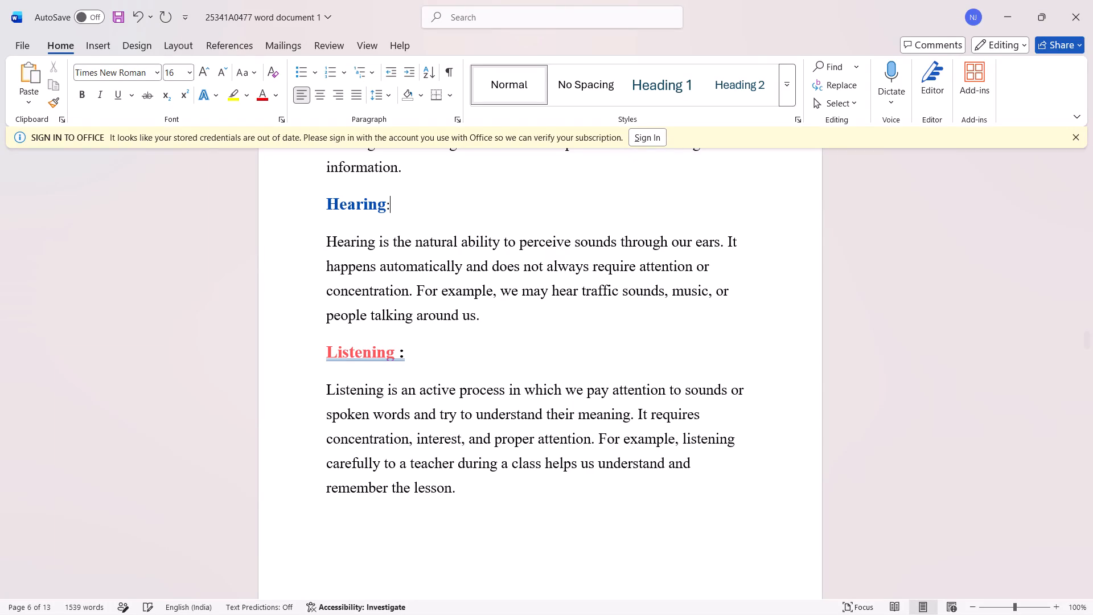
key(BackSpace)
key(shift+colon)
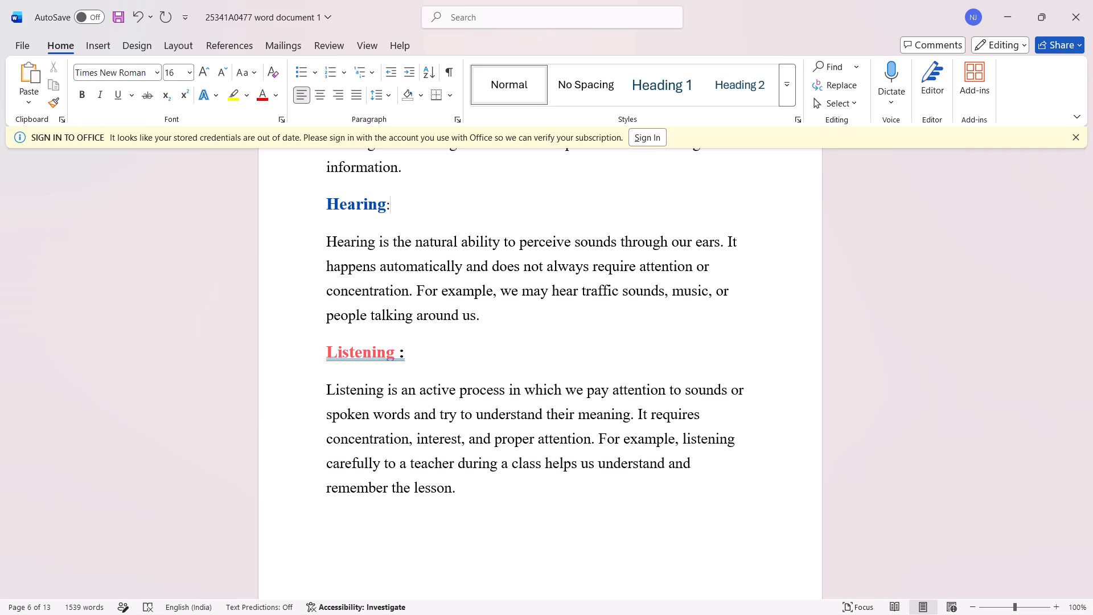
key(BackSpace)
key(space)
key(shift+colon)
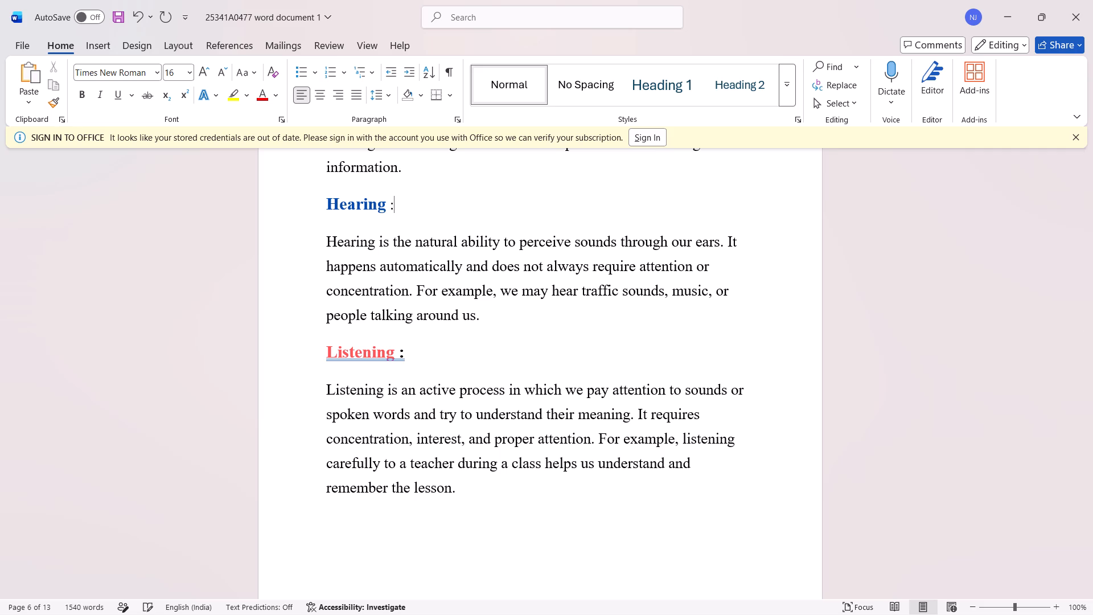
Review the formatting of the document's sections through to the end and back up to the "Self Introduction" page.
scroll(375, 235, down, 4)
scroll(375, 235, up, 5)
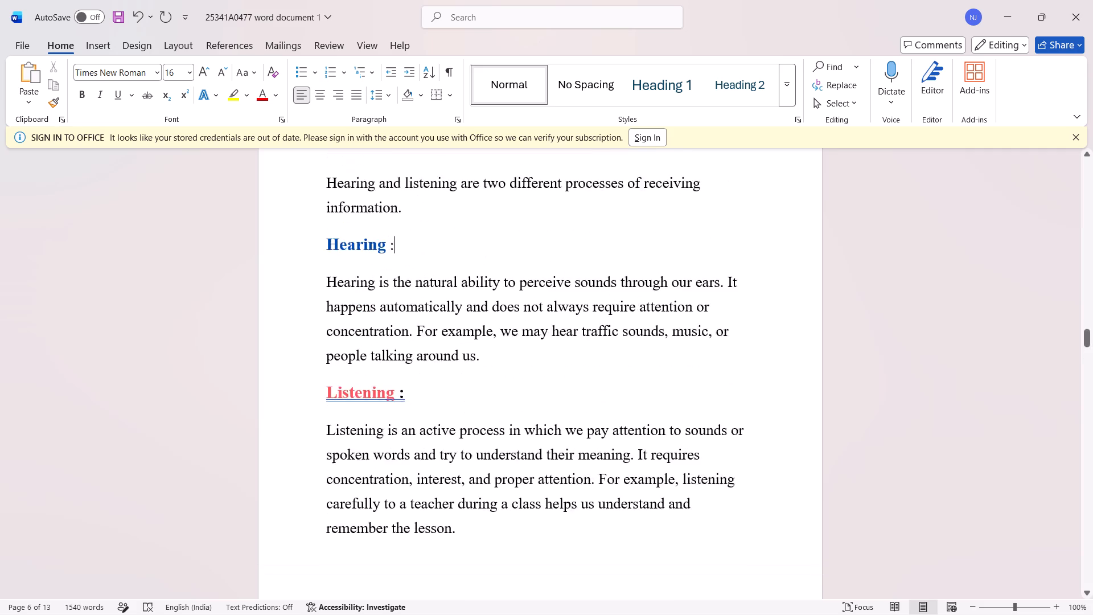
scroll(374, 236, down, 16)
scroll(375, 239, down, 6)
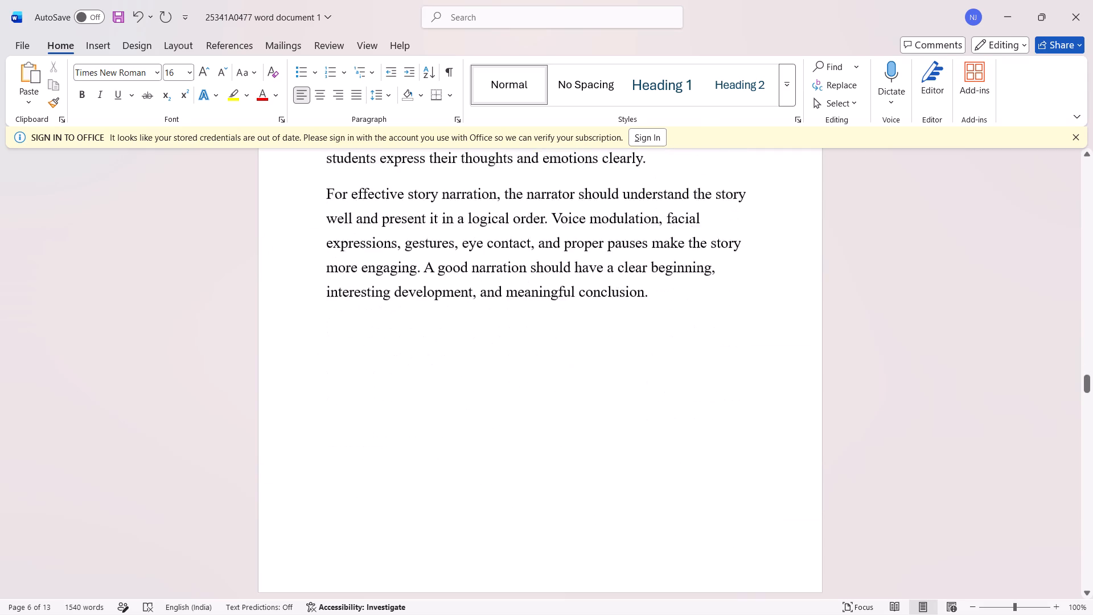
scroll(375, 239, down, 16)
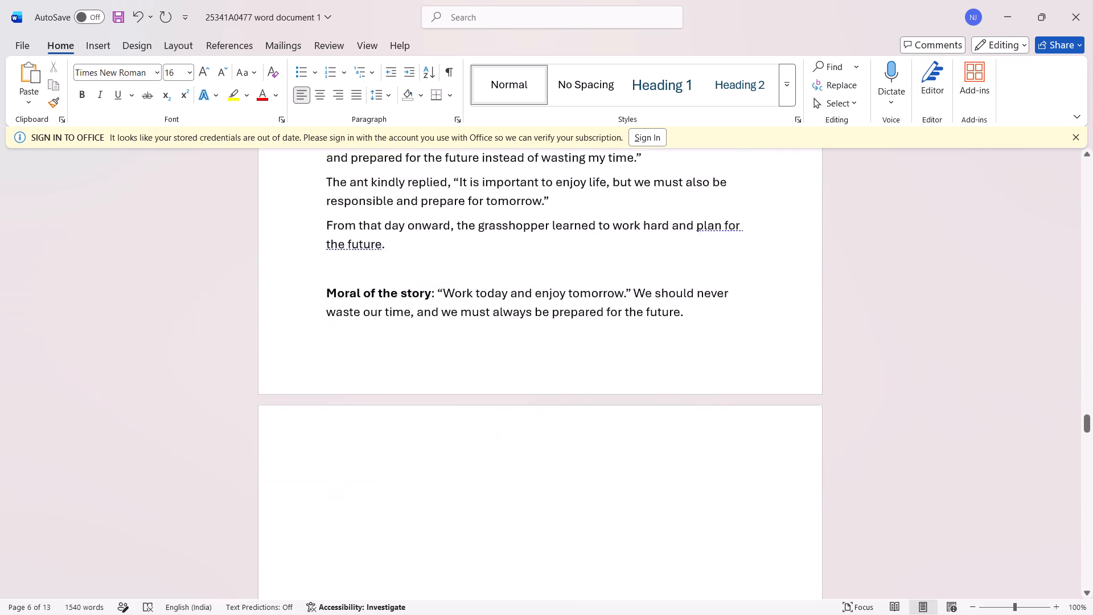
scroll(367, 264, down, 18)
scroll(367, 269, down, 5)
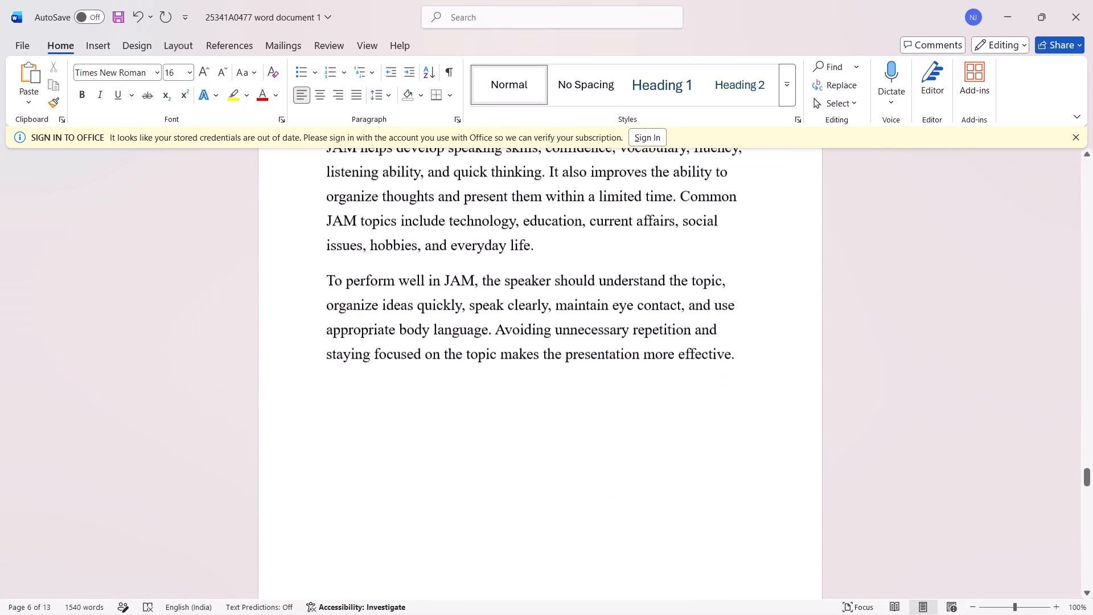
scroll(367, 270, down, 16)
scroll(364, 273, up, 7)
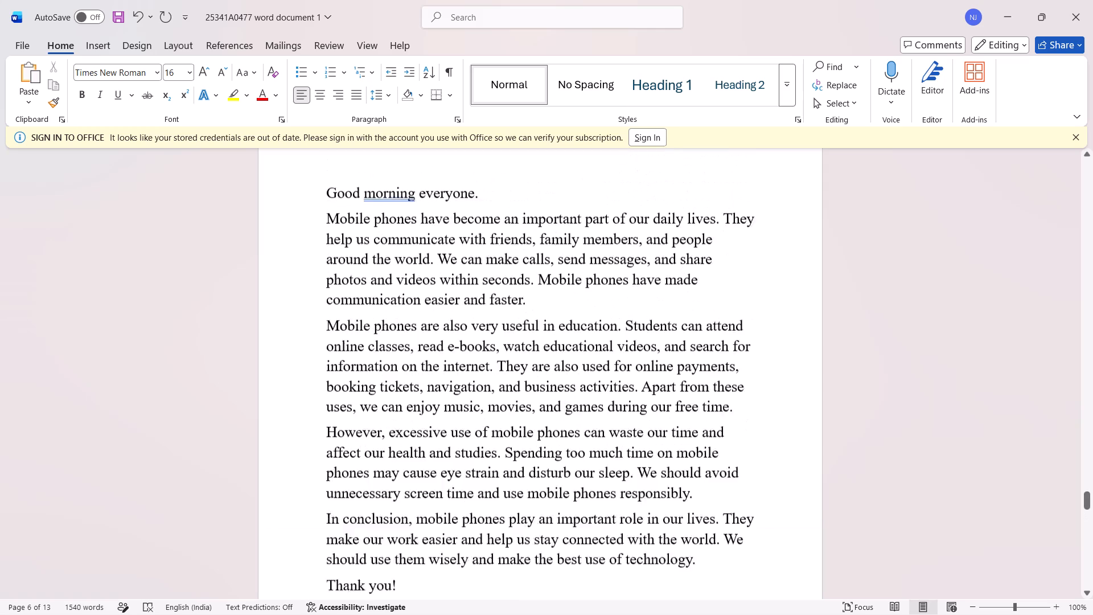
scroll(364, 273, up, 4)
scroll(359, 273, down, 15)
scroll(360, 276, down, 20)
scroll(348, 268, down, 13)
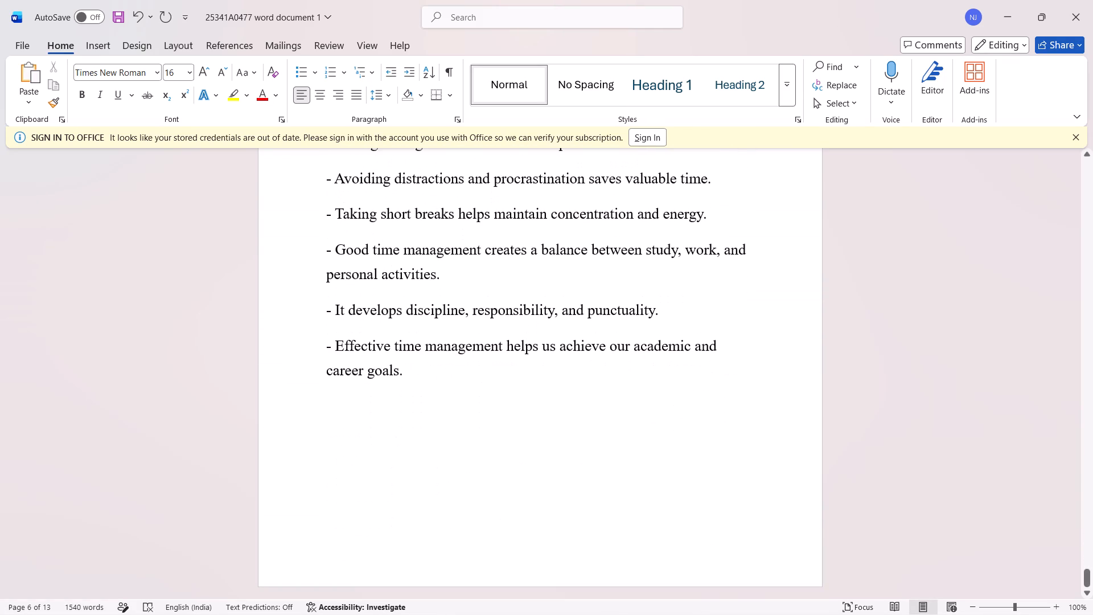
scroll(346, 273, down, 5)
scroll(346, 274, up, 20)
scroll(346, 274, up, 16)
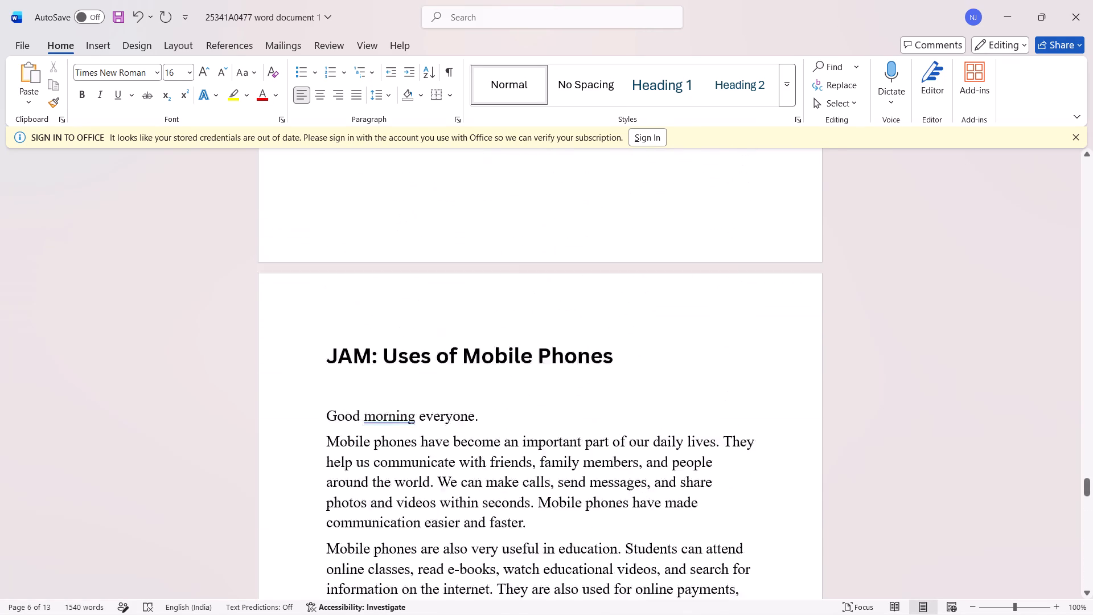
scroll(337, 266, up, 20)
scroll(337, 266, up, 20)
scroll(337, 266, up, 10)
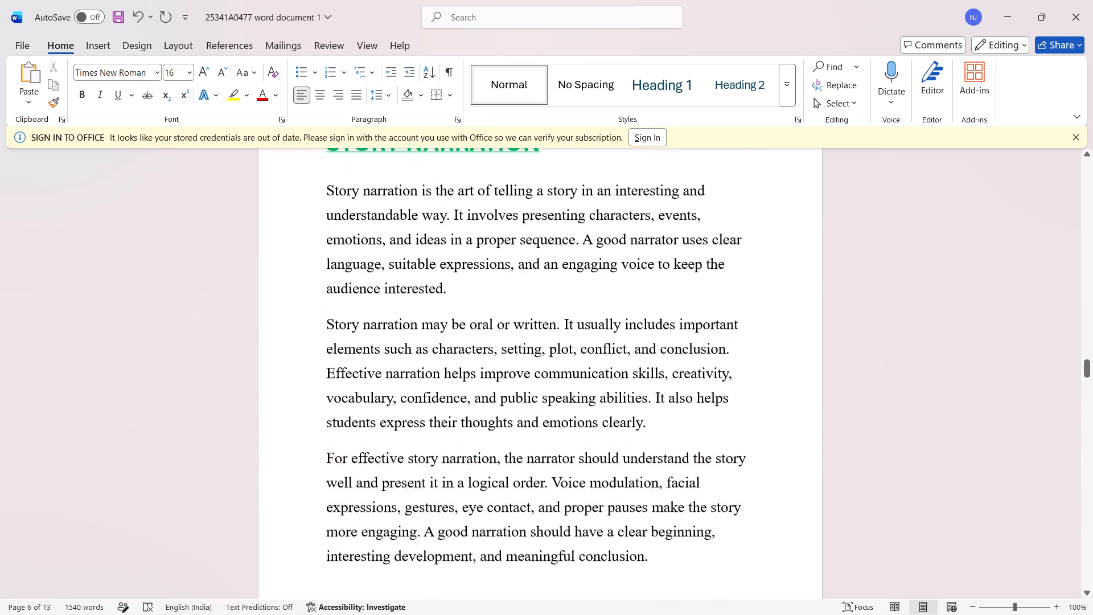
scroll(326, 211, up, 20)
scroll(326, 211, up, 20)
scroll(326, 211, up, 10)
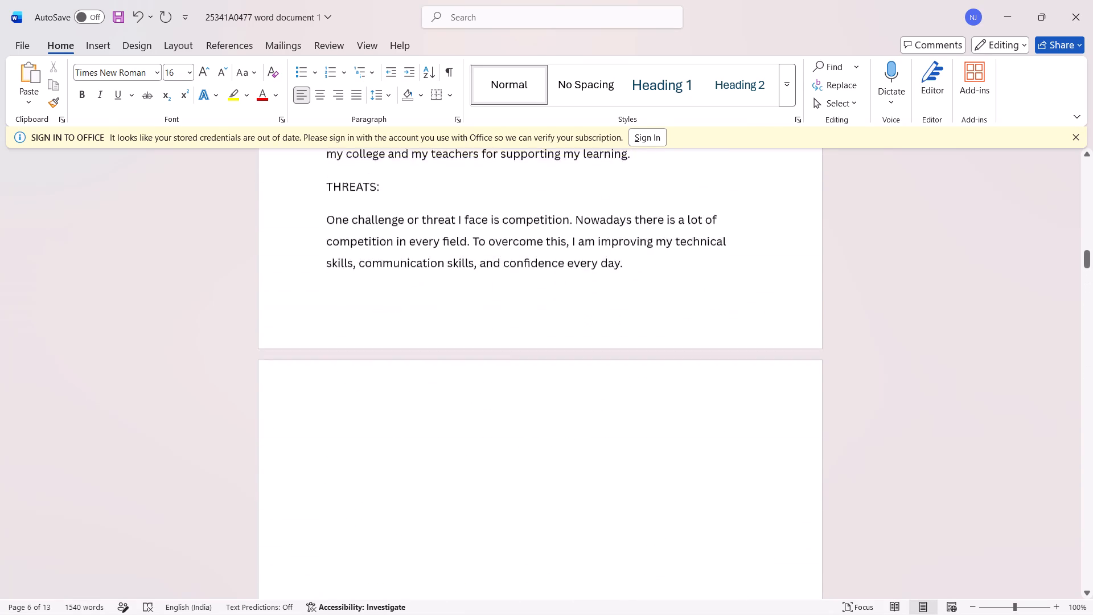
scroll(312, 188, up, 20)
scroll(312, 188, up, 20)
scroll(312, 188, up, 9)
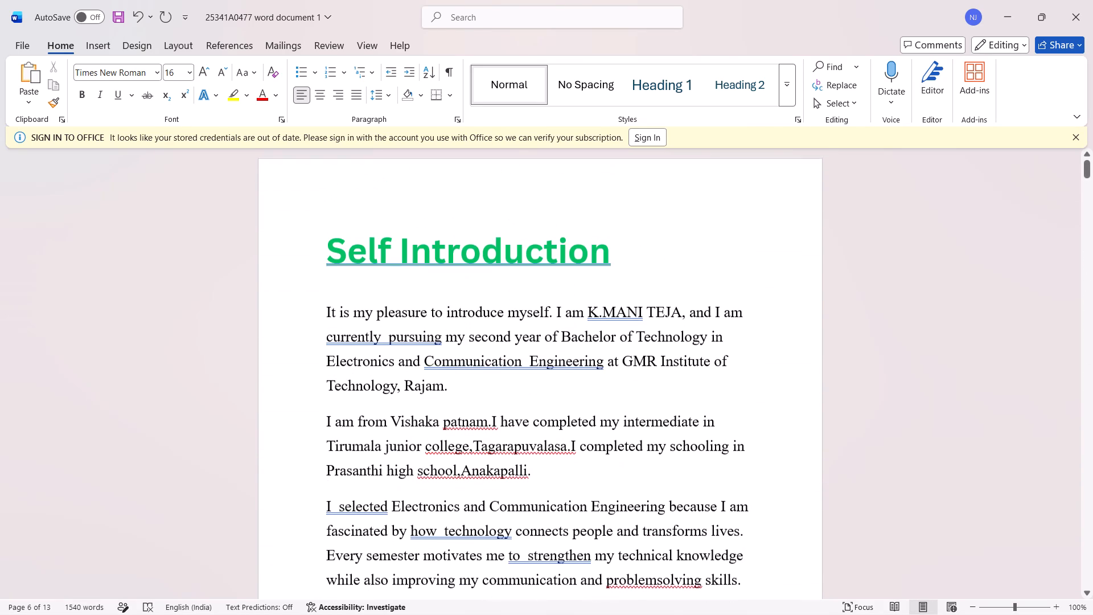
scroll(317, 188, up, 10)
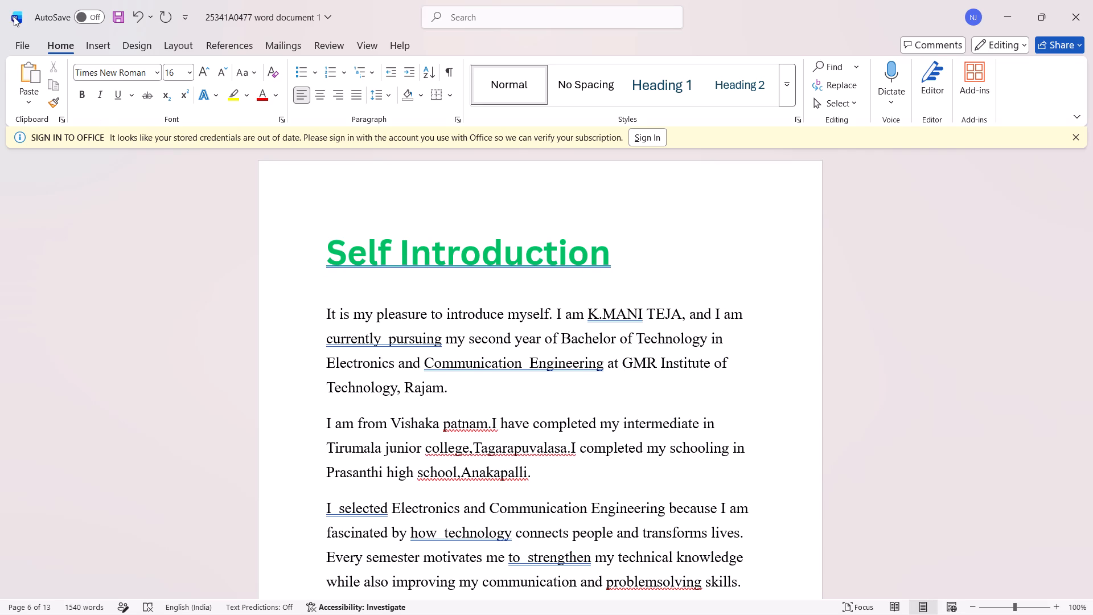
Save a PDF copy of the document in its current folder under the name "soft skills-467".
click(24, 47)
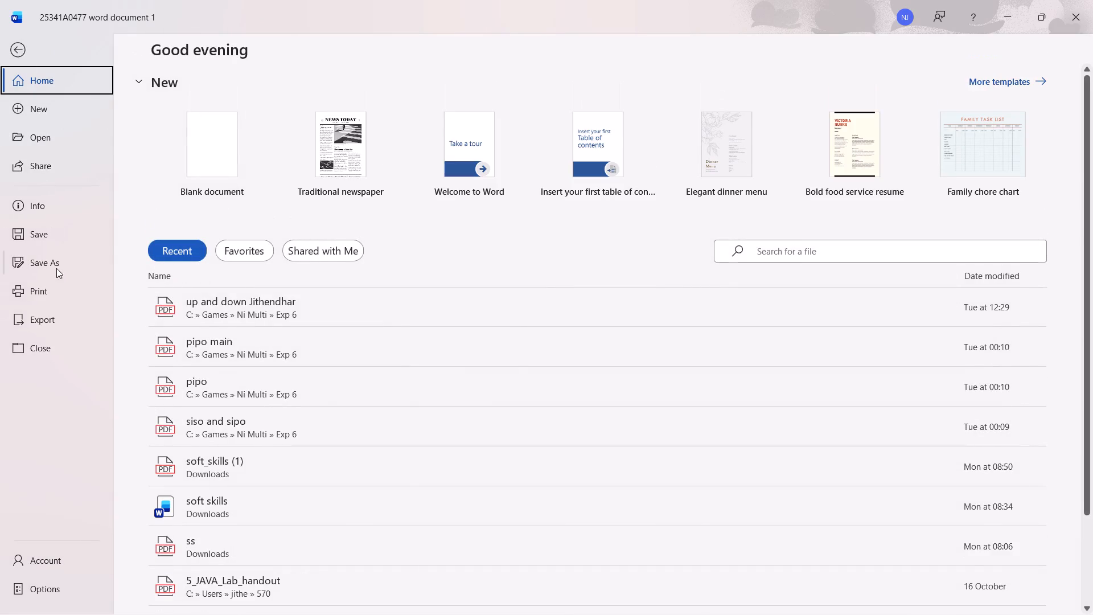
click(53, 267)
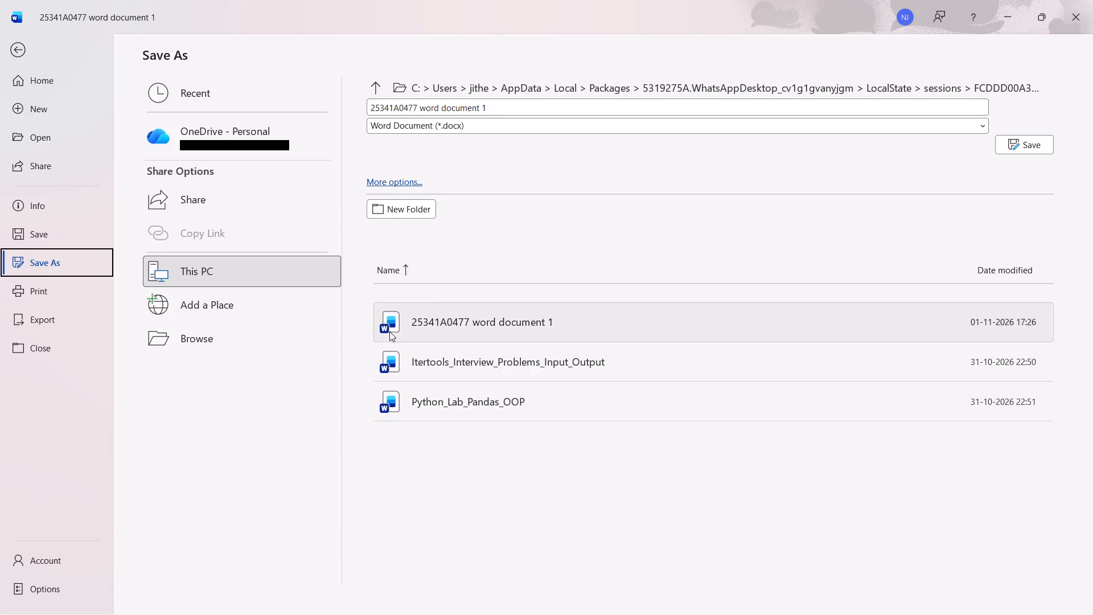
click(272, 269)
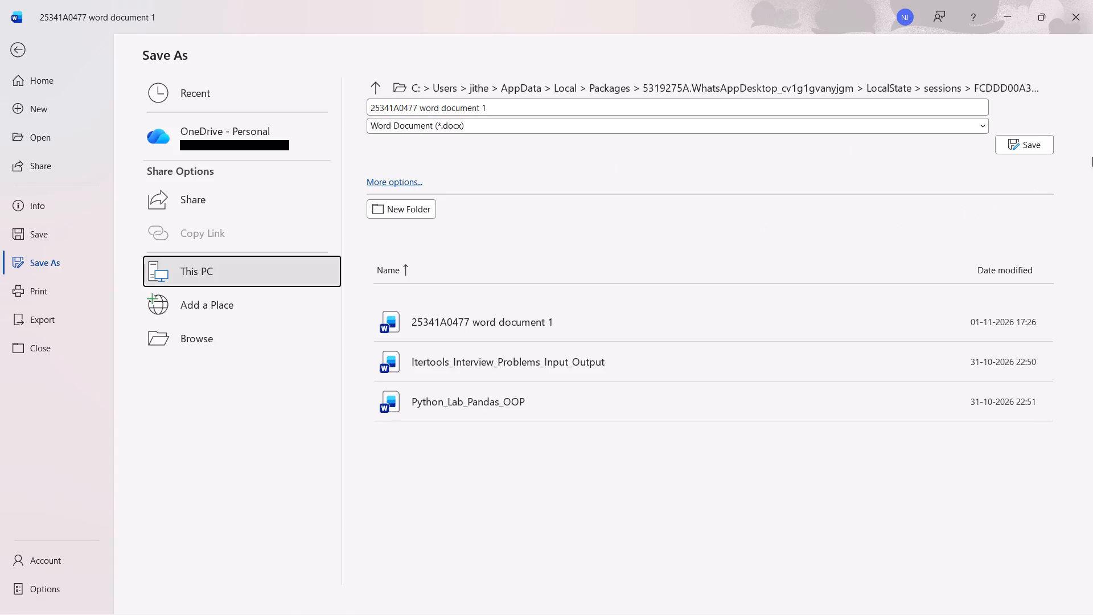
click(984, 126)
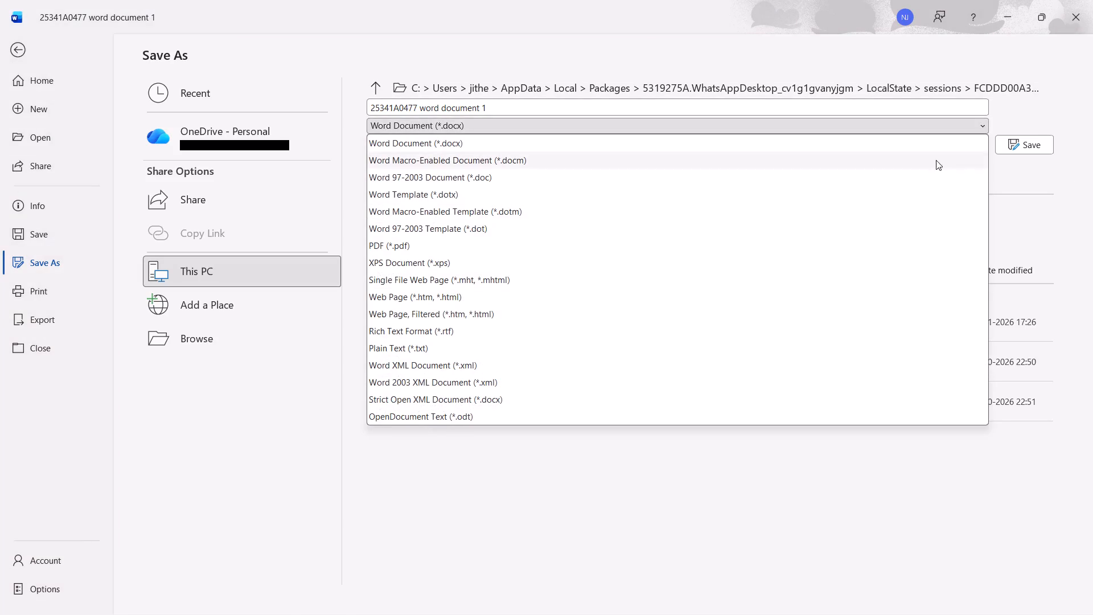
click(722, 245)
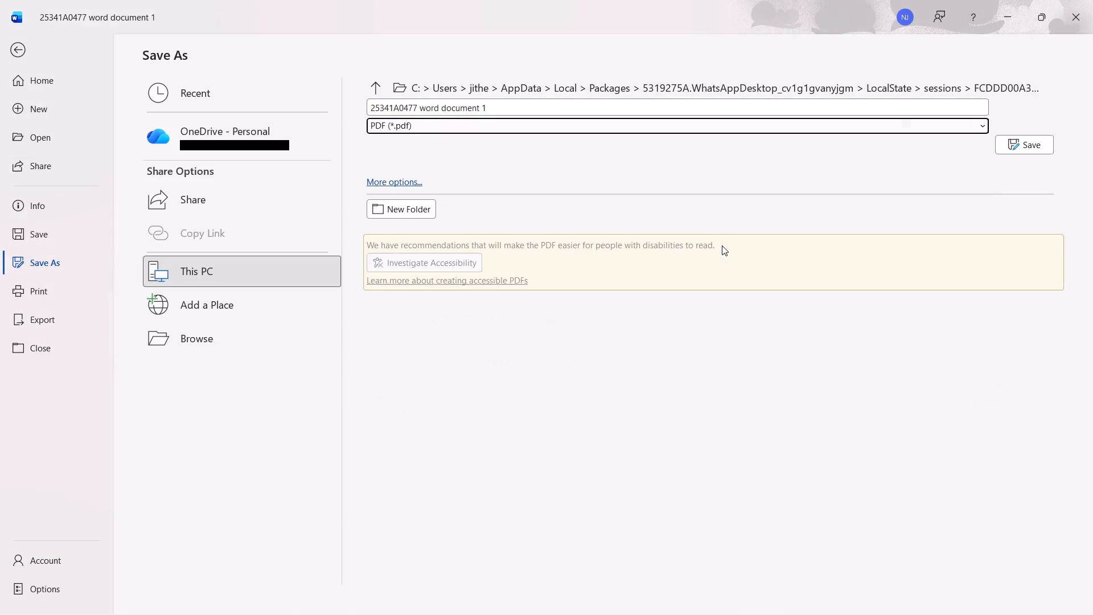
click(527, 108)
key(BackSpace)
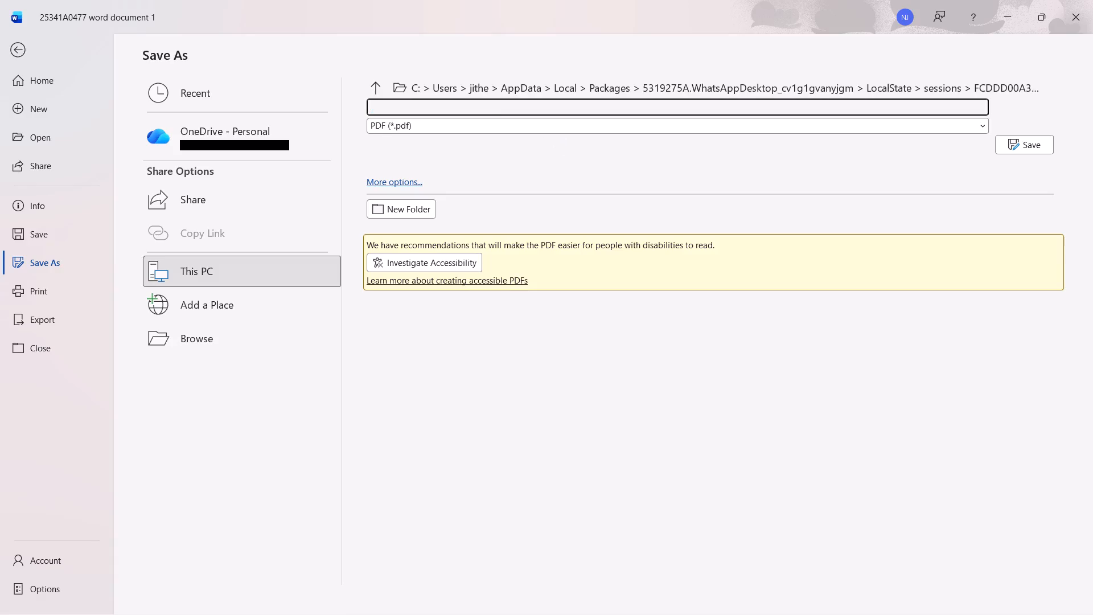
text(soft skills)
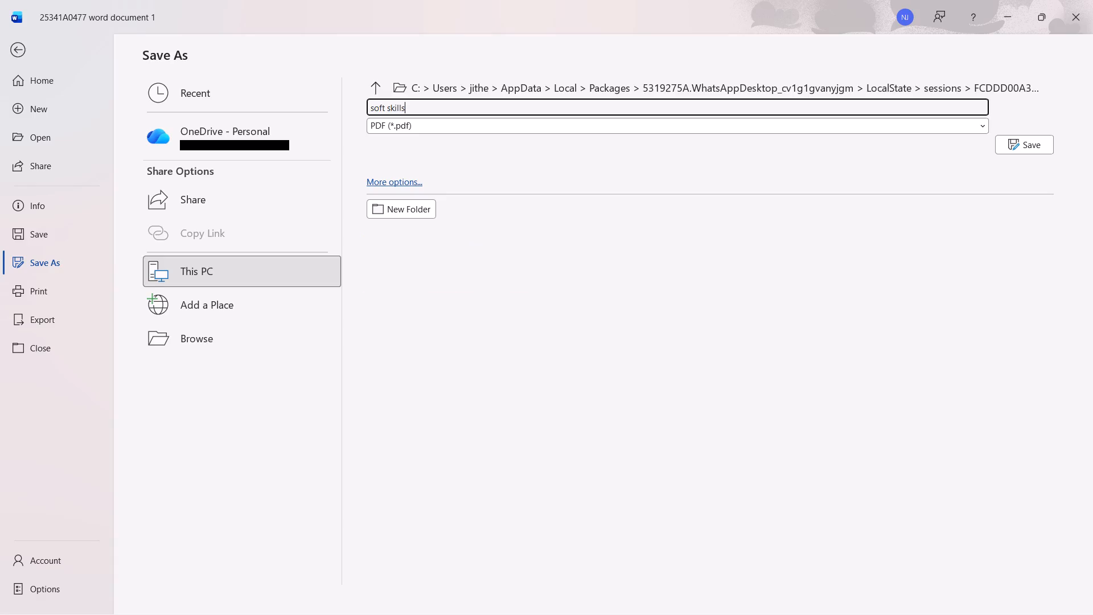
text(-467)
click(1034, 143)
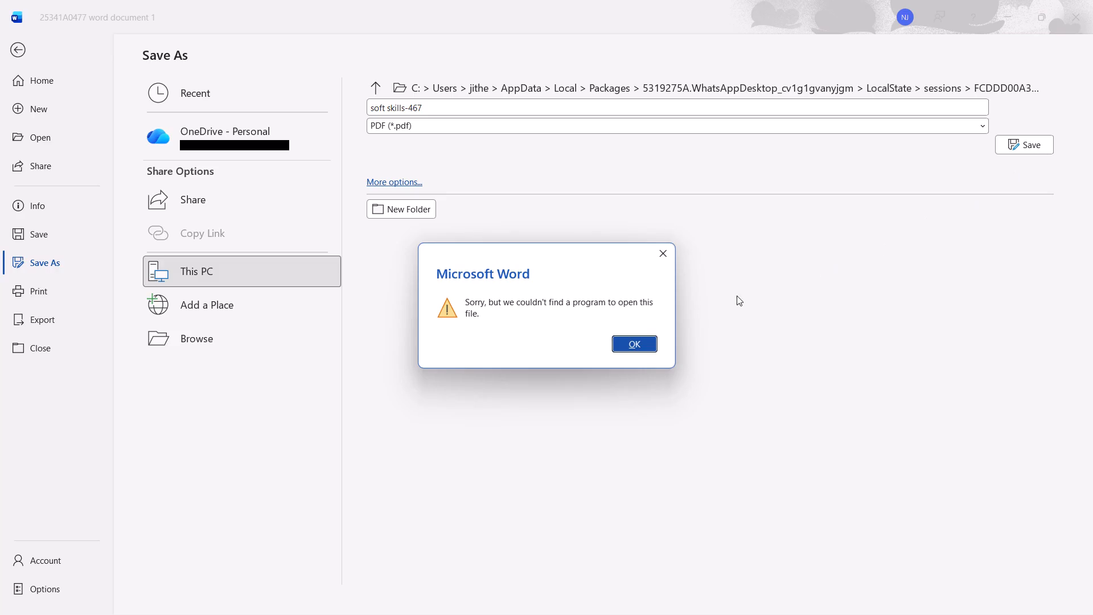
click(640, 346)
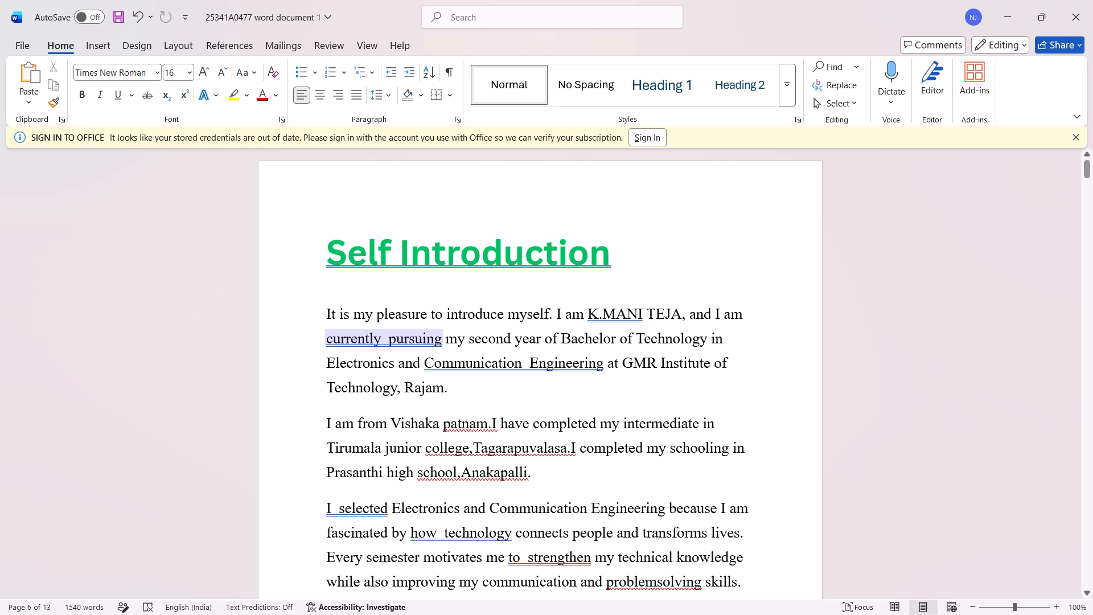
Save the document again as a PDF named "soft skills-467", replacing the existing file of that name.
click(17, 42)
click(48, 264)
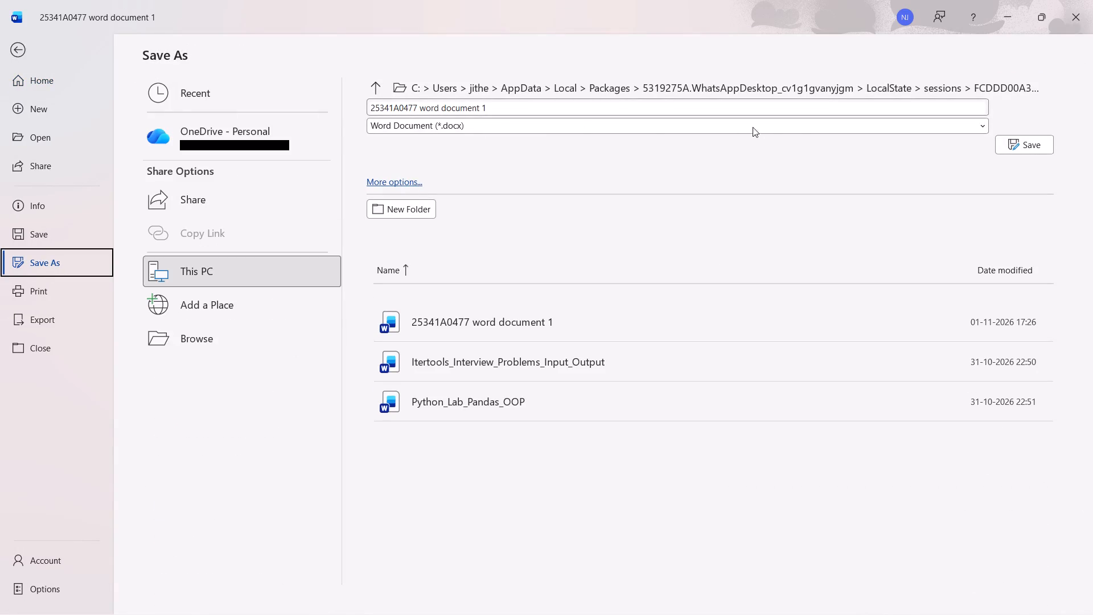
click(981, 126)
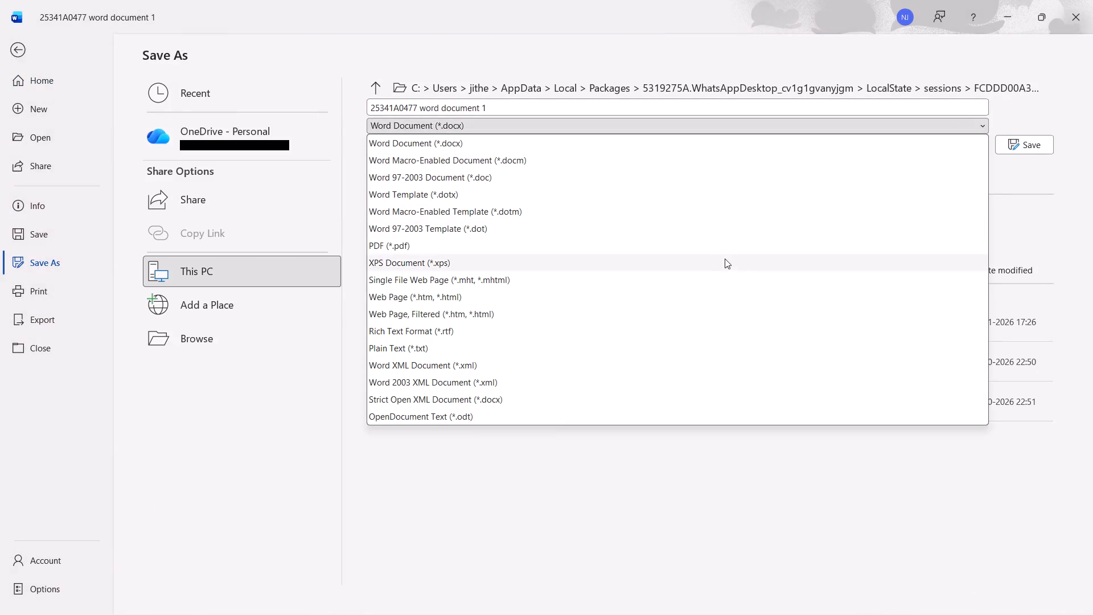
click(693, 247)
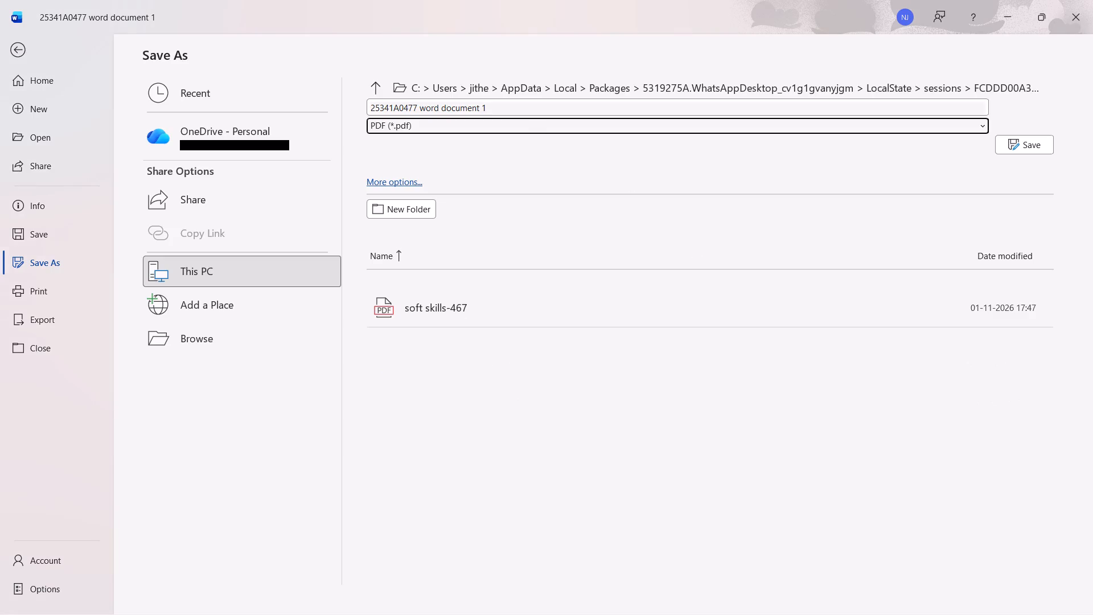
click(506, 109)
key(BackSpace)
text(sos)
key(BackSpace)
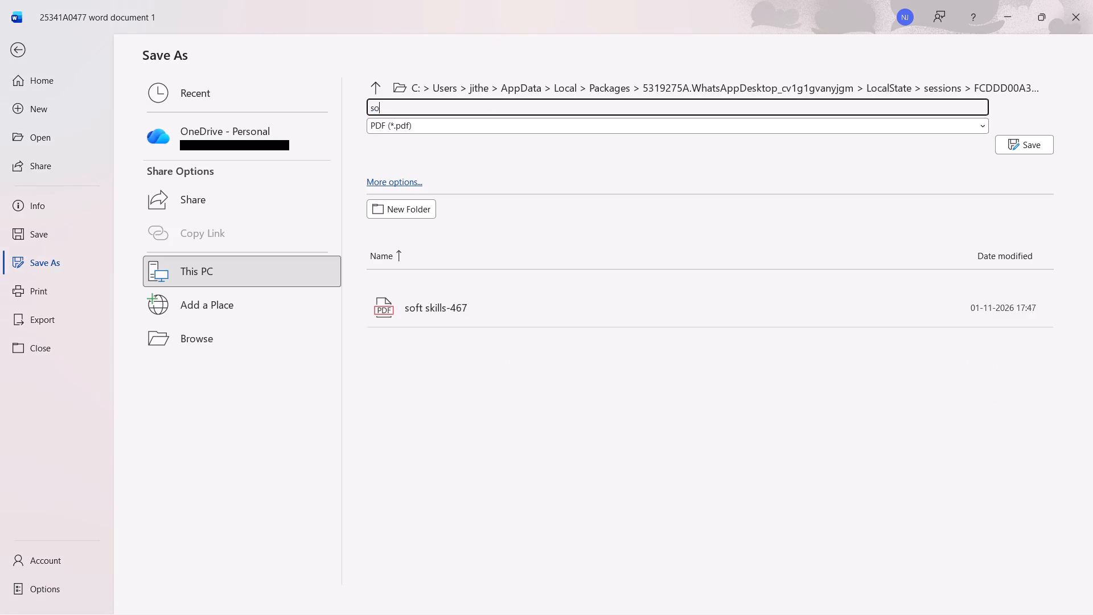
text(ft skills)
text(-467)
click(1029, 145)
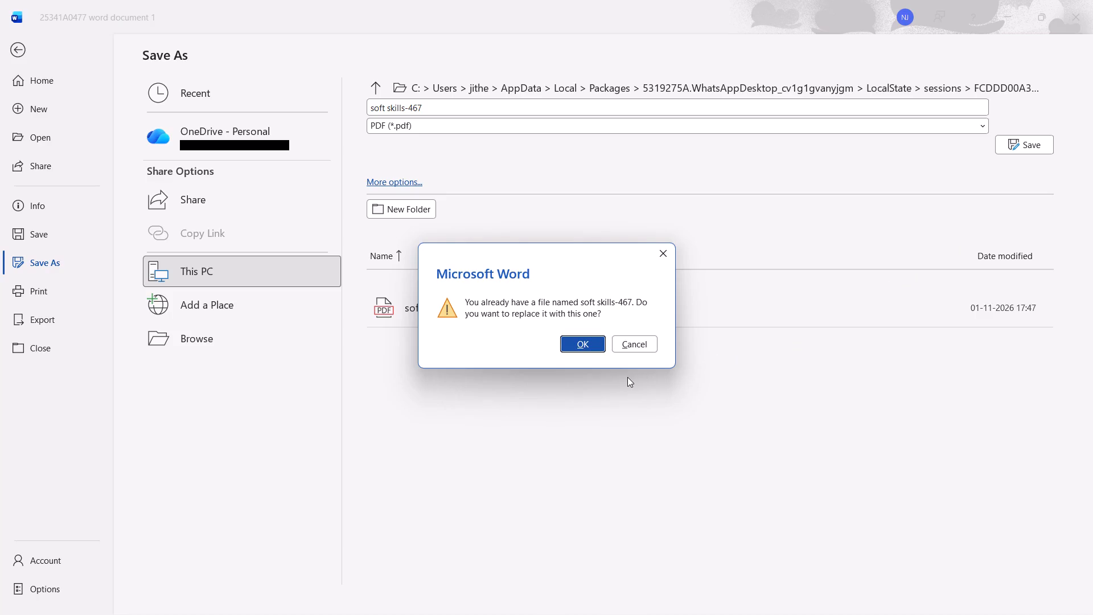
click(584, 345)
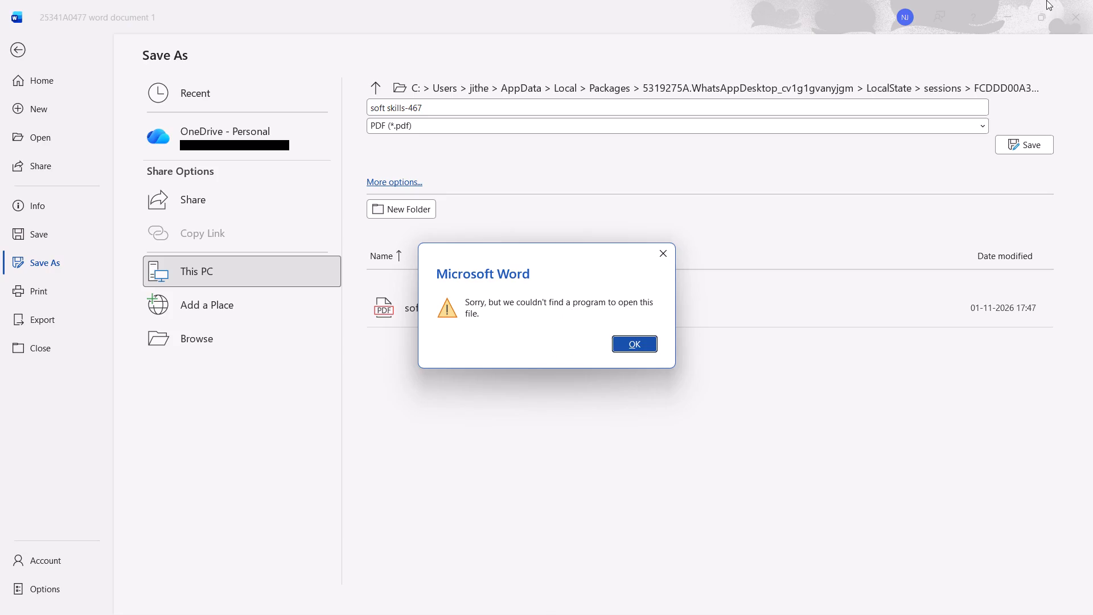
click(668, 260)
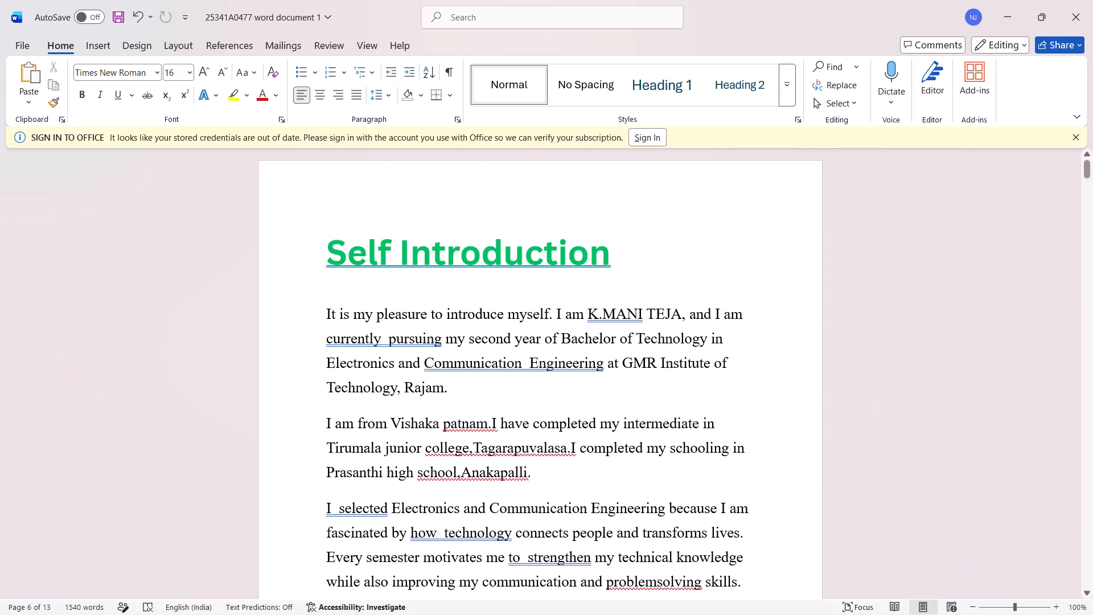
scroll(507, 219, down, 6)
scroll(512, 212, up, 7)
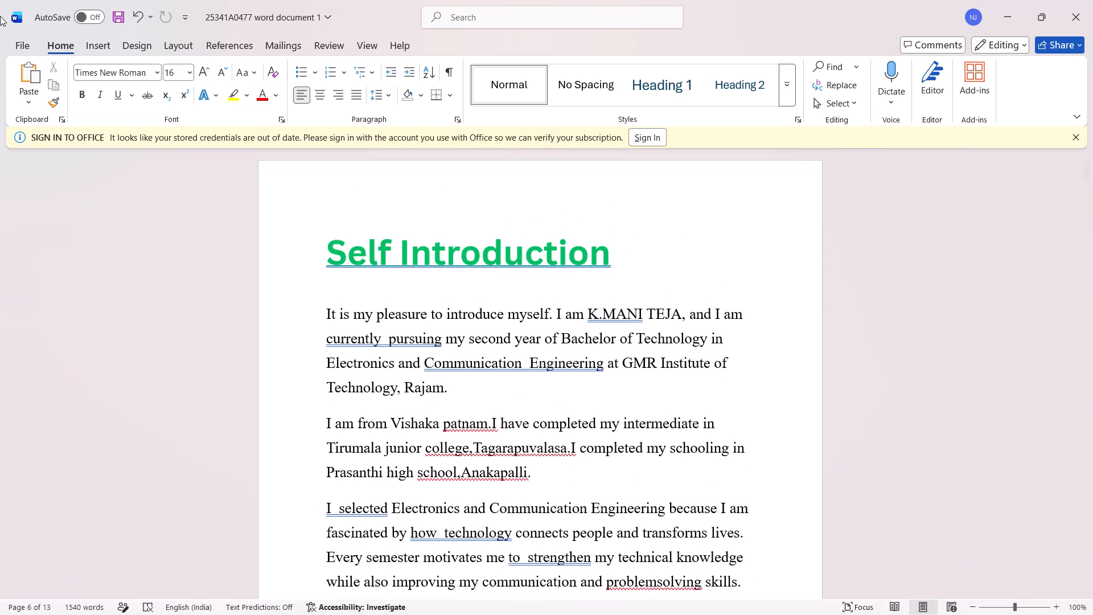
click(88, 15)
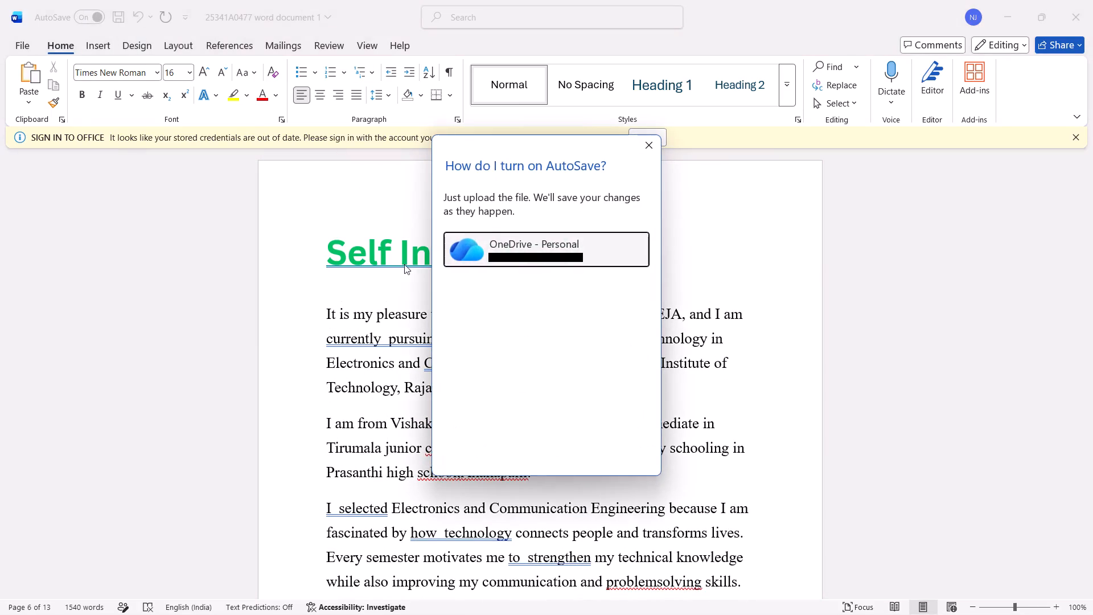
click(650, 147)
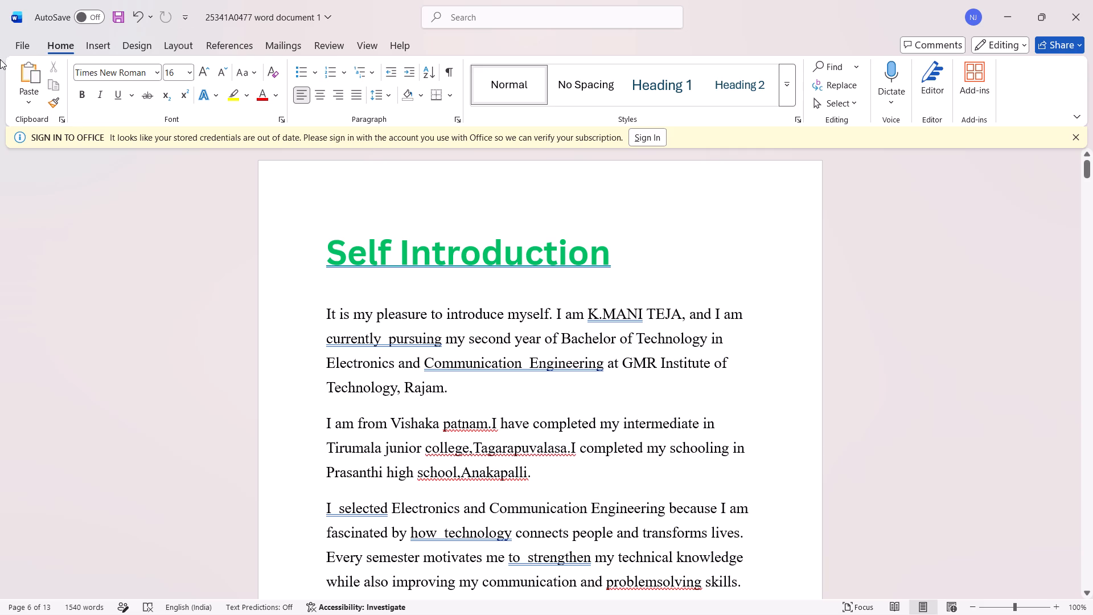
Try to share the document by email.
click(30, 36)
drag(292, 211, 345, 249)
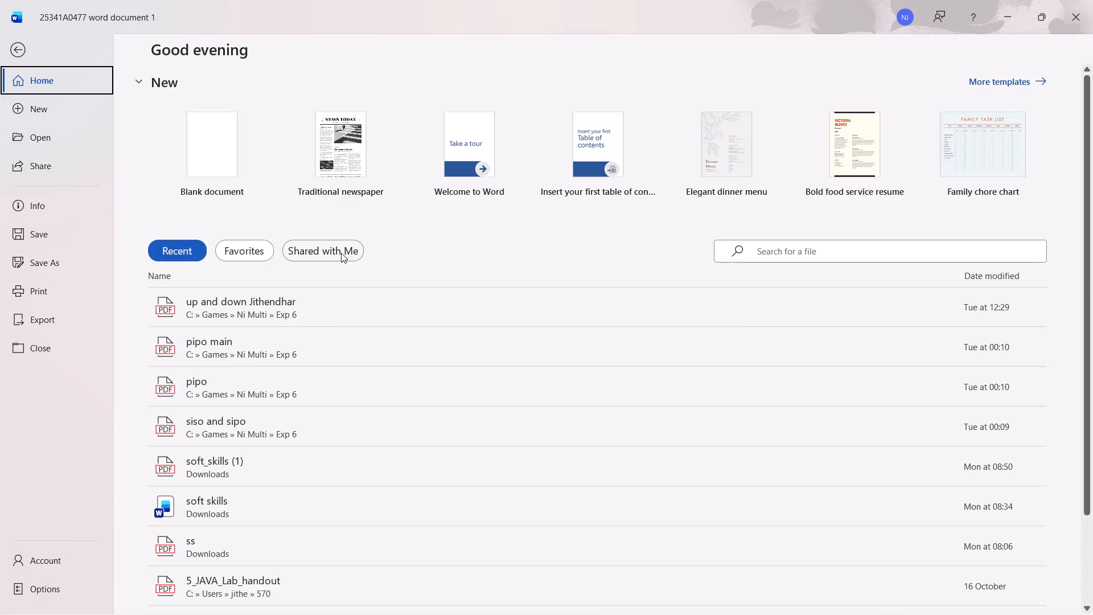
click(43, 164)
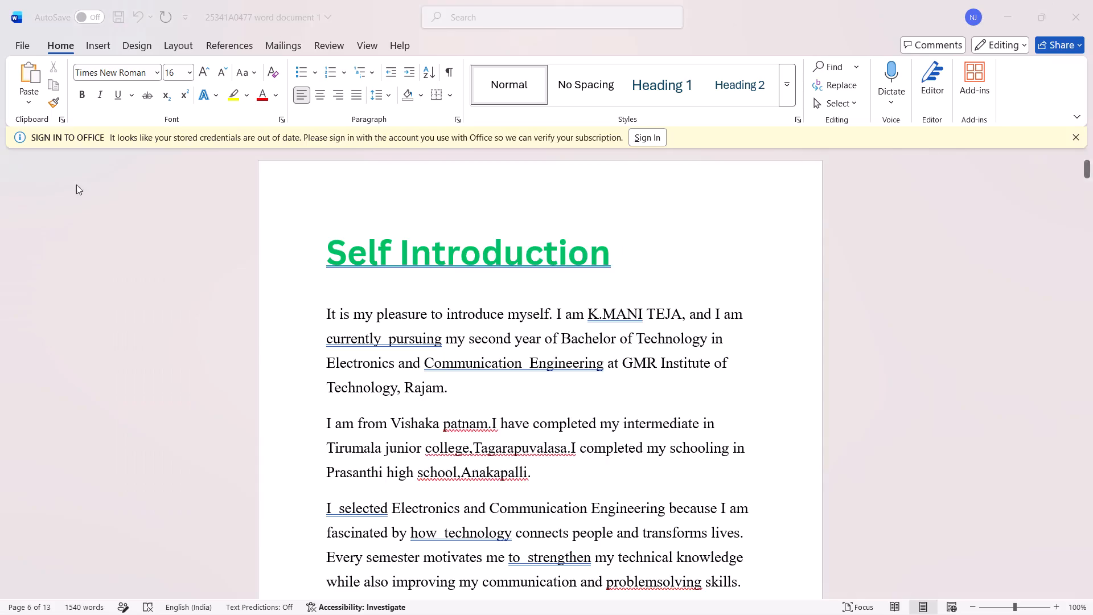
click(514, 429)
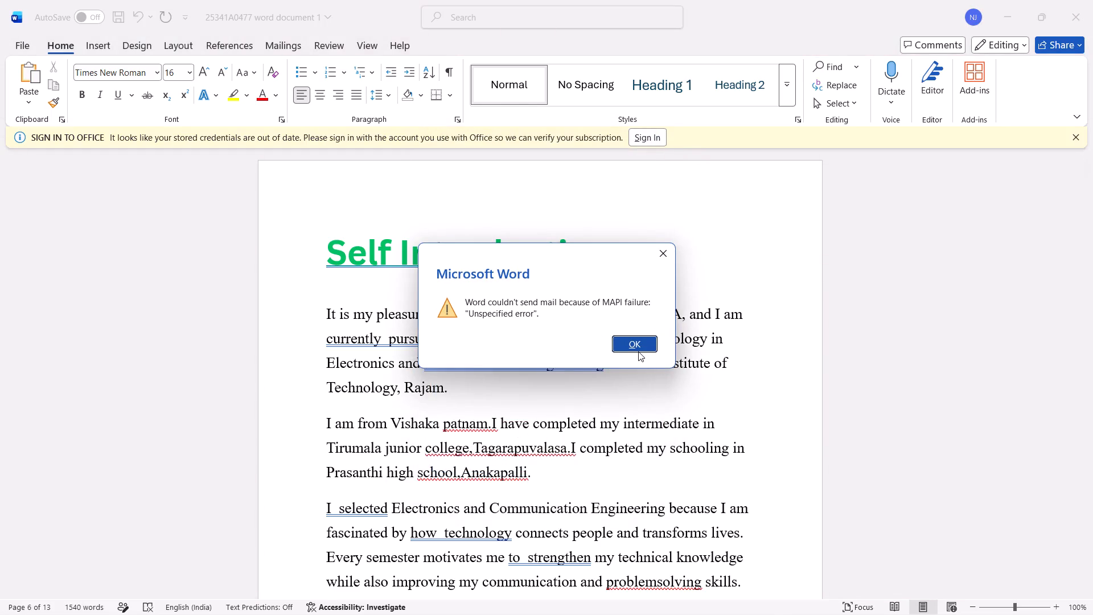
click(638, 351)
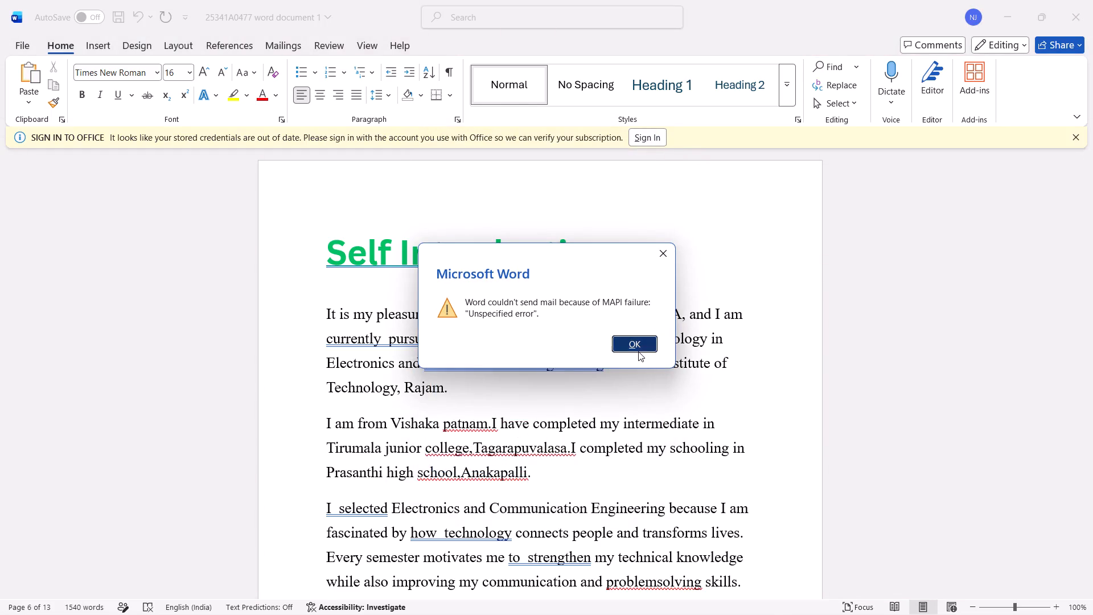
Save the document on this PC in Word Document (*.docx) format under its existing name and folder.
click(23, 45)
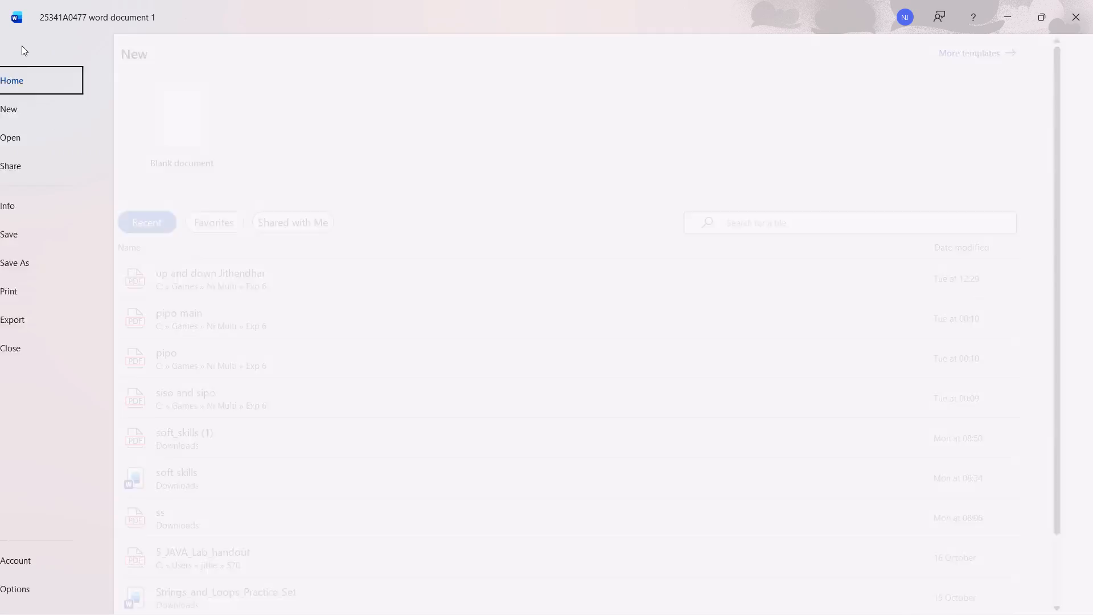
click(54, 264)
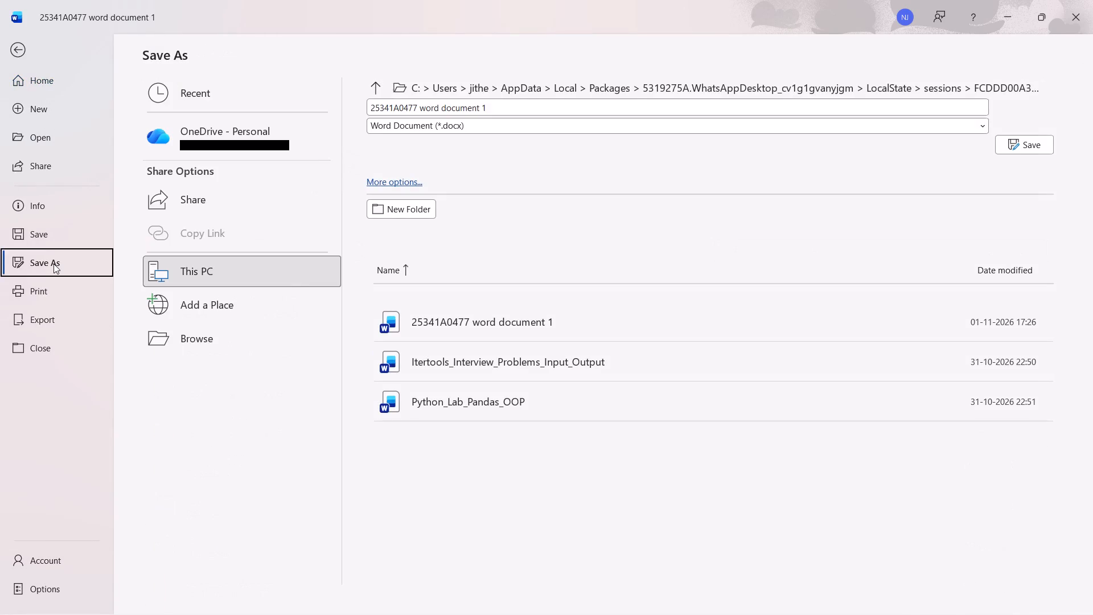
click(274, 274)
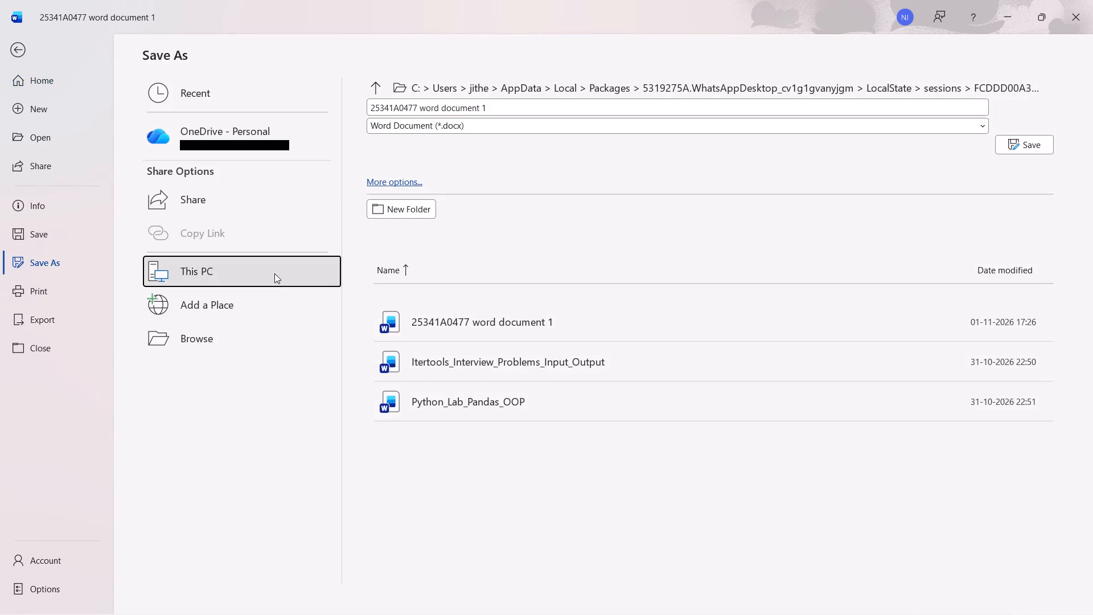
click(578, 123)
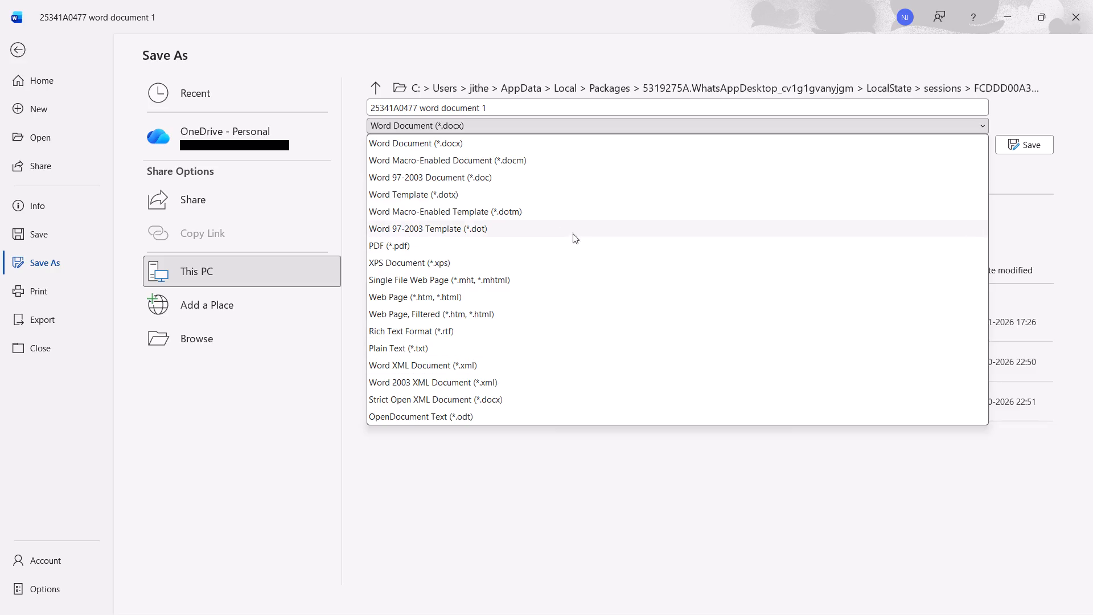
click(503, 144)
click(1033, 145)
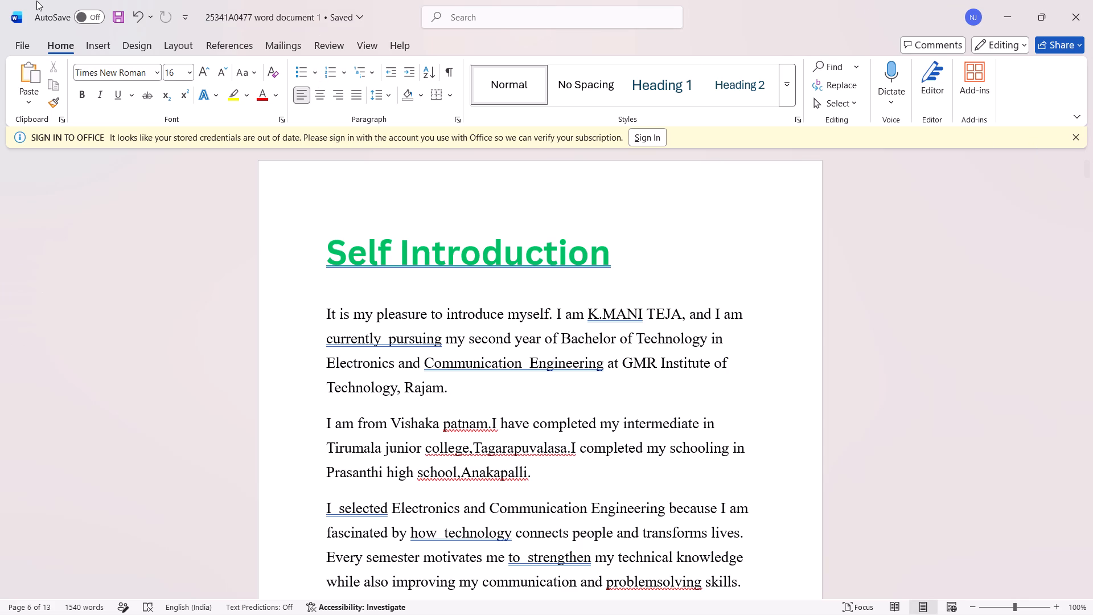
Save the document as a Word Document (*.docx) in its current folder under the name "soft skills-467".
click(23, 49)
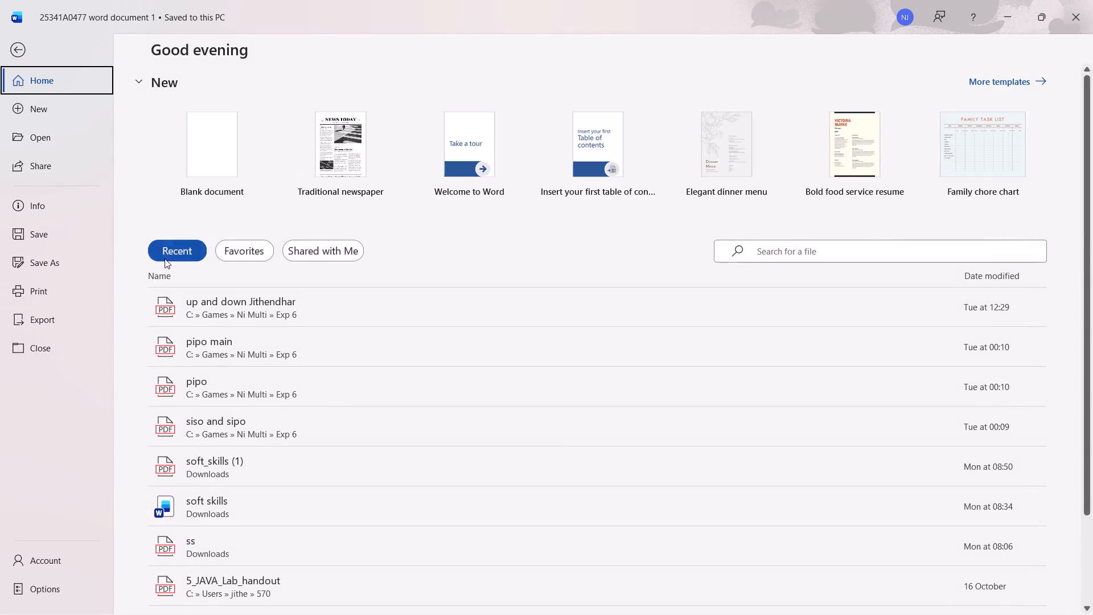
click(52, 267)
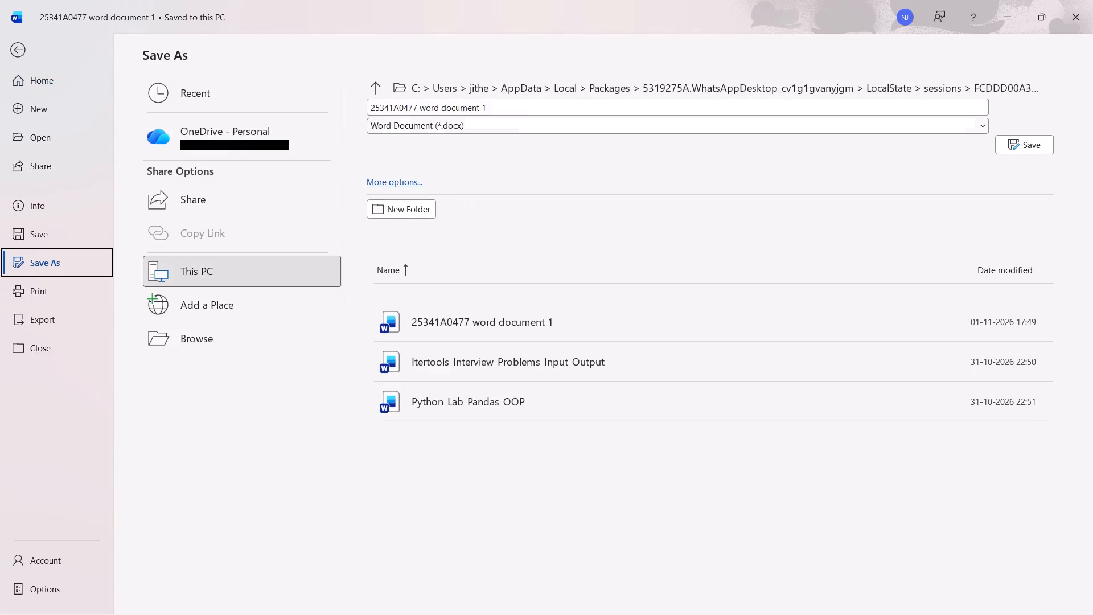
click(507, 106)
key(BackSpace)
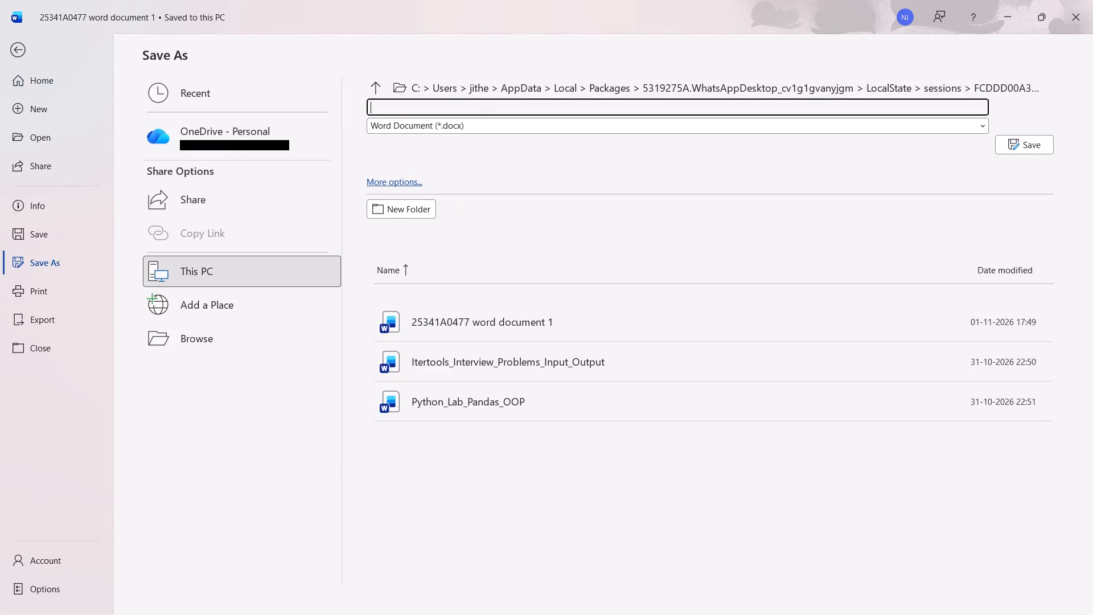
text(soft s)
text(kills-467)
click(1028, 142)
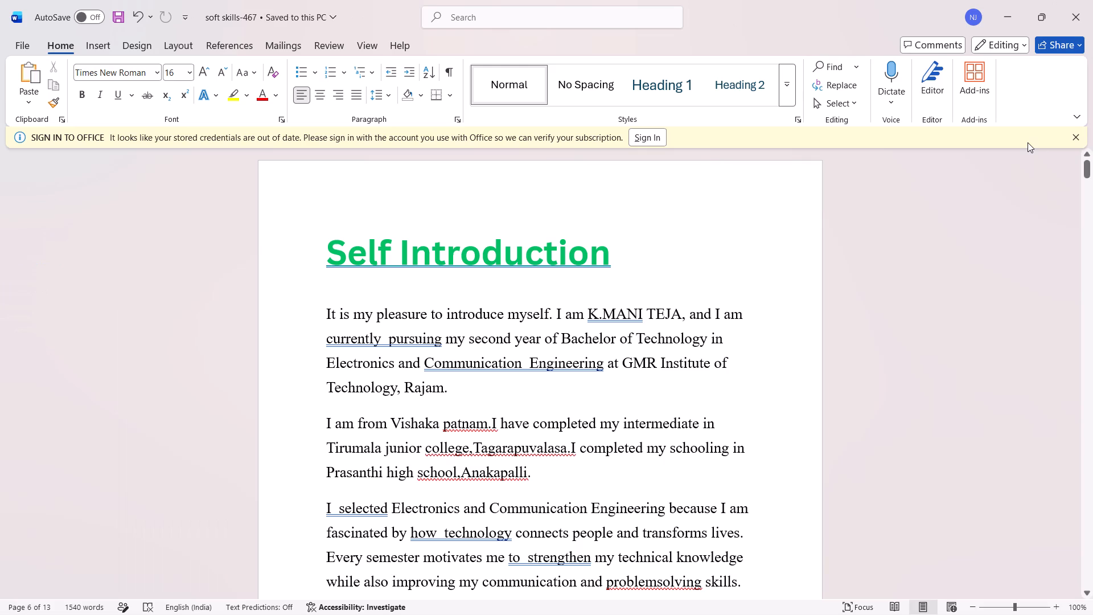
Close the Word document and the Microsoft Edge window behind it to return to the desktop.
click(1077, 24)
click(1077, 10)
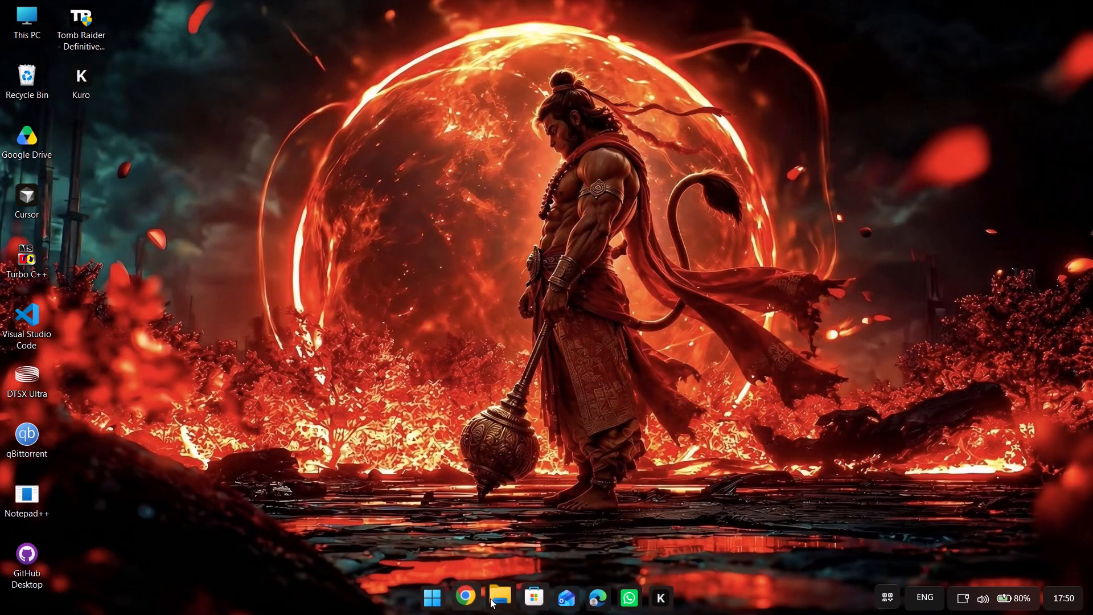
In File Explorer, share the recent Word file "soft skills-467" using WhatsApp.
click(438, 594)
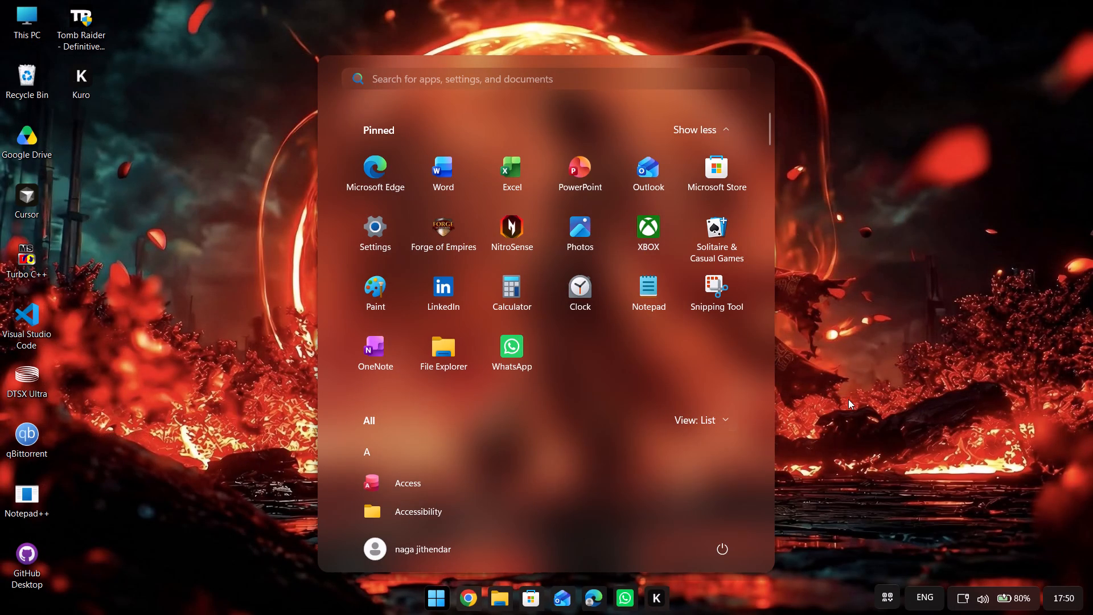
click(938, 242)
click(499, 601)
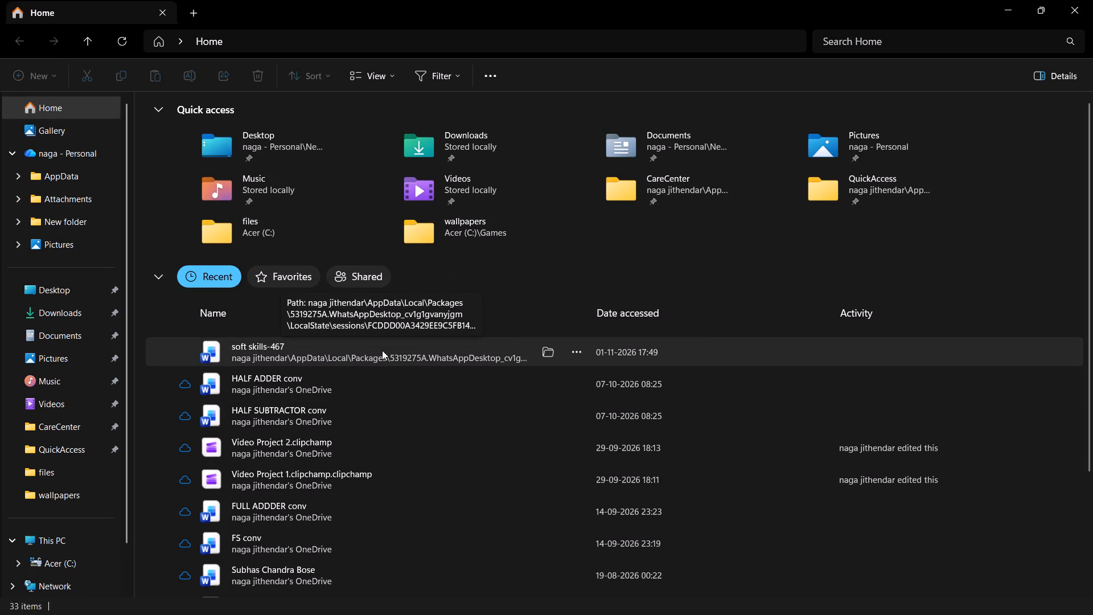
right_click(382, 350)
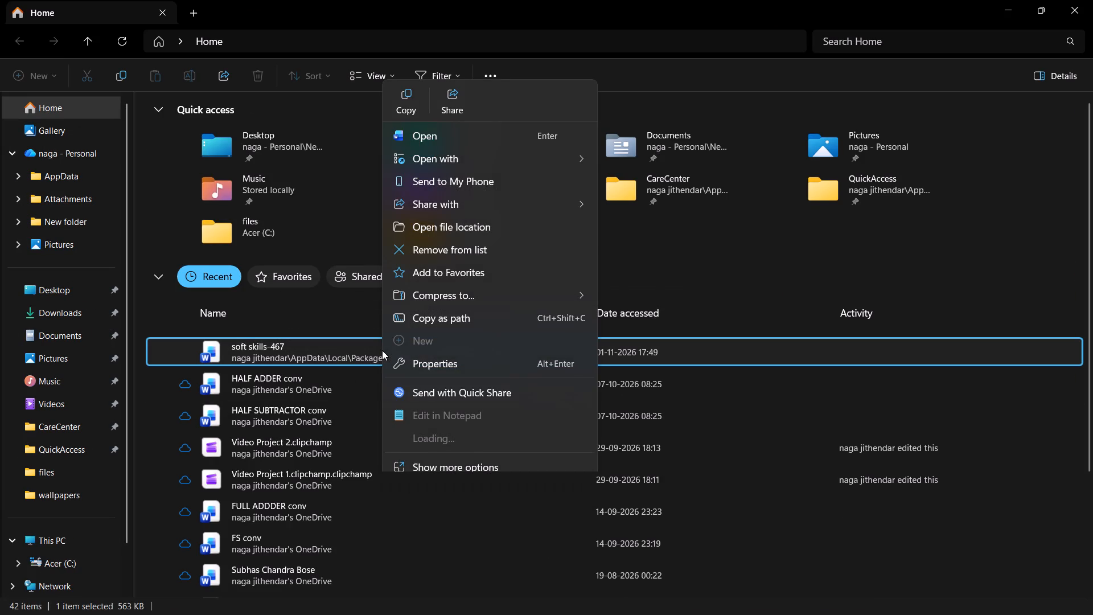
click(447, 94)
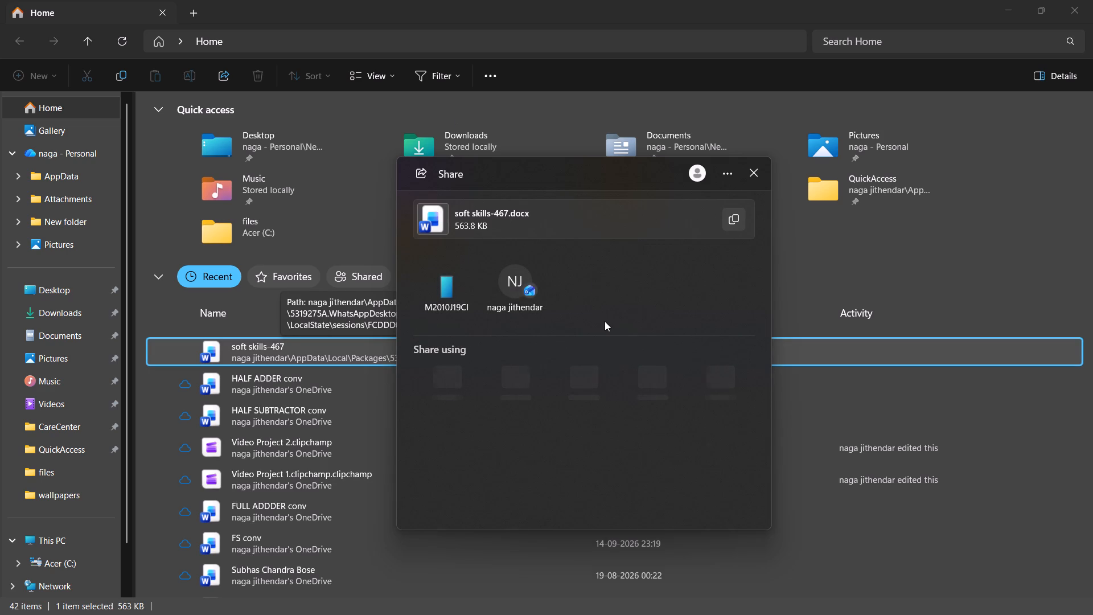
click(506, 393)
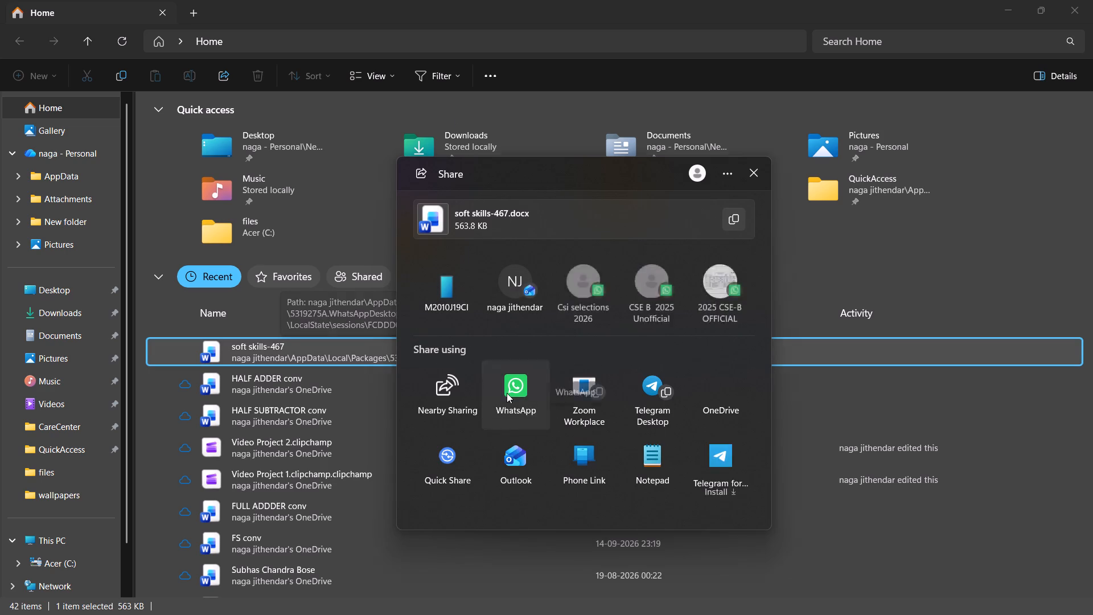